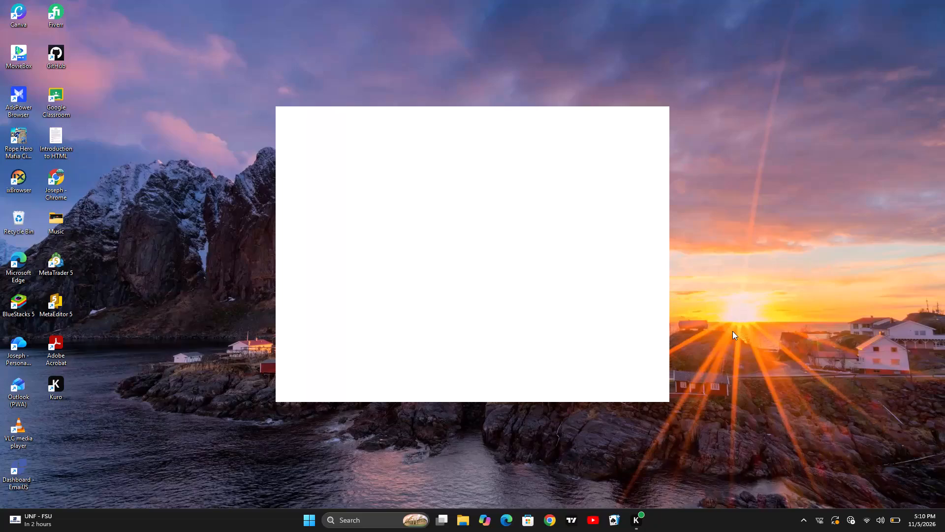
Launch Microsoft Word and create a new blank document.
click(304, 526)
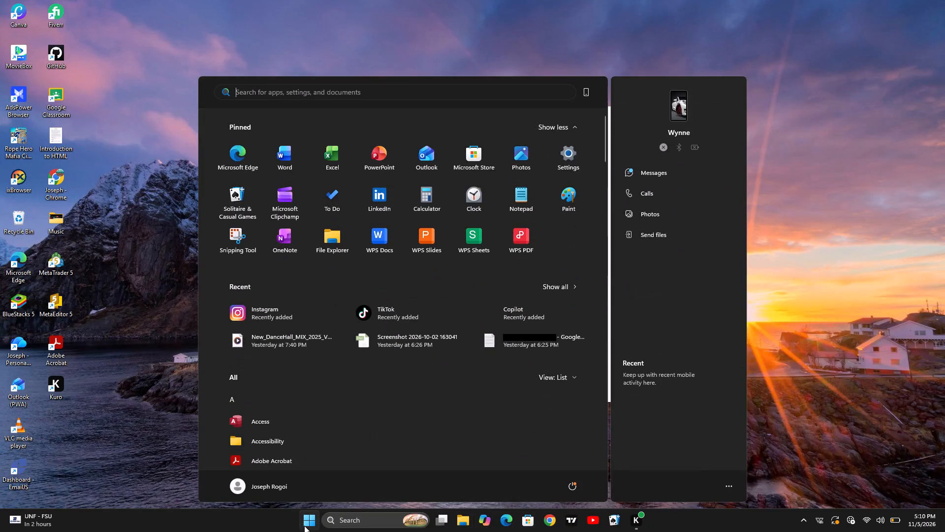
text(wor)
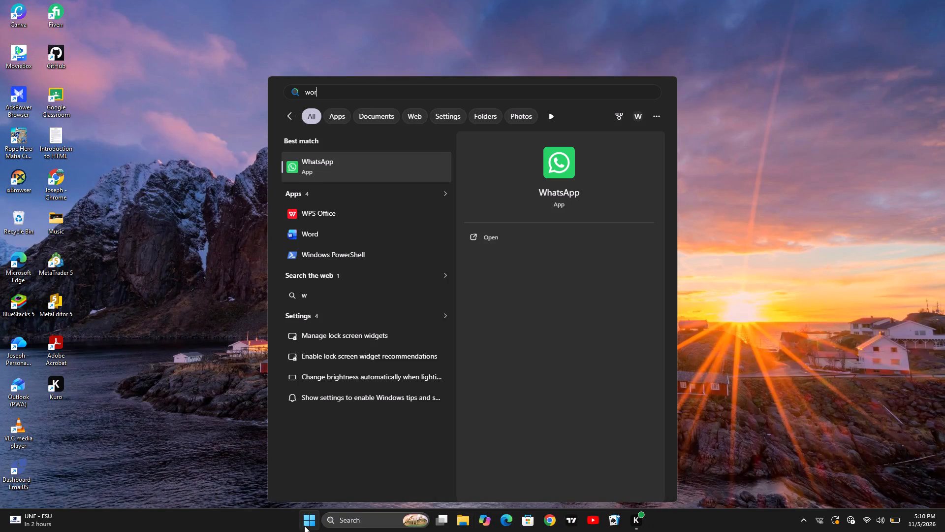
click(364, 167)
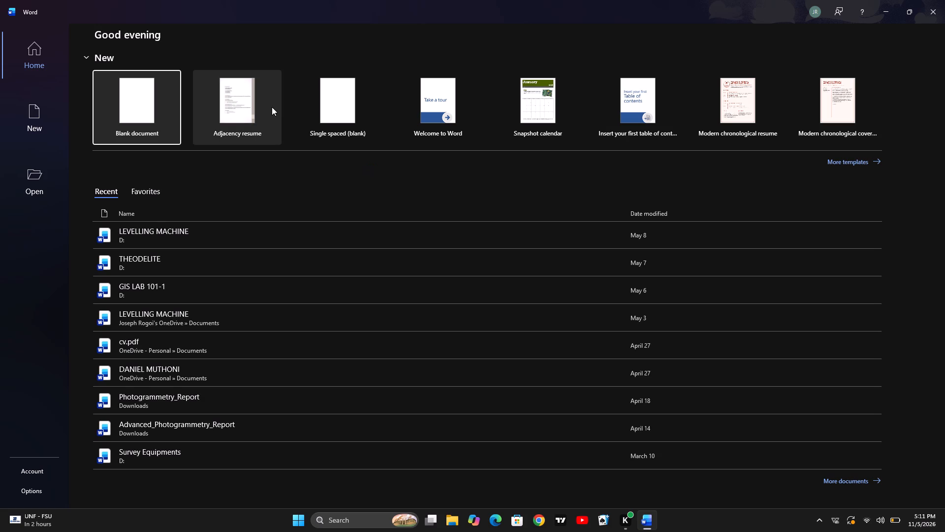
click(149, 104)
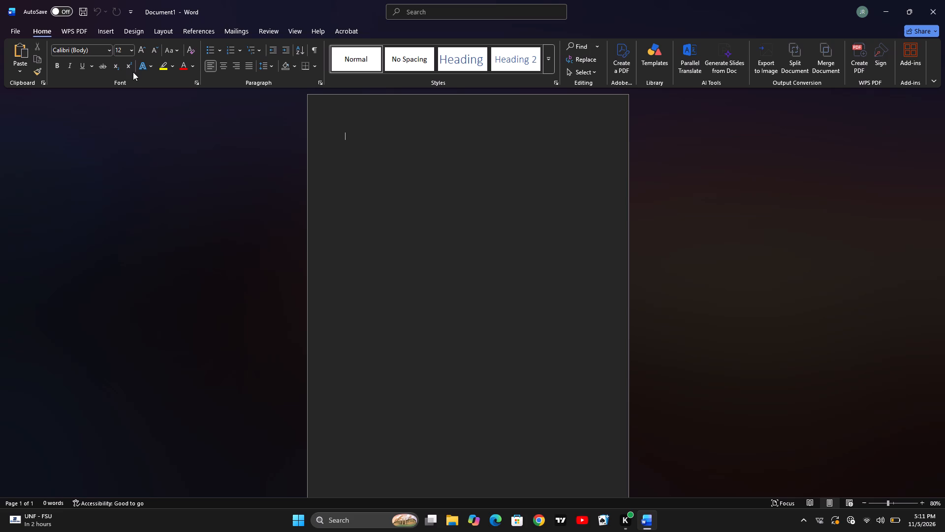
Set the document's text font to Arial at size 11.
click(107, 51)
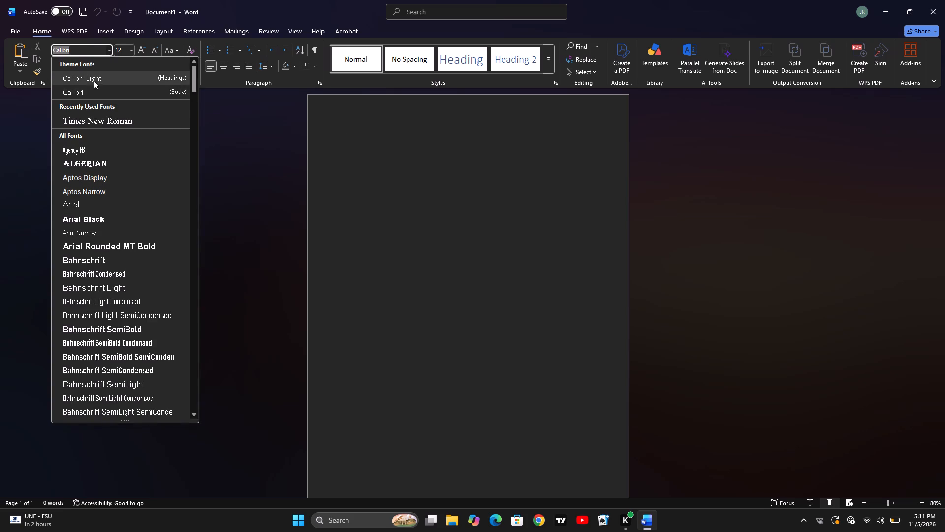
click(94, 210)
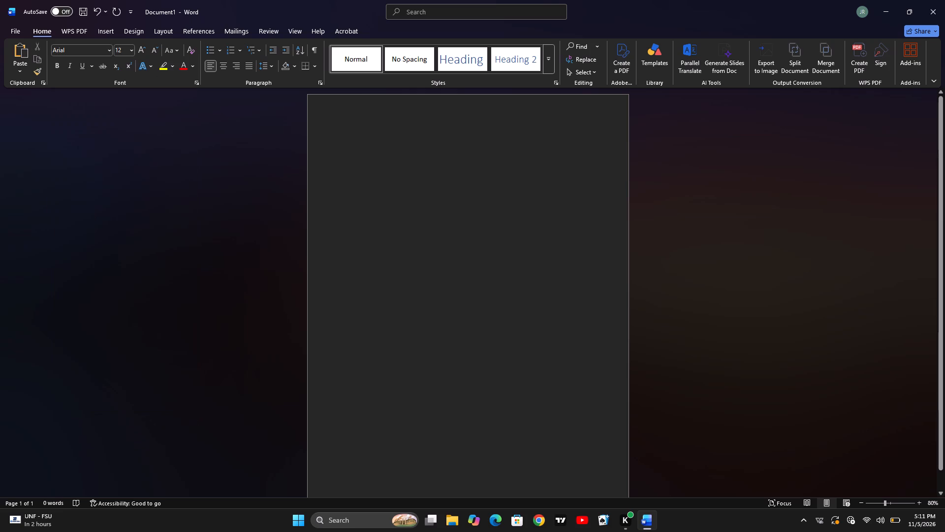
click(130, 52)
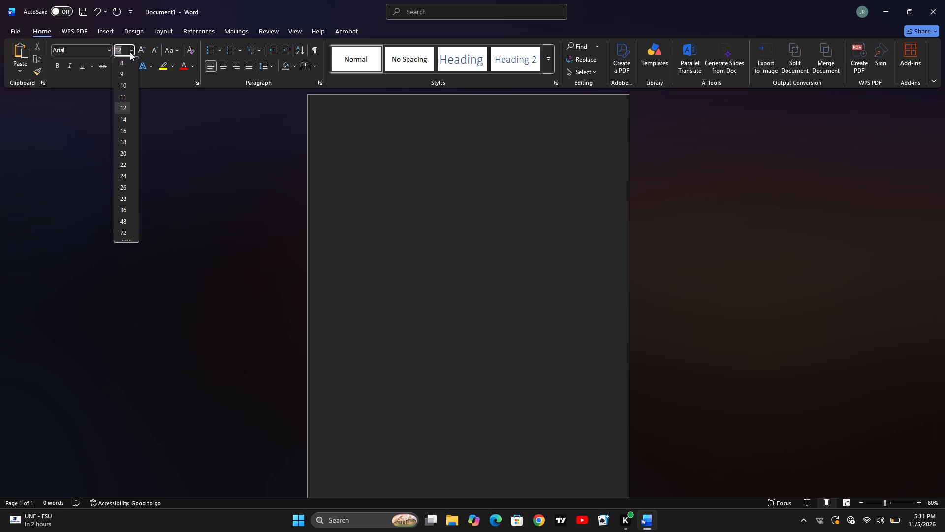
click(127, 98)
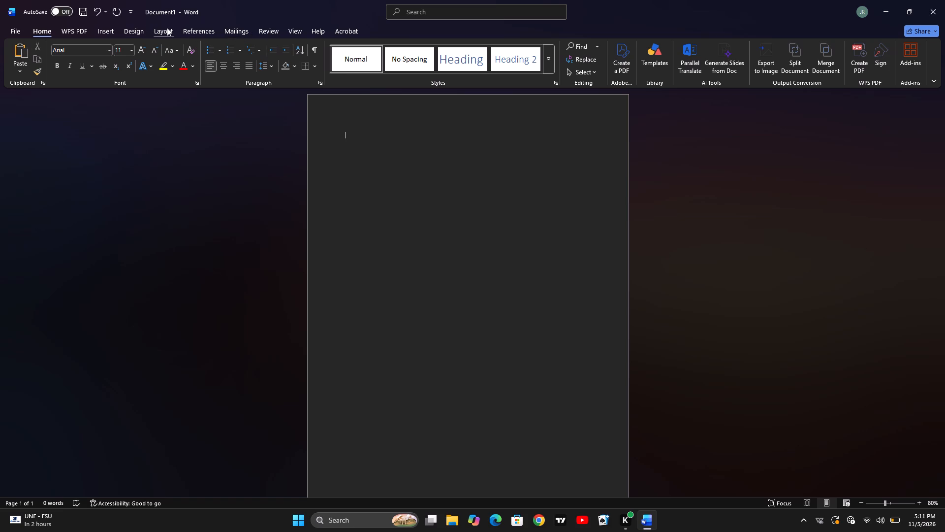
Search for the Line and Paragraph Spacing command and open its Line Spacing Options.
click(99, 33)
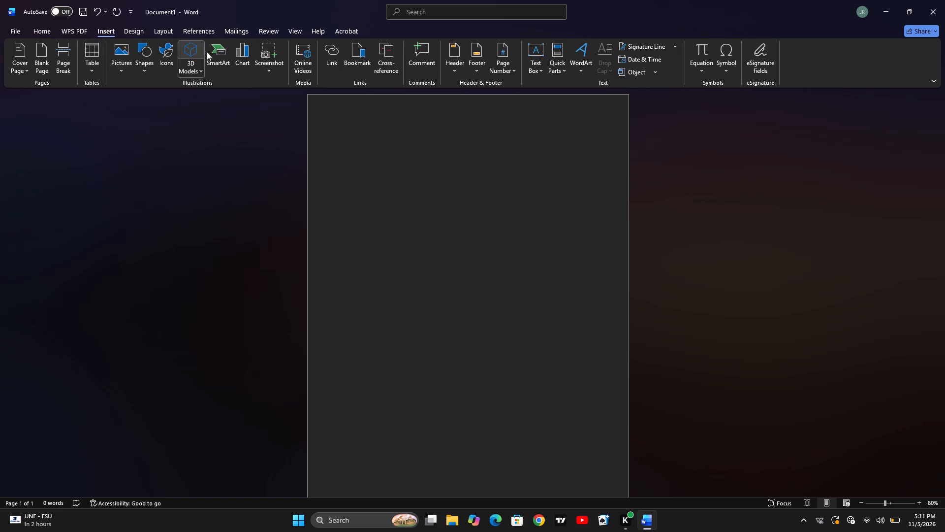
click(401, 10)
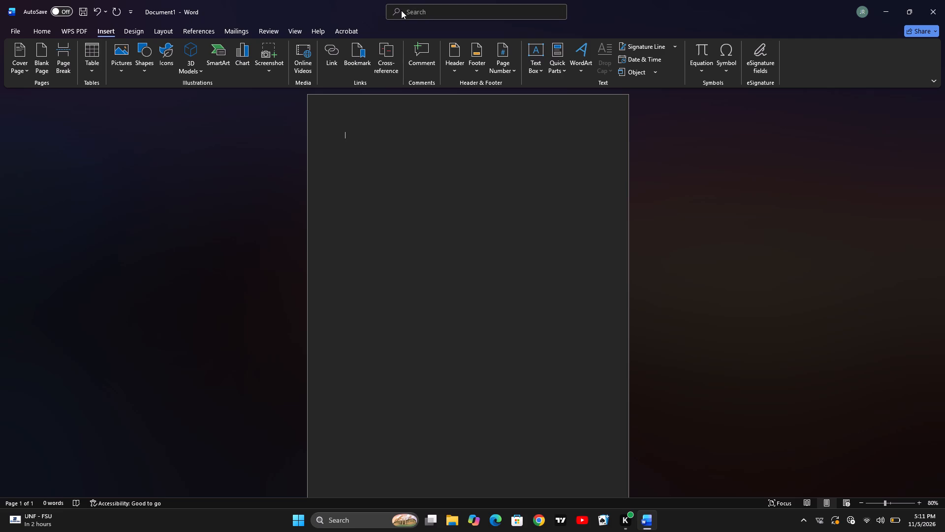
click(417, 10)
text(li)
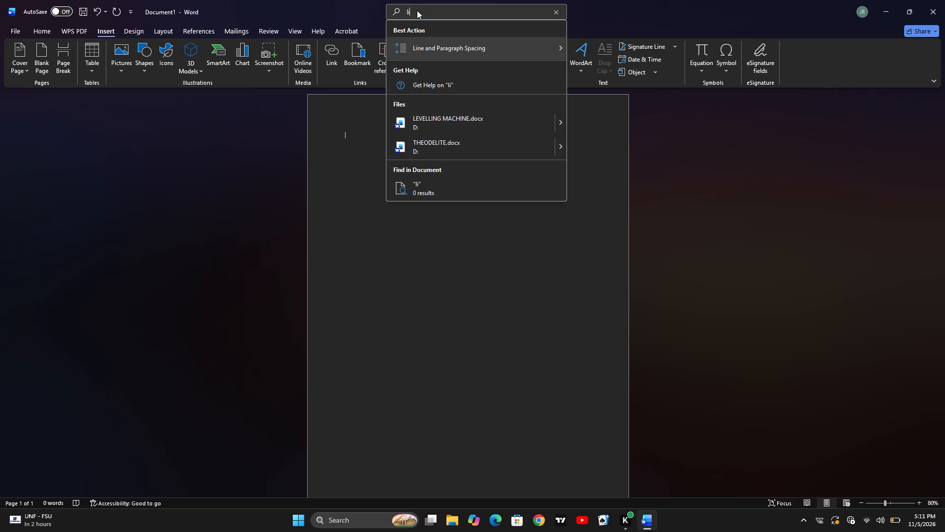
click(465, 44)
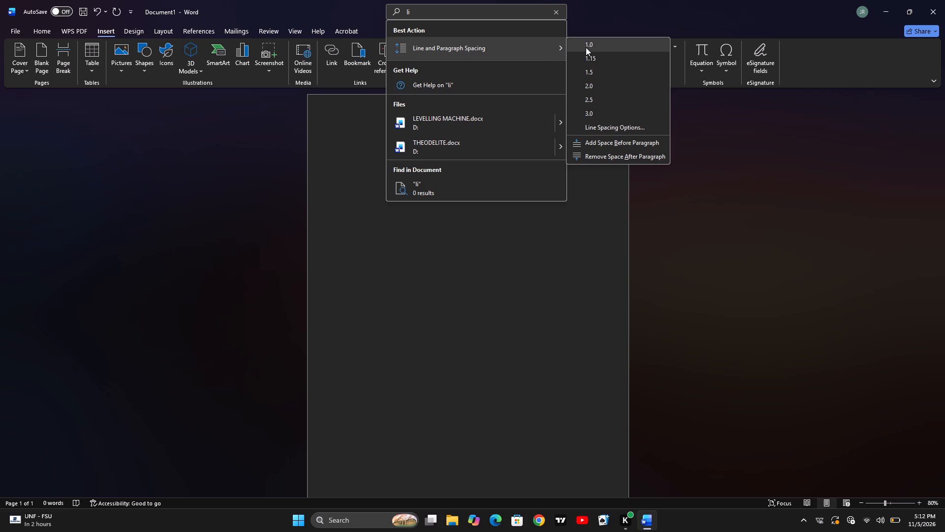
click(629, 133)
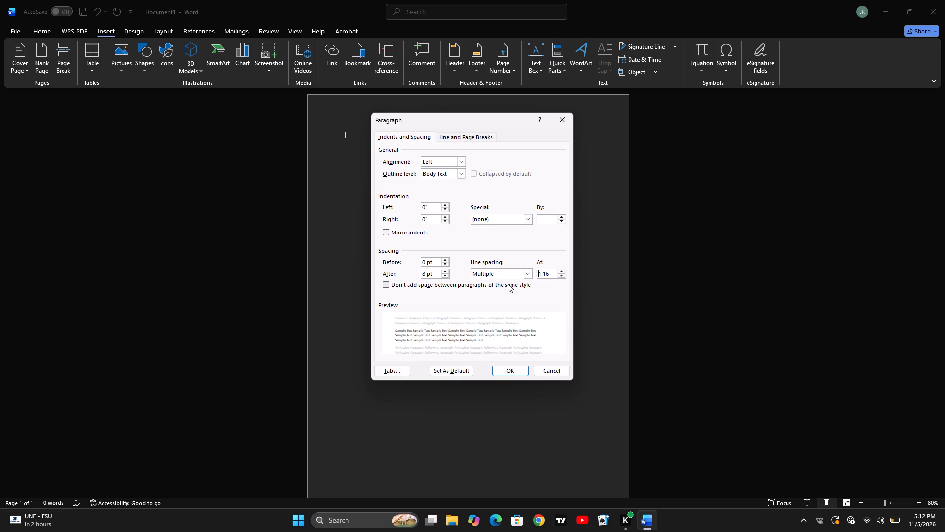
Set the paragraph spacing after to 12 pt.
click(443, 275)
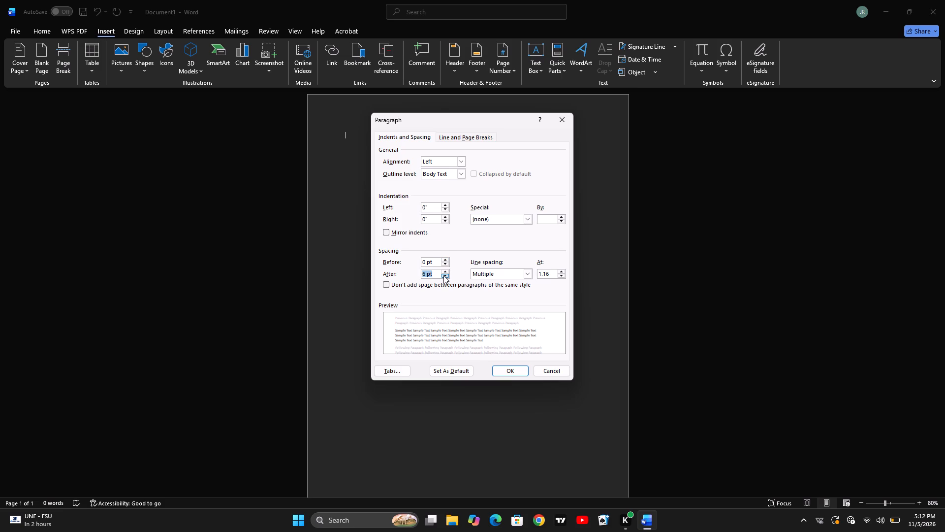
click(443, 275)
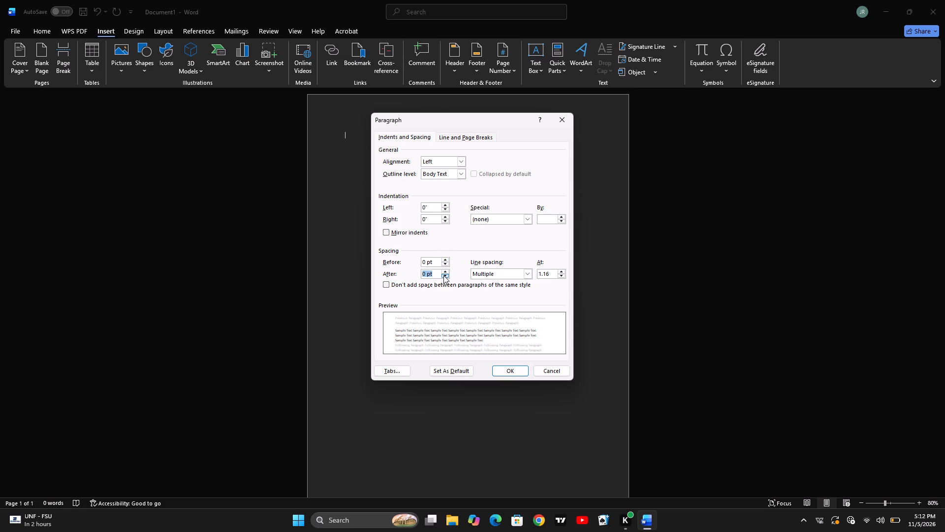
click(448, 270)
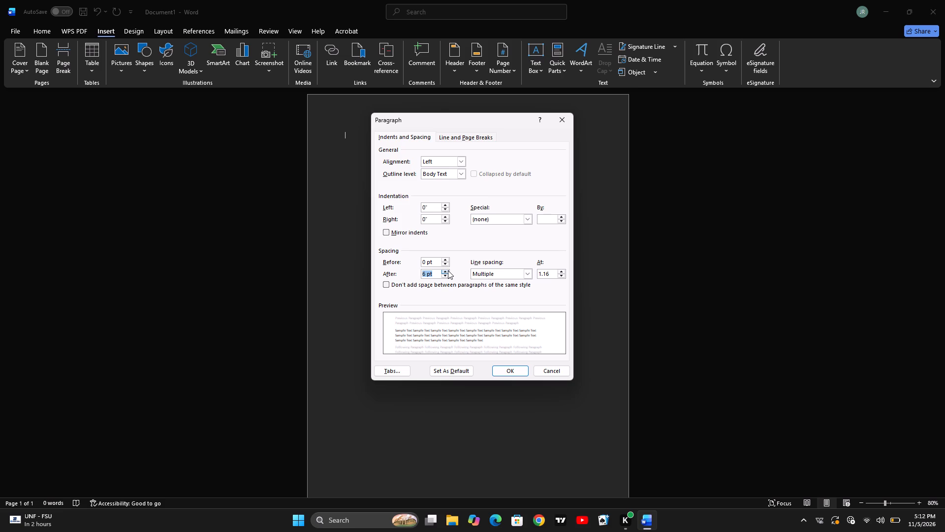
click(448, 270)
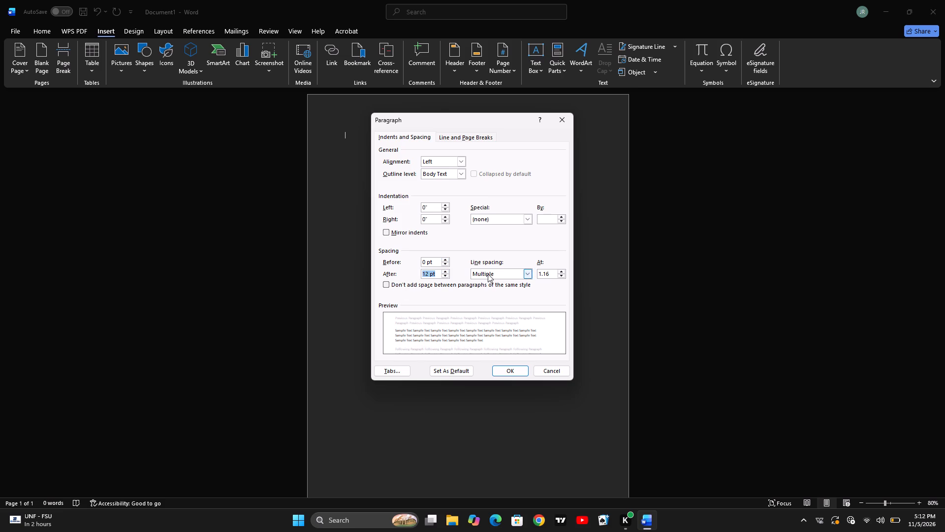
Set the paragraph's line spacing to Multiple at 1.5.
click(527, 273)
click(421, 318)
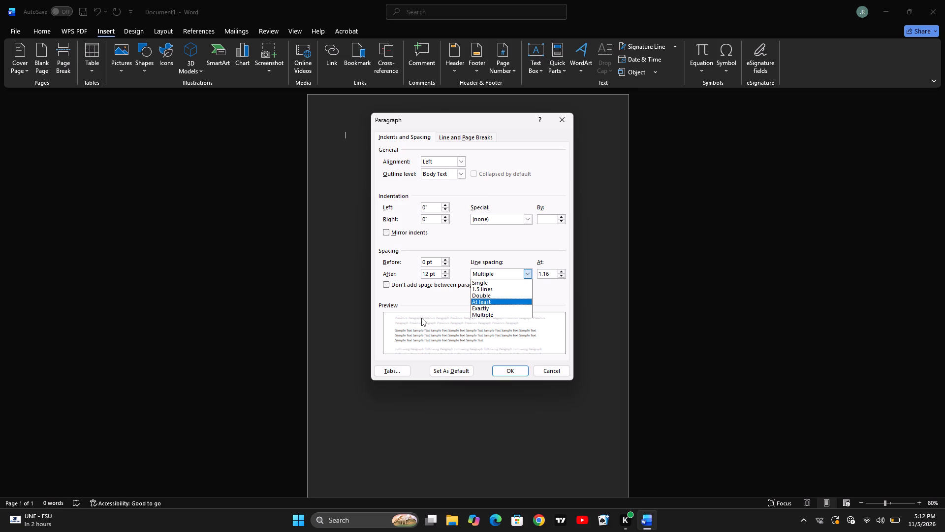
click(565, 305)
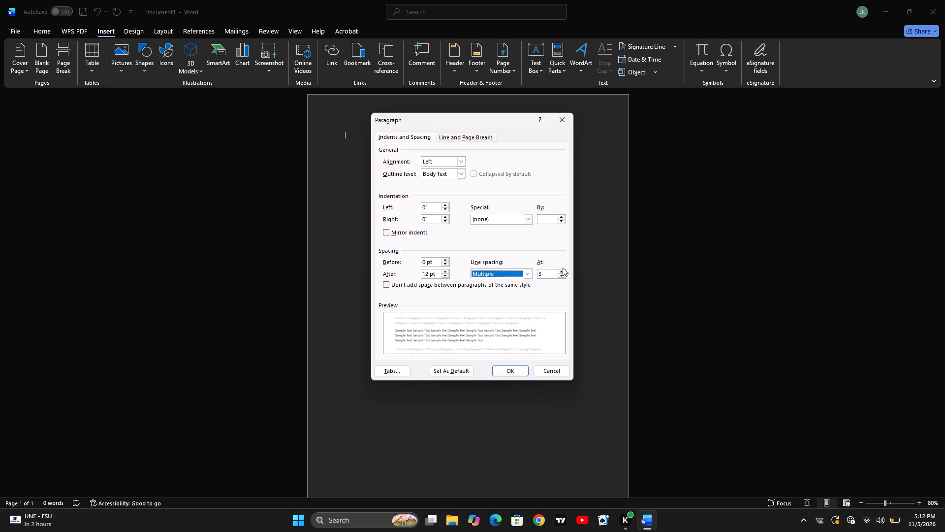
click(562, 272)
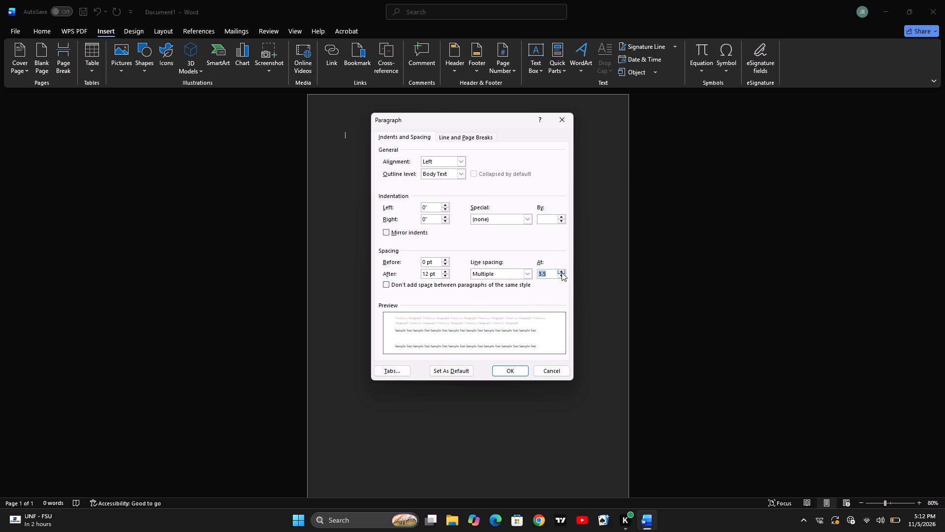
click(562, 275)
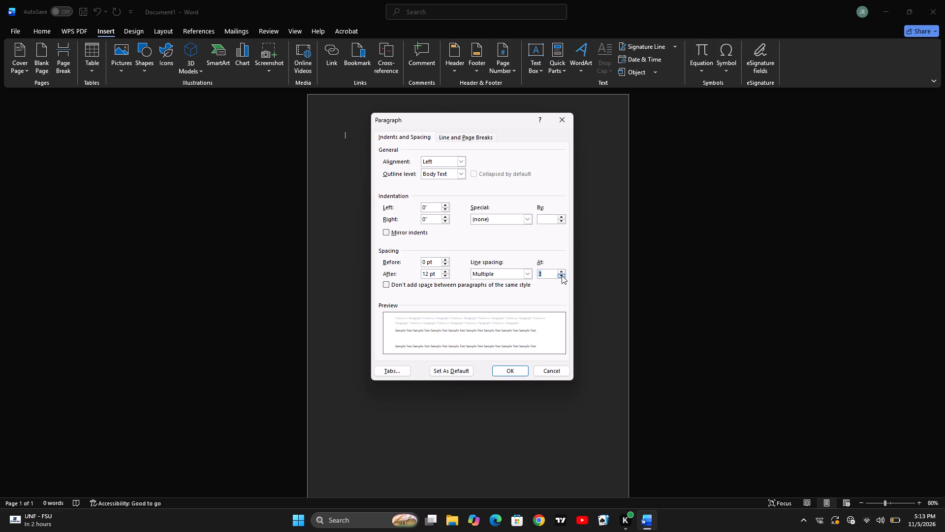
click(562, 275)
click(562, 275)
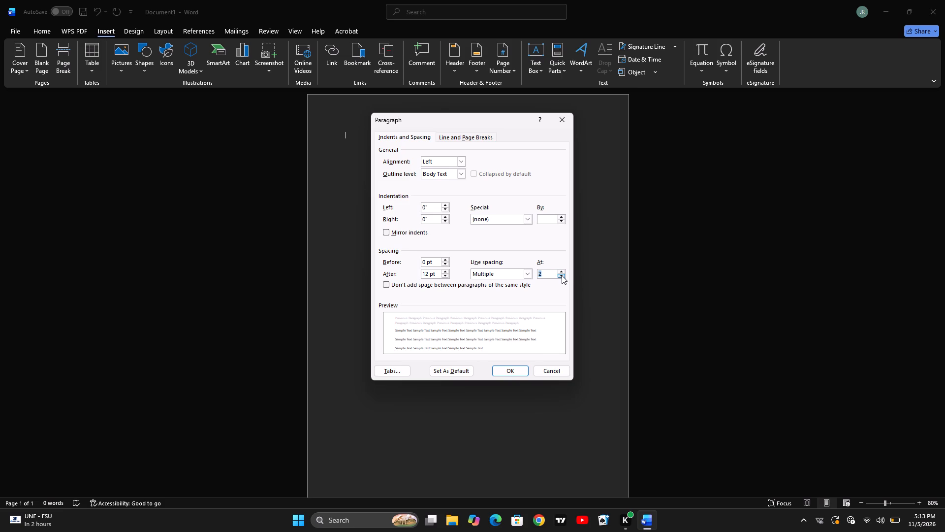
click(562, 275)
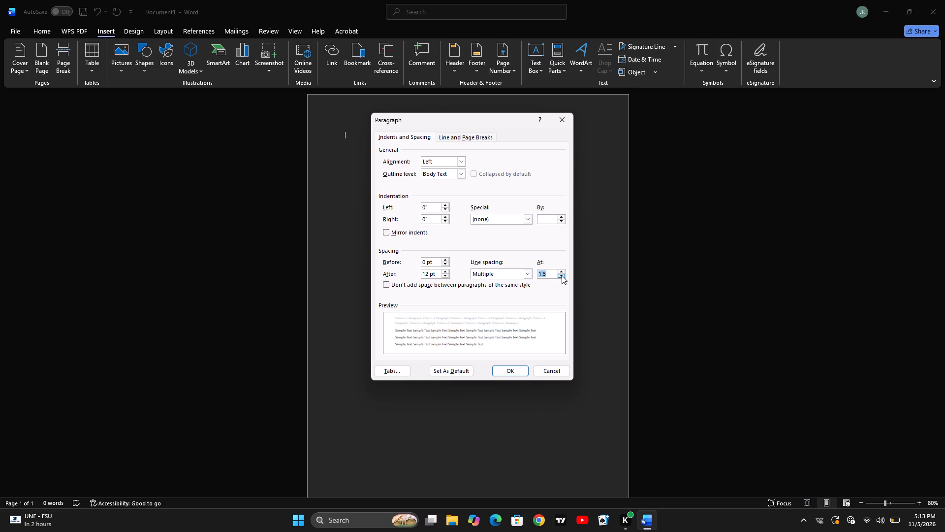
click(562, 275)
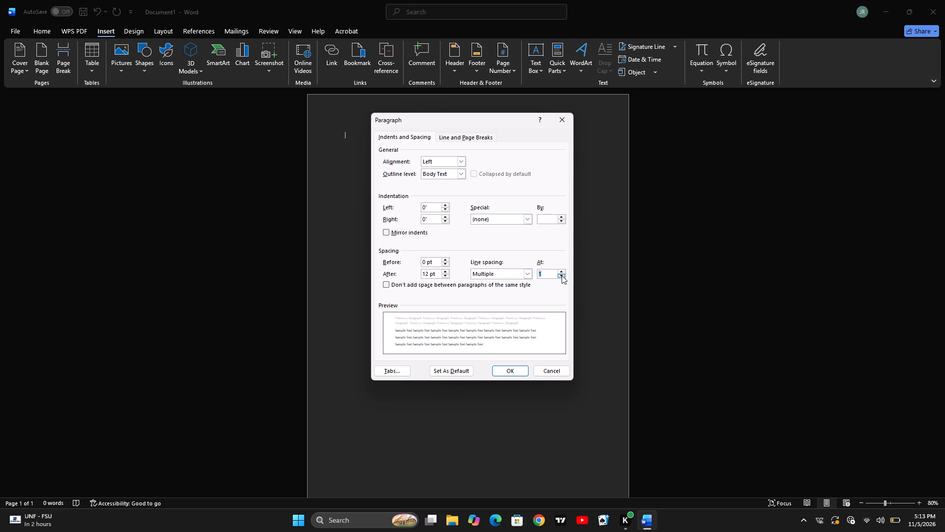
click(562, 272)
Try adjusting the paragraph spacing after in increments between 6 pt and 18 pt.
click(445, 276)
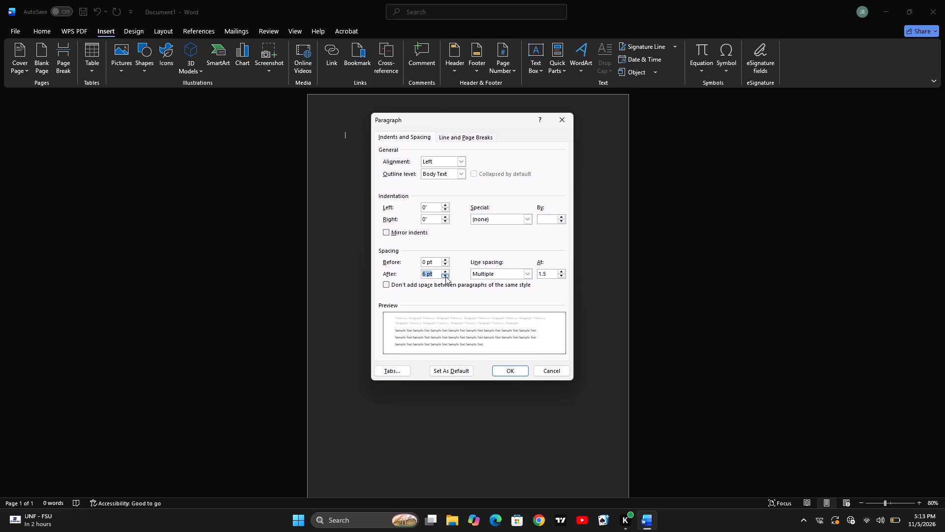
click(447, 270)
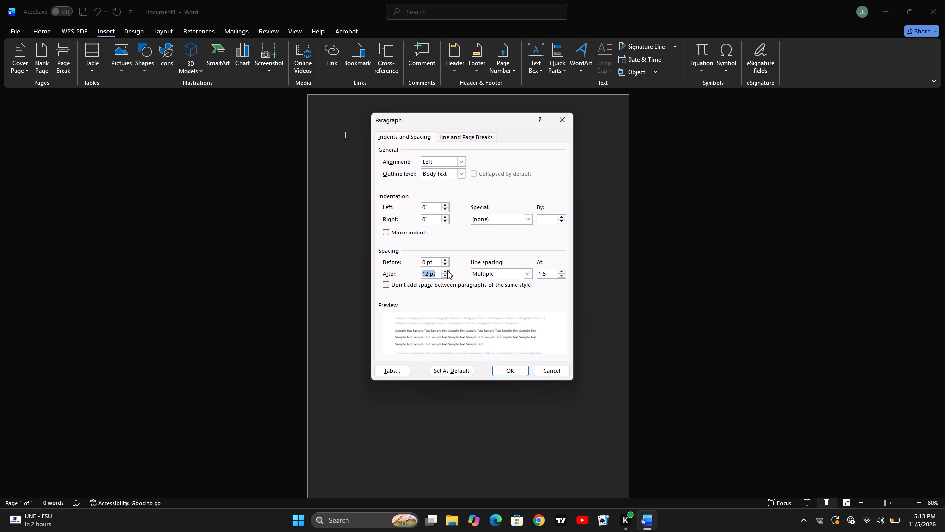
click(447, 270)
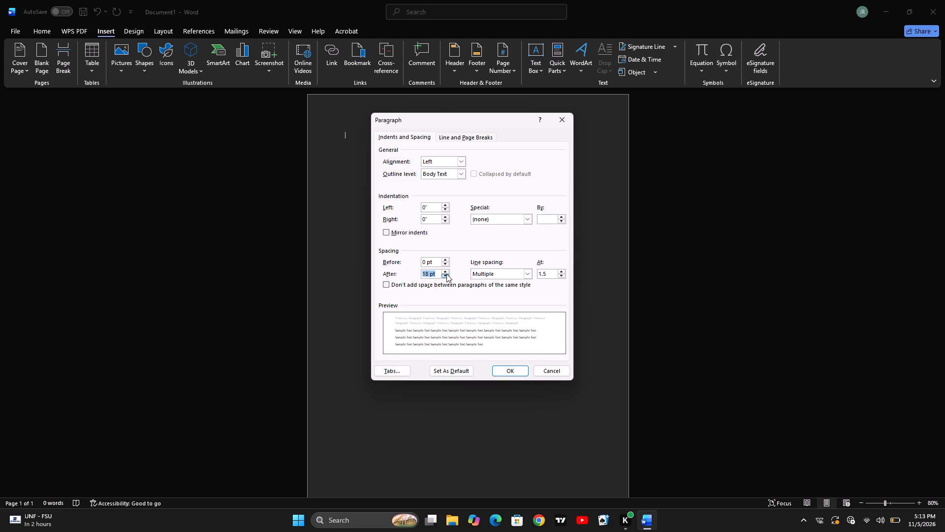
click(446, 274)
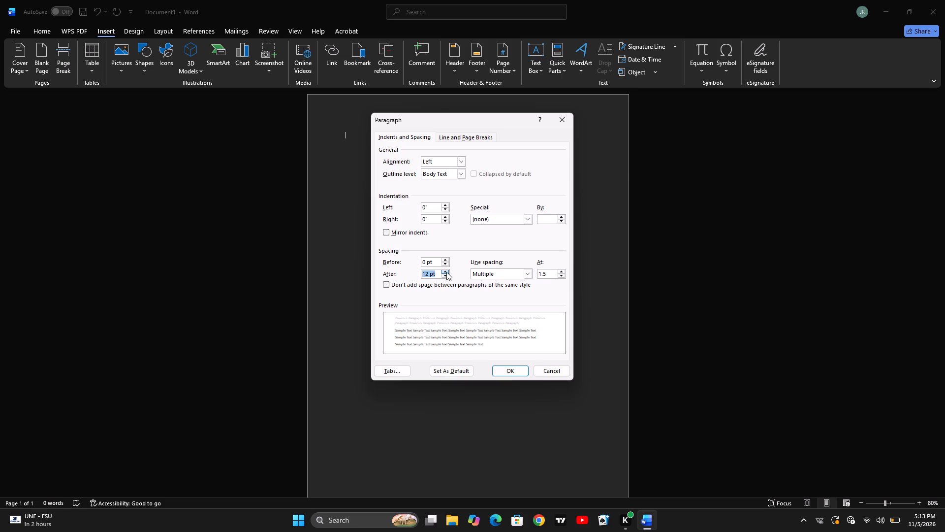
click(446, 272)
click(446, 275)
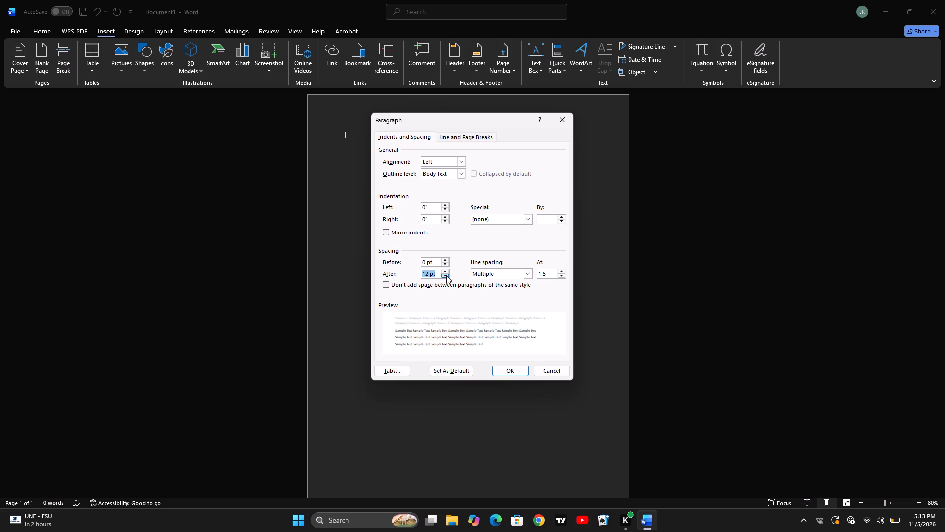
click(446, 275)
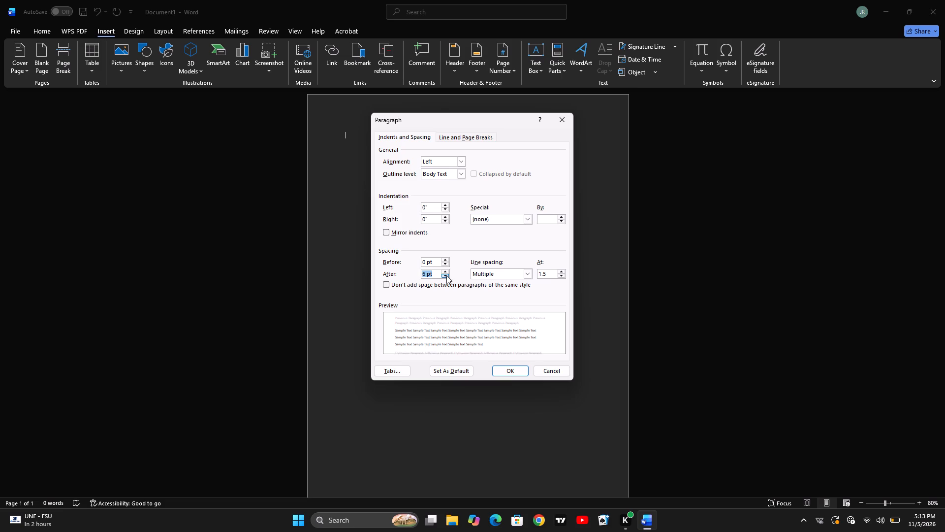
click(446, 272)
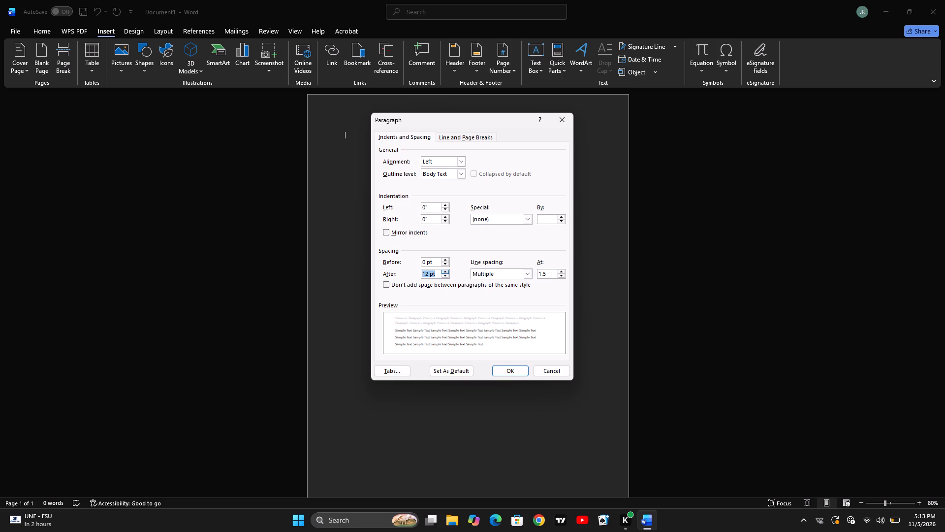
Set the paragraph spacing after to 8 pt and apply the paragraph settings.
click(429, 273)
key(BackSpace)
key(BackSpace)
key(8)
click(507, 368)
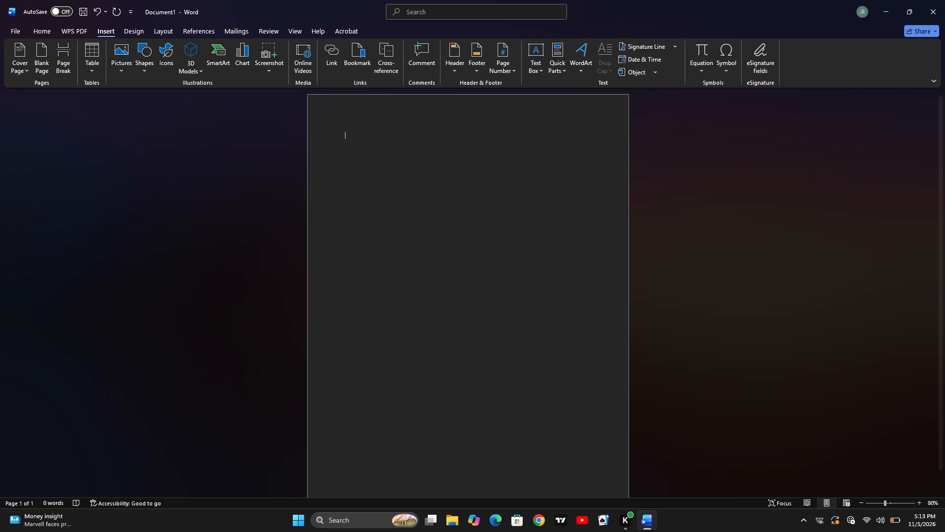
Write the title CURRICULUM VITAE in capitals on the first line of the document.
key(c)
key(BackSpace)
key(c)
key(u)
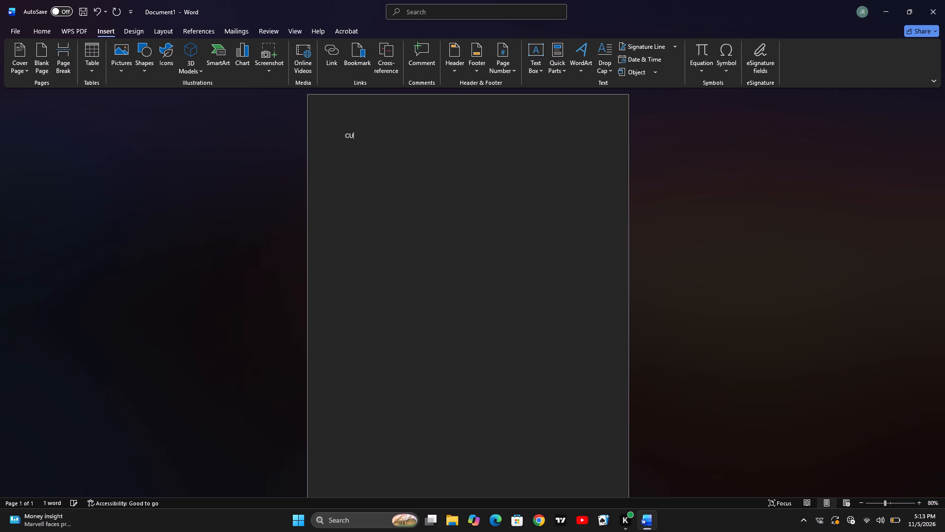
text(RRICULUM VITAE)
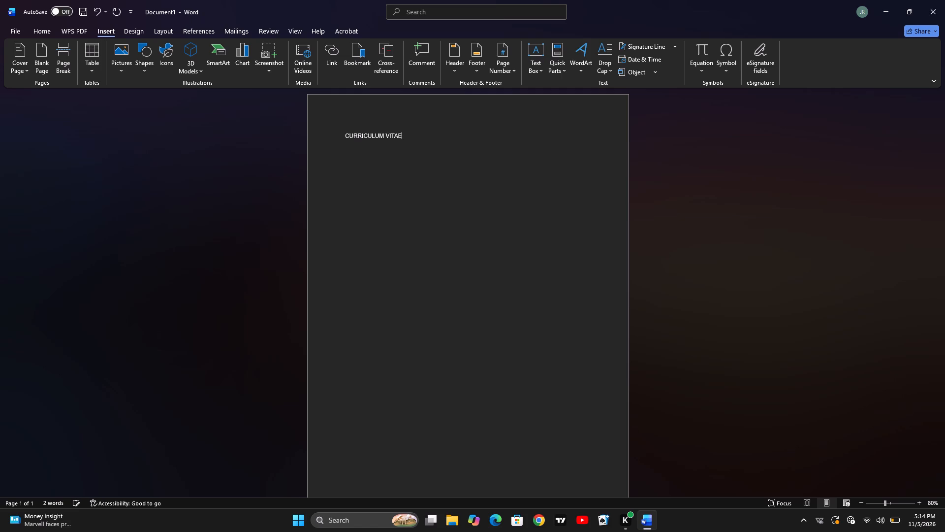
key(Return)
Enter the CV owner's full name on the line below the title.
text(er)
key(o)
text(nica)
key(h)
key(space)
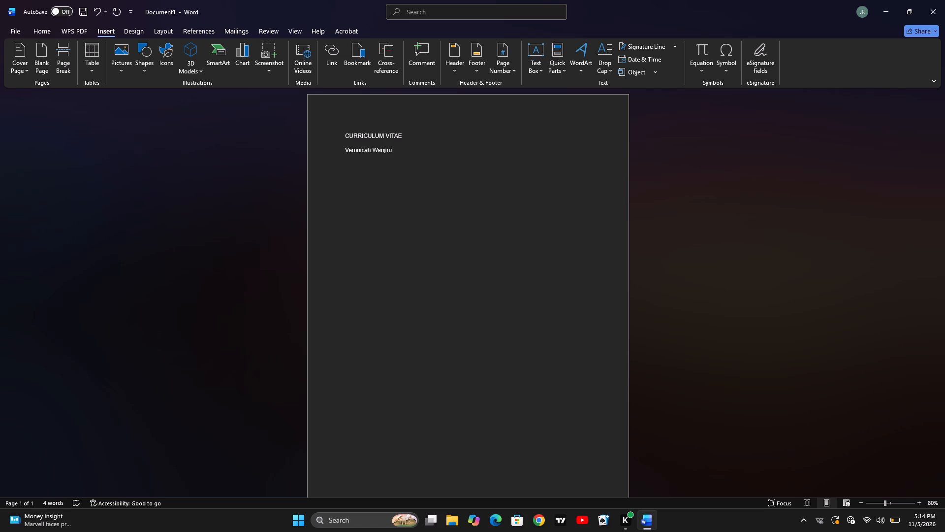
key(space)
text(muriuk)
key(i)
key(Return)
Add the contact labels "Phone:", "Email:" and "Location:" on separate lines below the name, leaving their details blank.
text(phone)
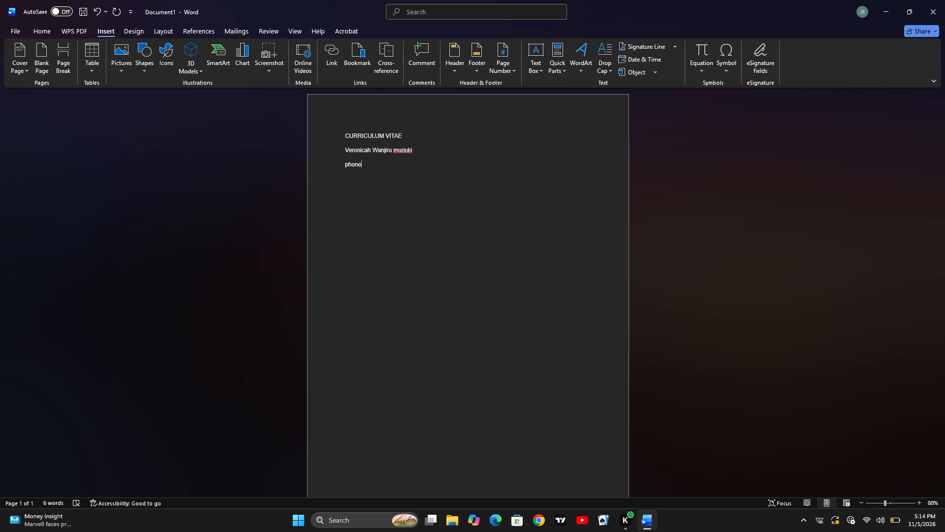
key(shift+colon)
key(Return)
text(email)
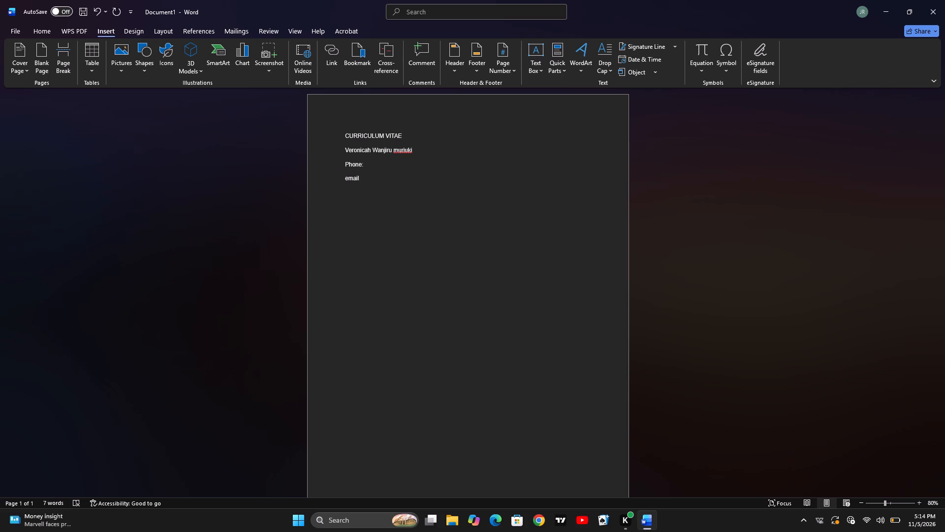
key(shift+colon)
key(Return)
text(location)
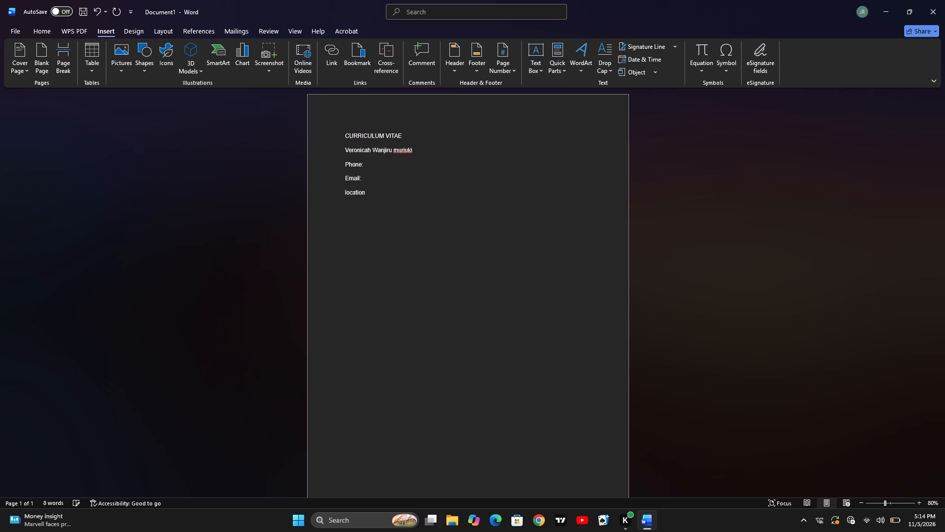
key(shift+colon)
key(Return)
Add the section heading "Personal profile" below the Location line and start a new line.
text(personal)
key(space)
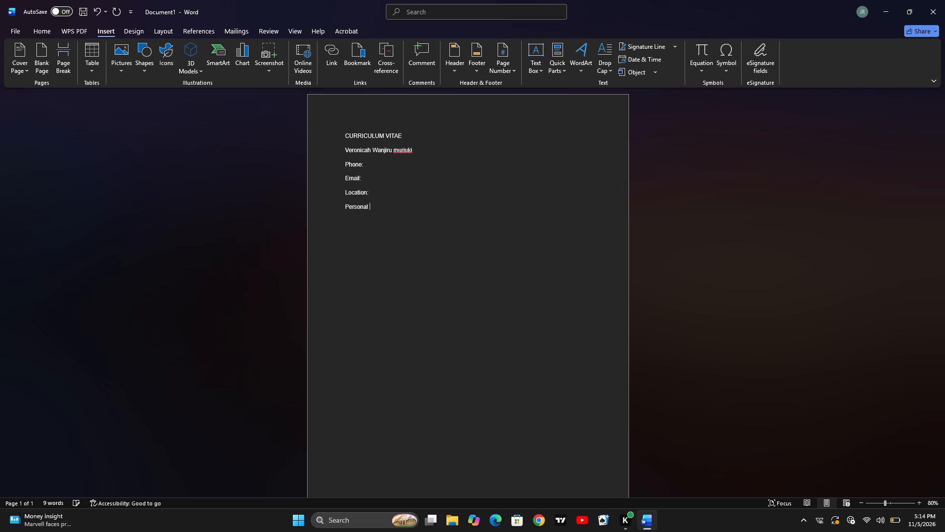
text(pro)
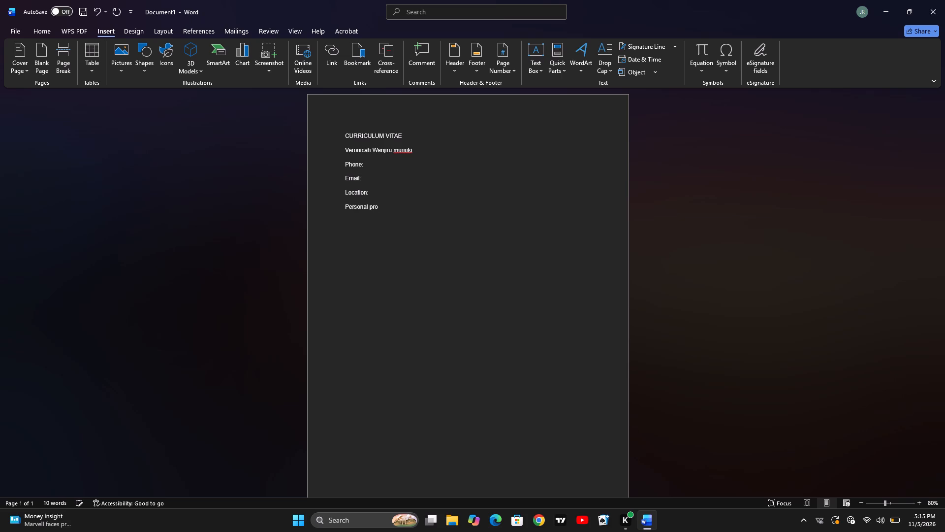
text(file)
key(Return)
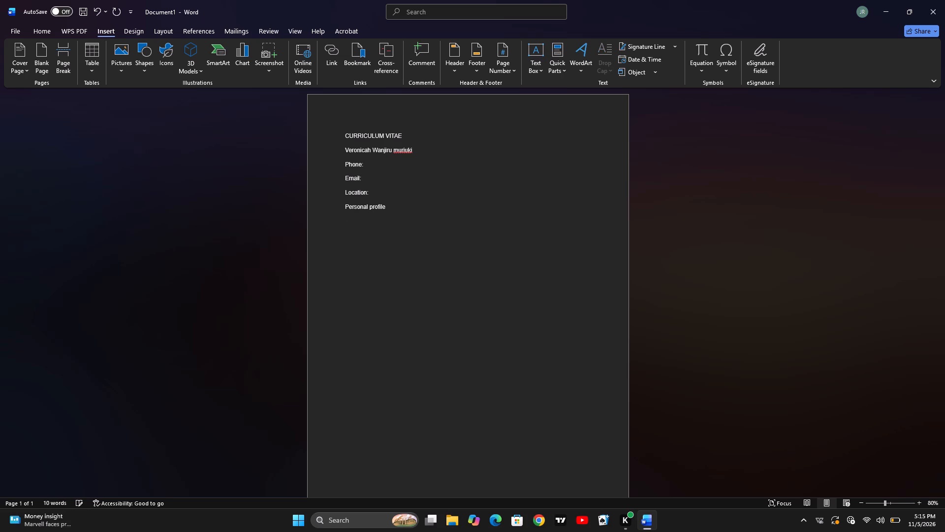
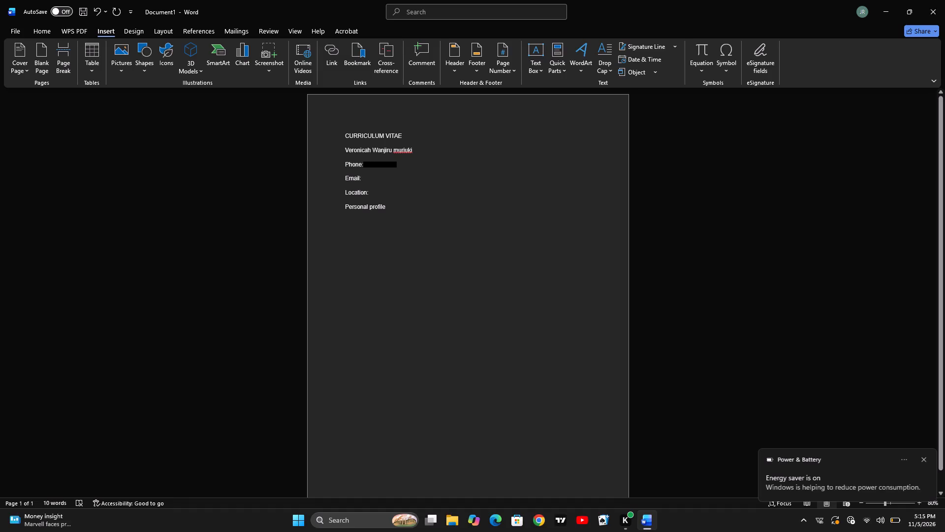
Fill in the Location line with "nairobi".
click(378, 189)
text(nairo)
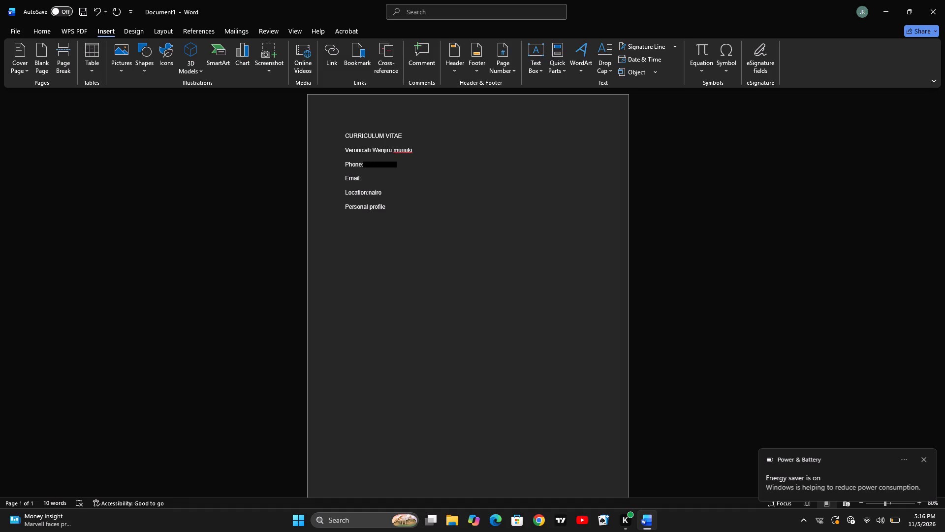
text(bi)
Below the "Personal profile" heading, begin the profile paragraph with "A motivated disciplined and hardworking young individual who".
click(404, 209)
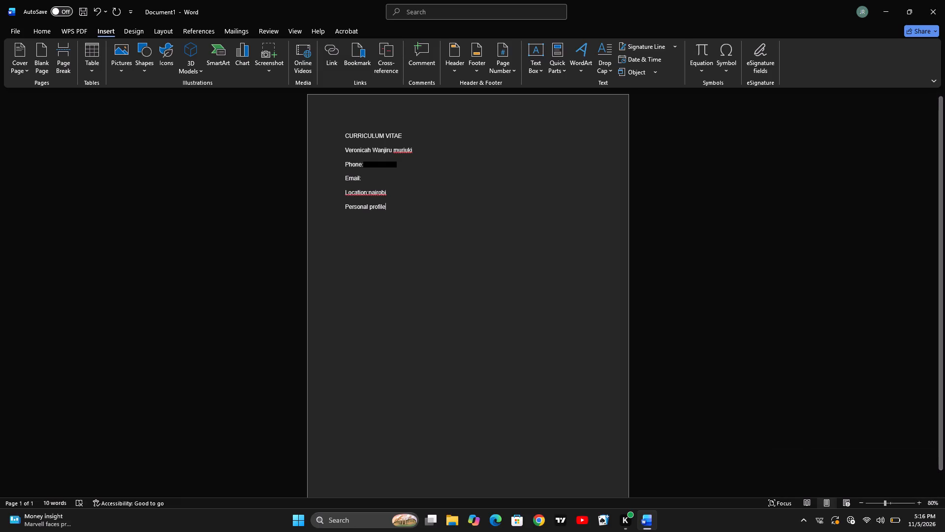
key(Return)
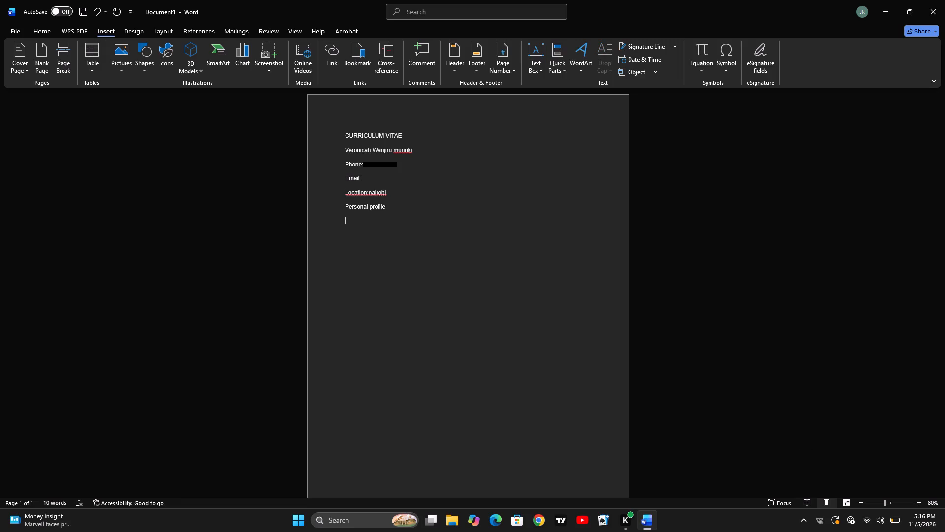
text(a motiveted)
key(space)
text(disciplined and)
key(space)
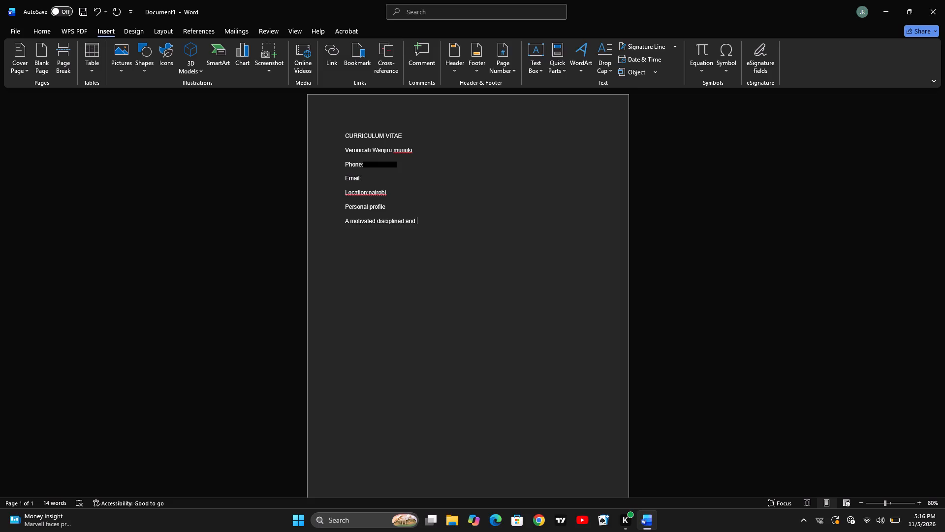
key(h)
text(ardworking)
key(space)
text(young individual)
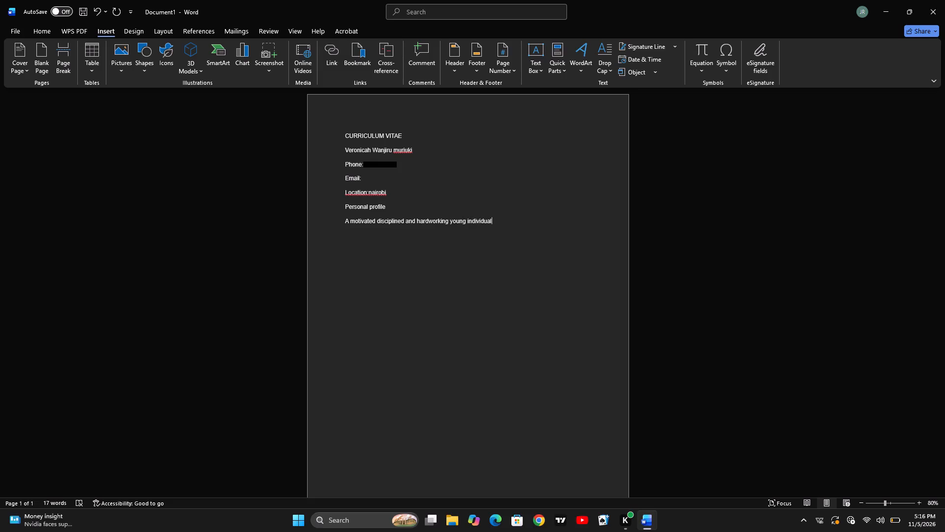
key(space)
text(who)
key(space)
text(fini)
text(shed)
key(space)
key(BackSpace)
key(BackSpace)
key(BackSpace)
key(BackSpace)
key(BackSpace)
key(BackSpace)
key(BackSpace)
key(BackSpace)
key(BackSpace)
Continue the profile's opening sentence with "has recently finished".
text(has recently)
key(space)
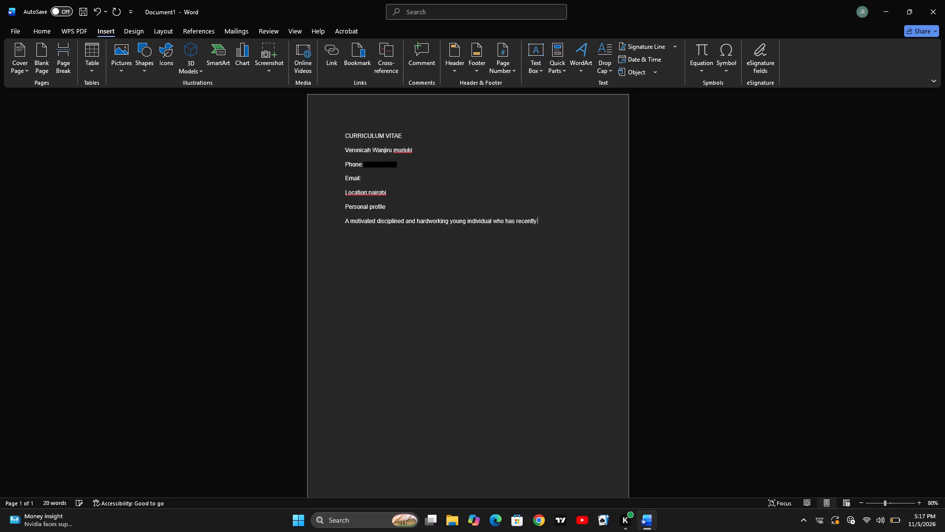
text(fini)
key(s)
key(h)
text(ed)
key(space)
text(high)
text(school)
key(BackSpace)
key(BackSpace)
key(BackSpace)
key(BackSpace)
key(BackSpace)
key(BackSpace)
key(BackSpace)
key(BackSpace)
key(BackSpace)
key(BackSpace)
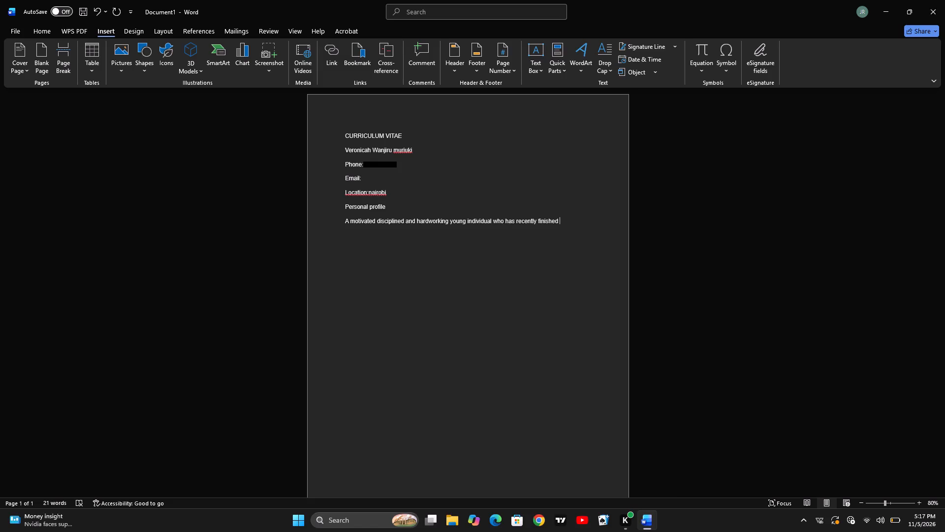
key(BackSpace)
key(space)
Complete the wording of the profile's opening sentence with "secondary school".
text(secon)
text(dary school)
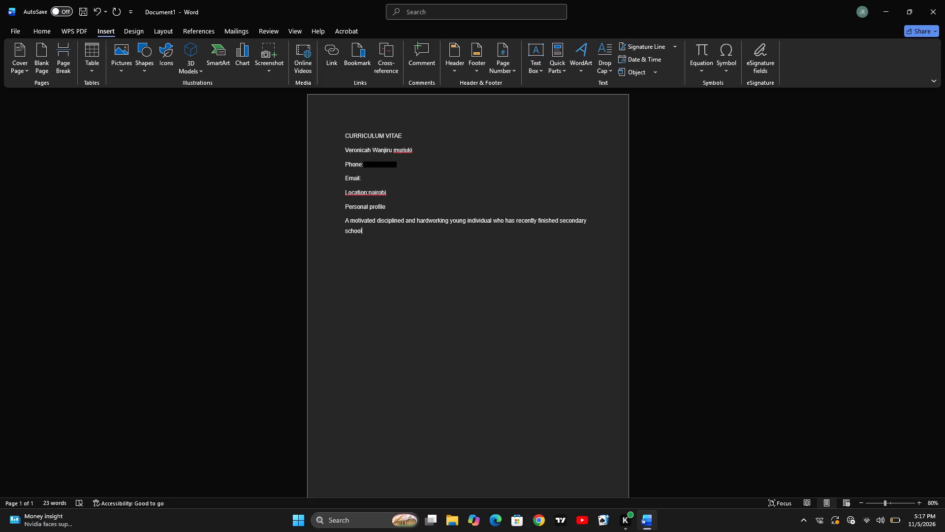
End the opening sentence with a full stop and add "Eager to learn new skills gain practical experience and contribute positively to an organization.".
text(. ea)
key(g)
text(eer)
key(space)
text(to learn new)
key(space)
text(skills)
key(space)
text(gain practical experience)
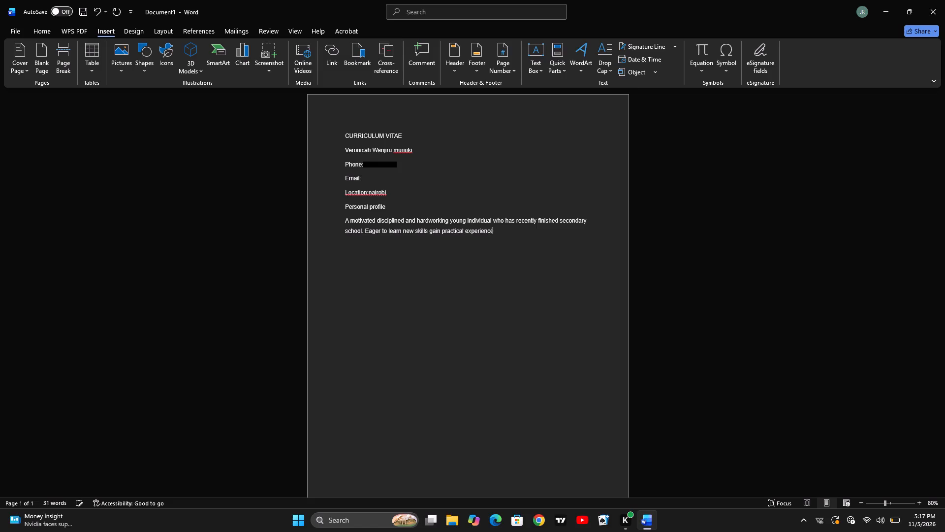
key(space)
text(and conr)
key(BackSpace)
text(trib)
text(ute positi)
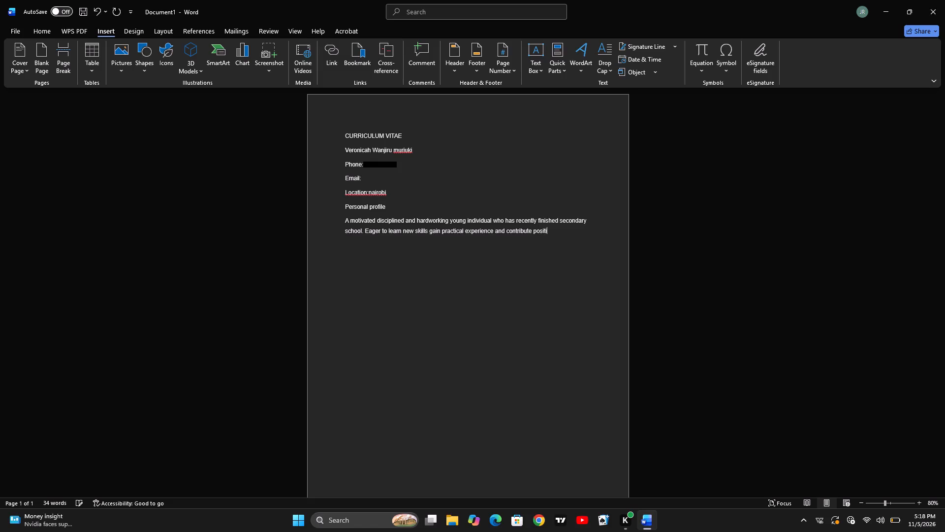
text(vely to an organisati)
key(o)
key(n)
key(period)
key(space)
Add the sentence "Possesses good communication, team work and problem-solving abilities." to the end of the personal profile paragraph.
text(posses)
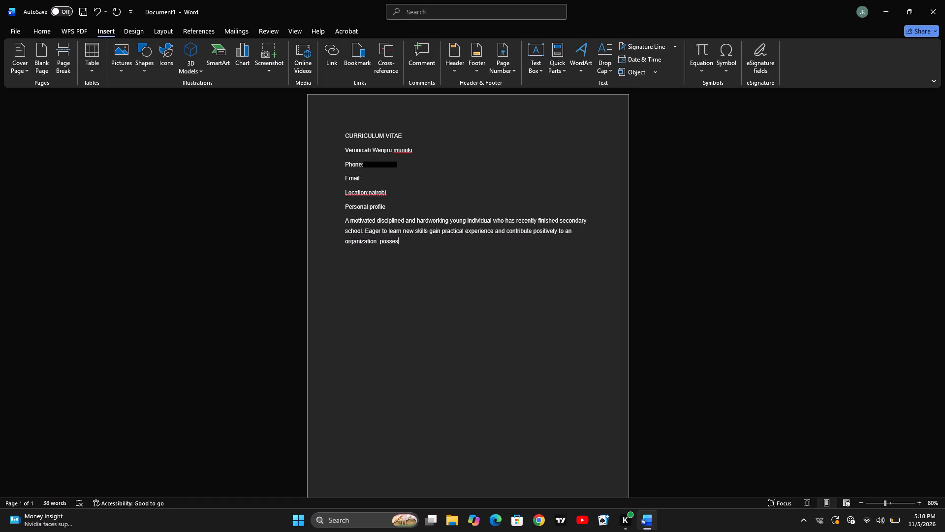
text(ses)
key(space)
text(good communication)
text(,)
key(space)
text(team work and pro)
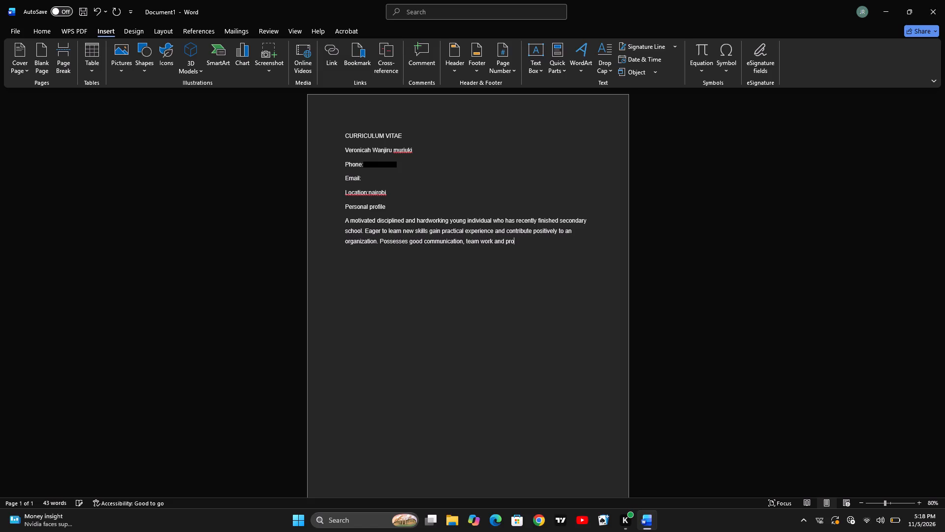
text(blem)
key(minus)
text(solvin)
text(g ab)
text(ilities)
key(period)
Add the heading "Career objective" on a new line below the personal profile paragraph.
key(Return)
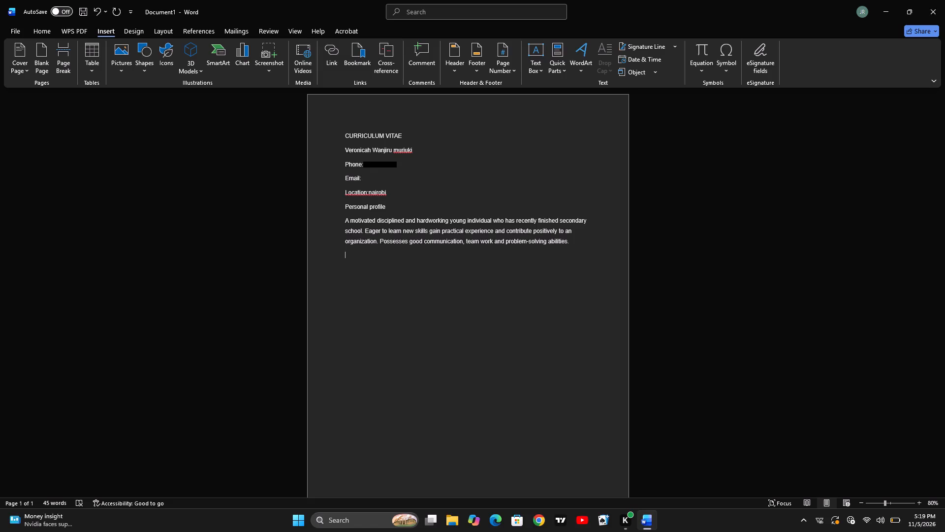
text(career)
key(space)
text(objecti)
text(ve)
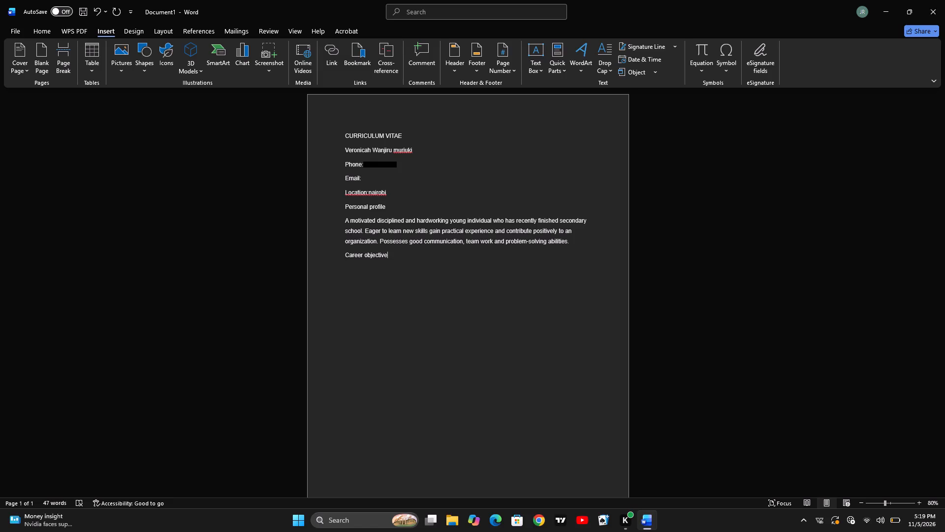
Below the "Career objective" heading, begin the paragraph with "To secure an opportunity that will enable me to gain work experience".
key(Return)
text(to secure an)
key(space)
text(opportu)
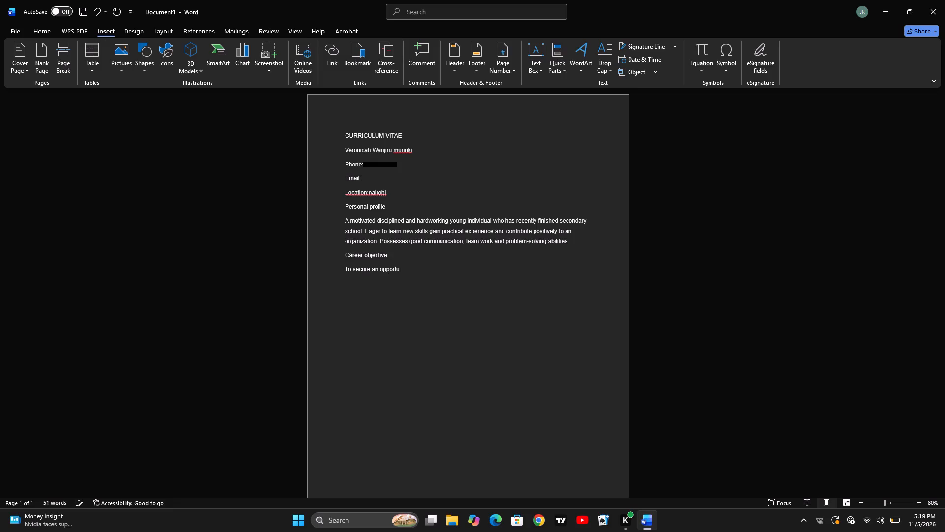
text(nity tha)
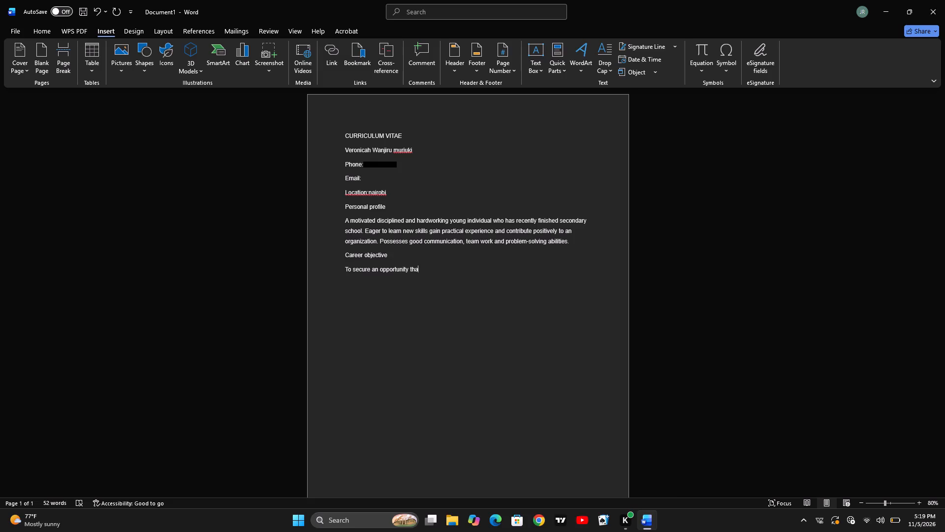
key(a)
key(BackSpace)
text(t will)
key(space)
text(enab)
text(le)
key(space)
text(me to)
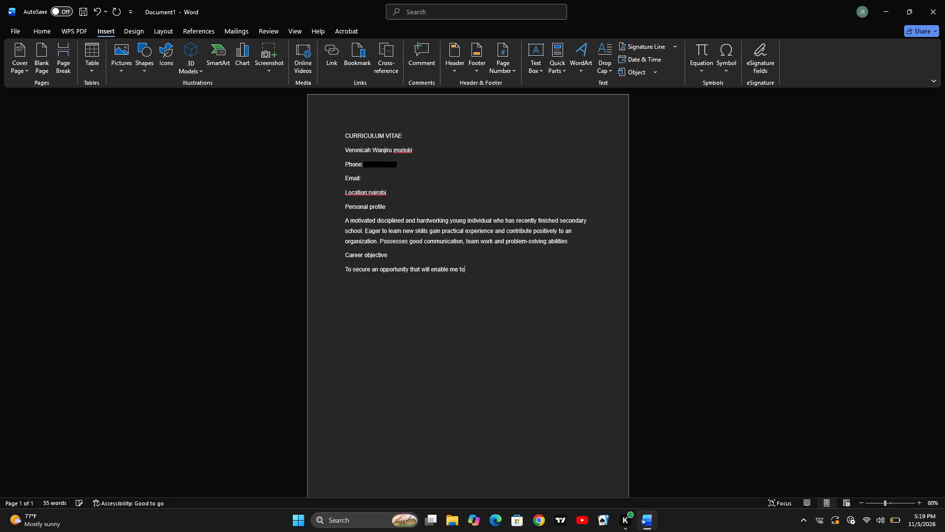
key(space)
text(gain work experience)
key(space)
Continue the career objective sentence directly after "experience" with ", ddevelop professional skills and".
key(BackSpace)
text(, ddeve)
text(lop)
key(space)
text(professional sk)
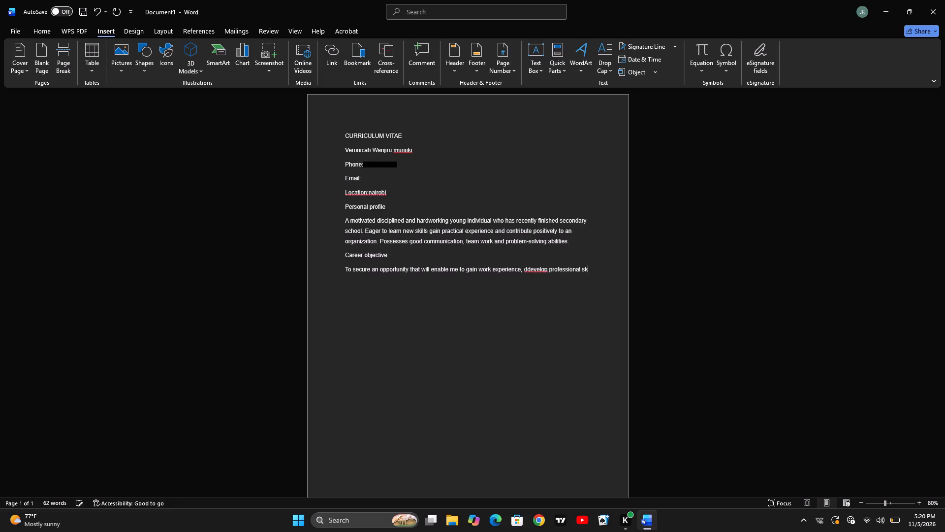
text(ills)
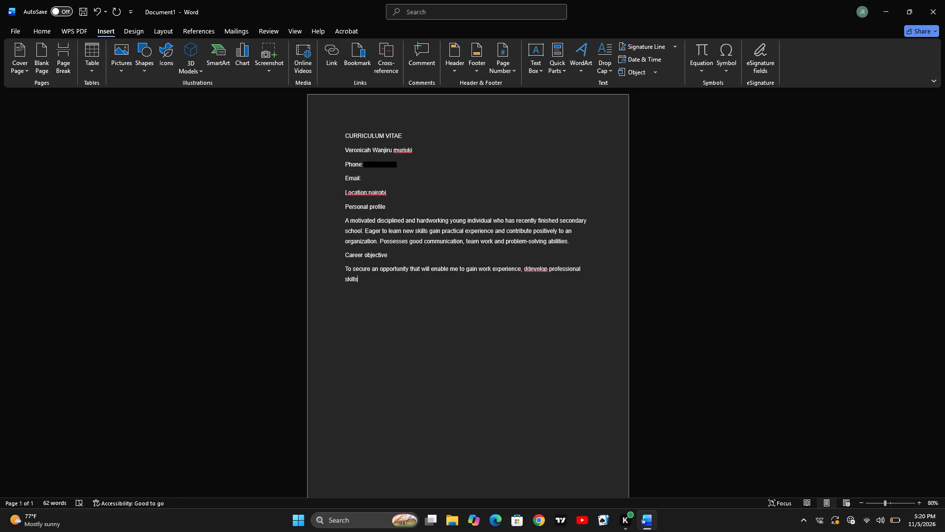
key(space)
text(and)
key(space)
Add "contribute to the success" to the career objective sentence, correcting the mistyped "he" to "the".
text(contribute to he succes)
key(space)
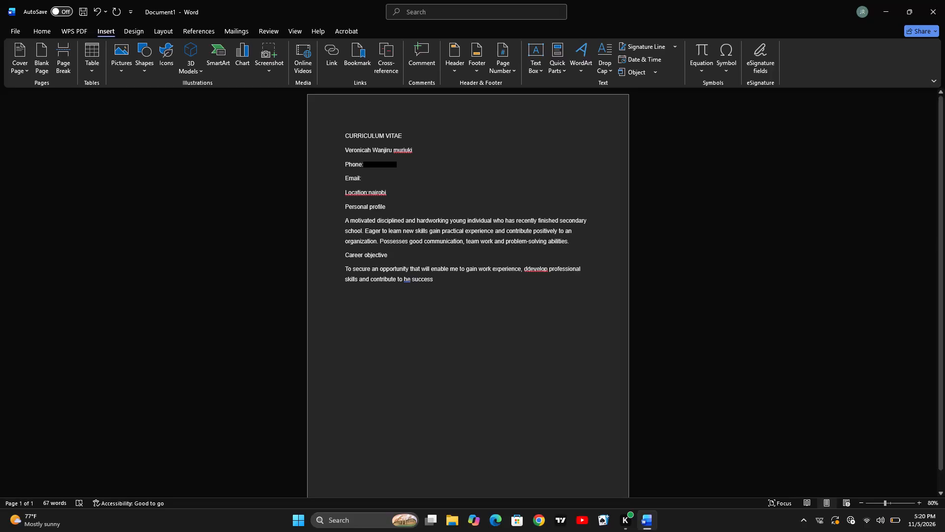
click(403, 277)
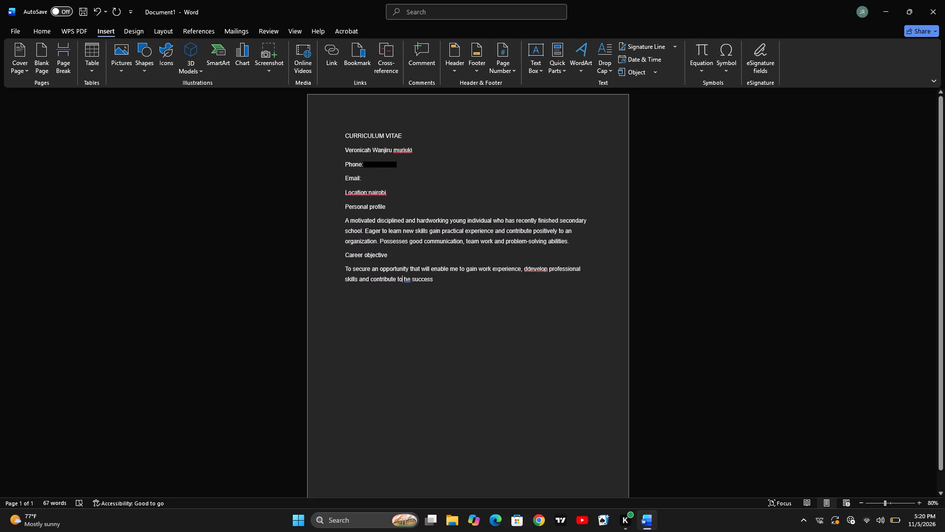
key(Right)
key(t)
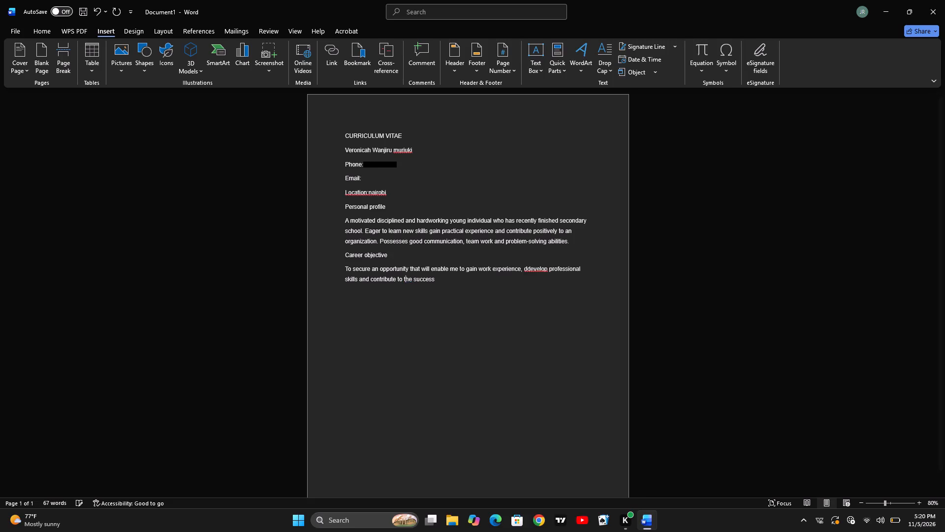
Complete the career objective sentence with "of an organization while learning and growing personally." and start a new line below it.
click(447, 279)
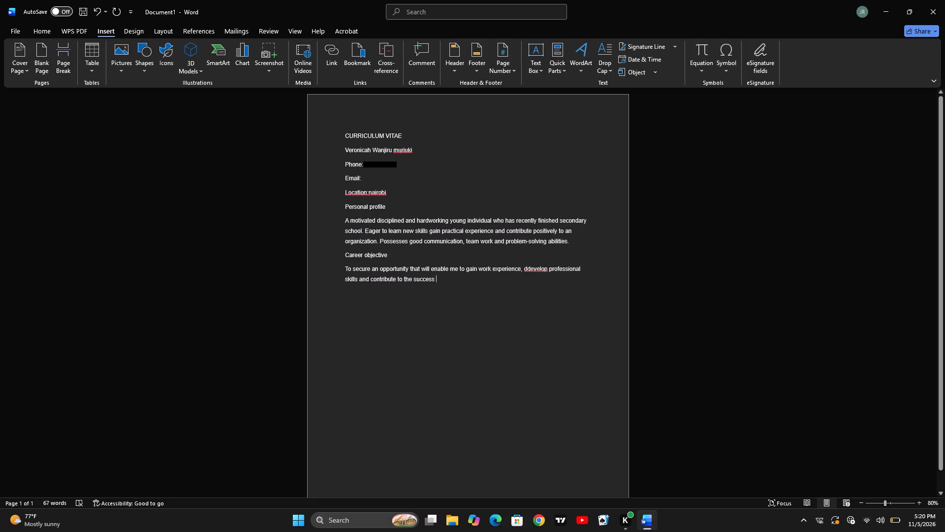
key(o)
text(f)
key(space)
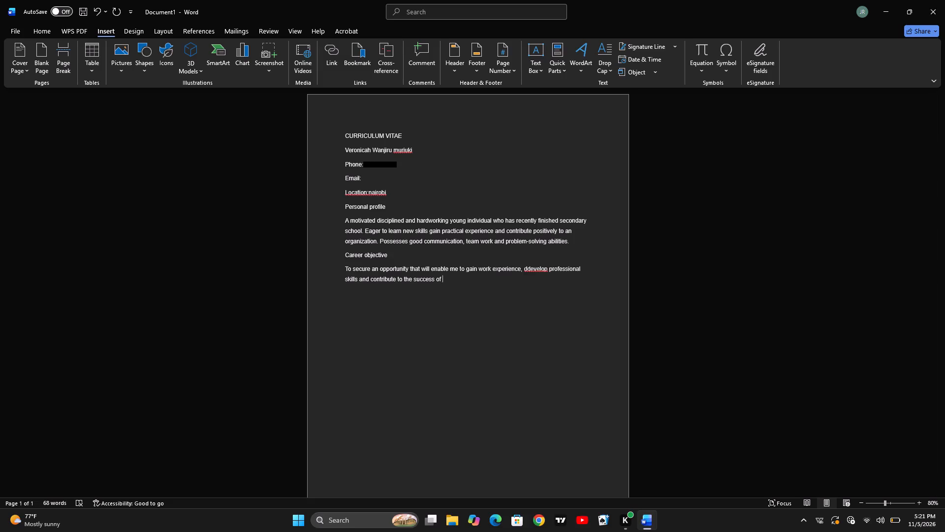
text(an organ)
text(isa)
text(tio)
text(n)
key(space)
text(wh)
text(ile)
key(space)
text(learning and growing personall)
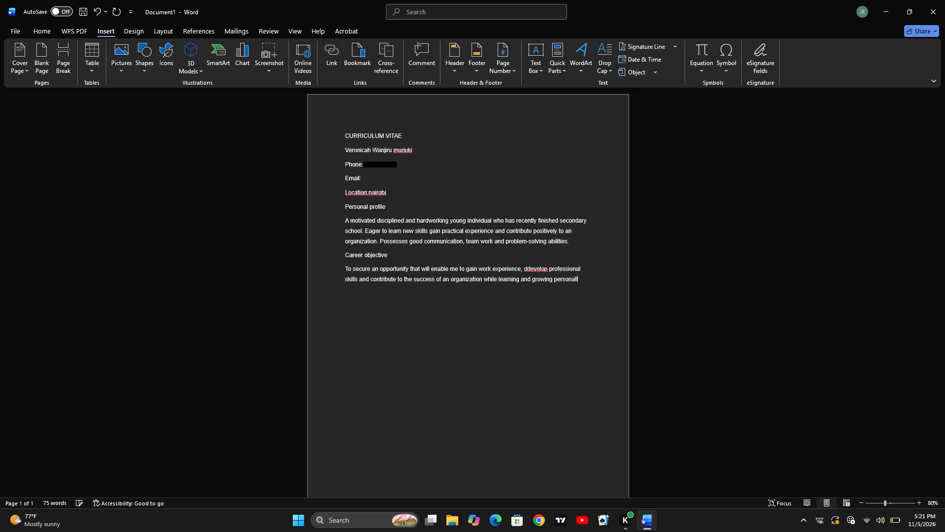
text(y)
key(period)
key(Return)
Add the heading "Education background" below the career objective paragraph and start a new line under it.
text(educatio)
text(n)
key(space)
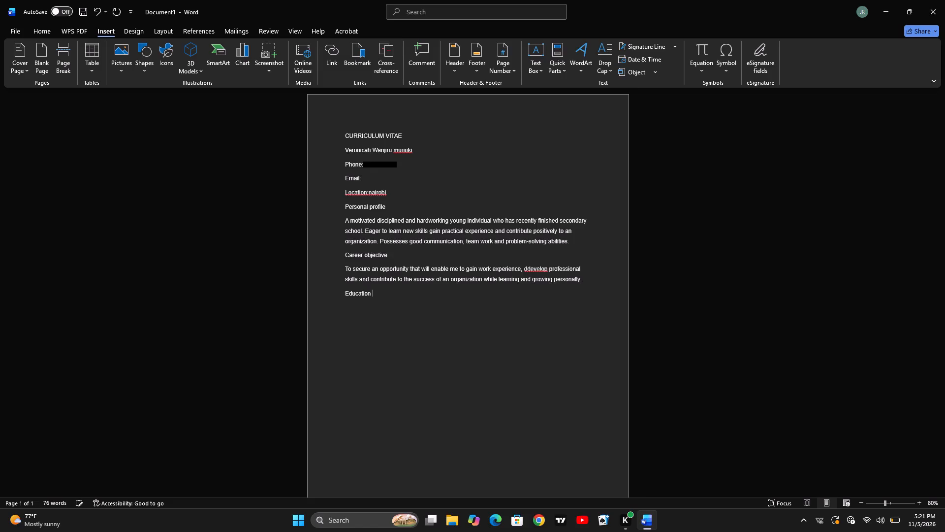
text(backgrou)
text(nd)
key(Return)
Enter the school name "Gathera" on its own line under the "Education background" heading.
text(gather)
key(a)
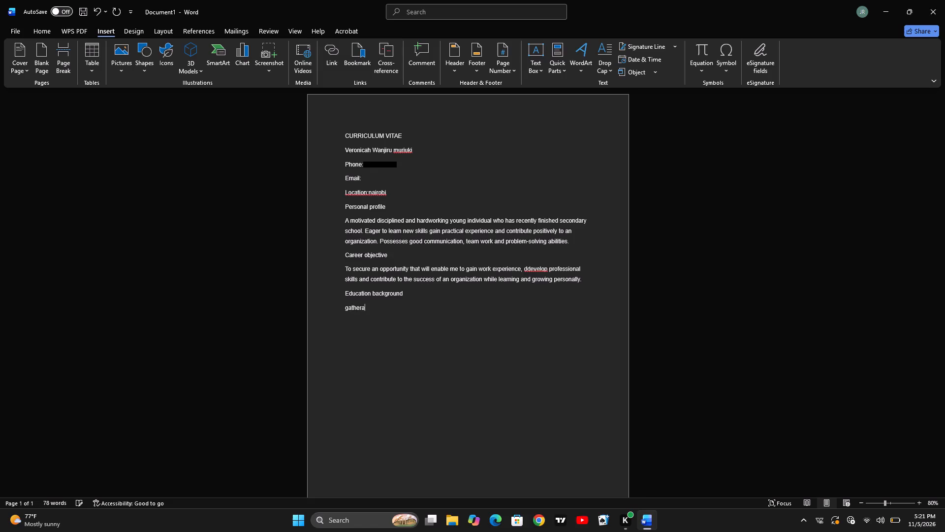
key(Return)
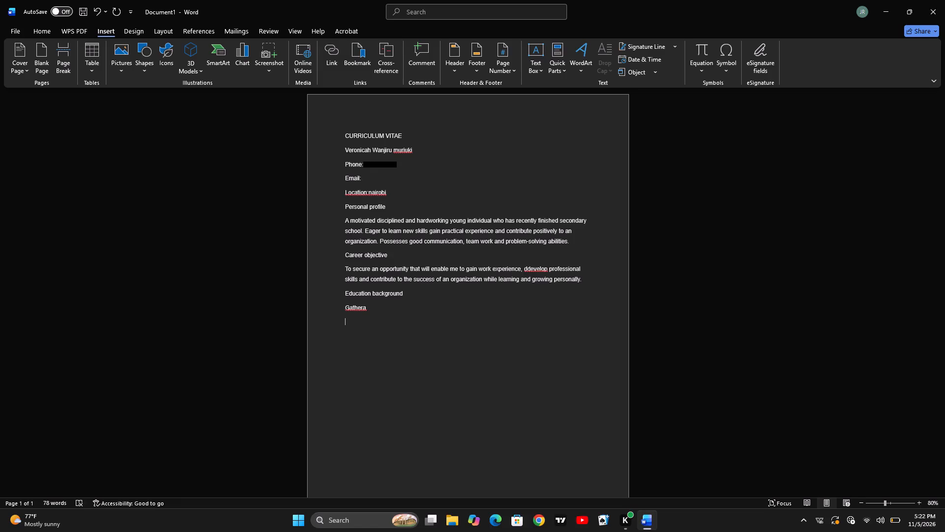
Below "Gathera", add the qualification line "Kenya certificate of secondary educatin (kcse)" and start a new line.
text(kenya)
key(space)
text(certificate of secondary e)
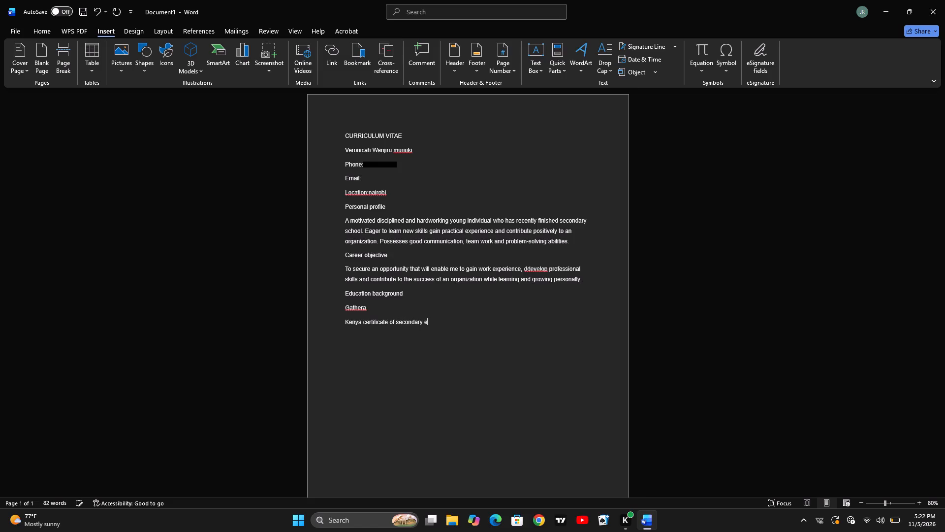
text(ducatin)
key(space)
text(()
key(k)
text(cse)
key(shift+parenright)
key(Return)
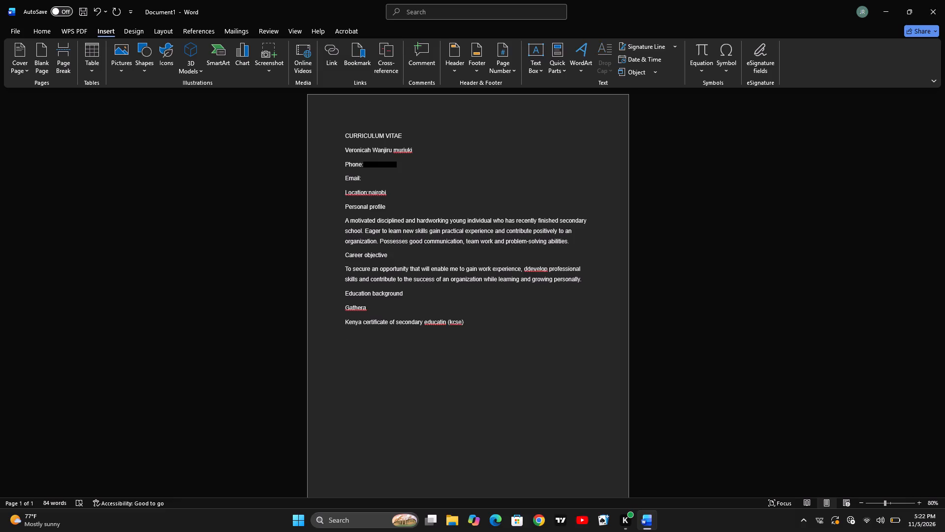
Add the line "Year of completion: 2024" below the secondary certificate, with a colon after "completion", and start a new line.
text(year)
key(space)
text(of completio)
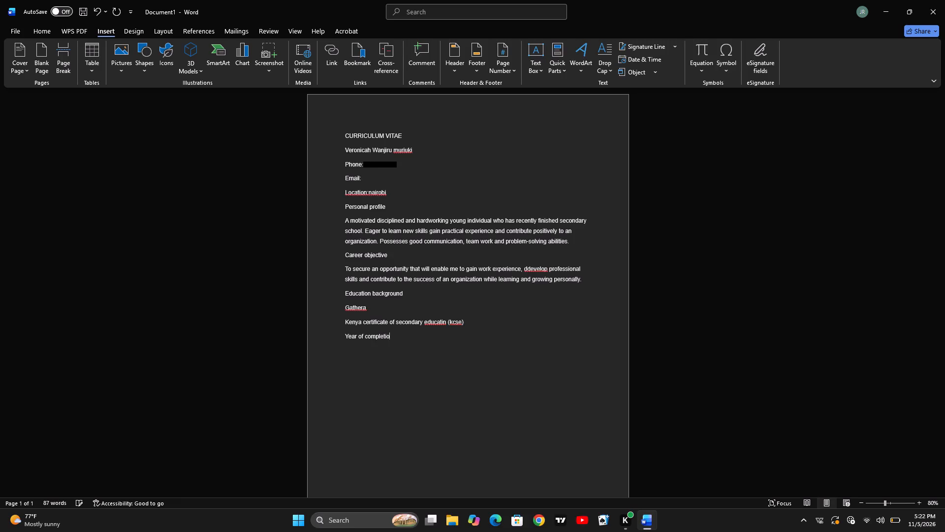
key(n)
key(semicolon)
key(BackSpace)
key(semicolon)
key(BackSpace)
key(ctrl+semicolon)
key(ctrl+semicolon)
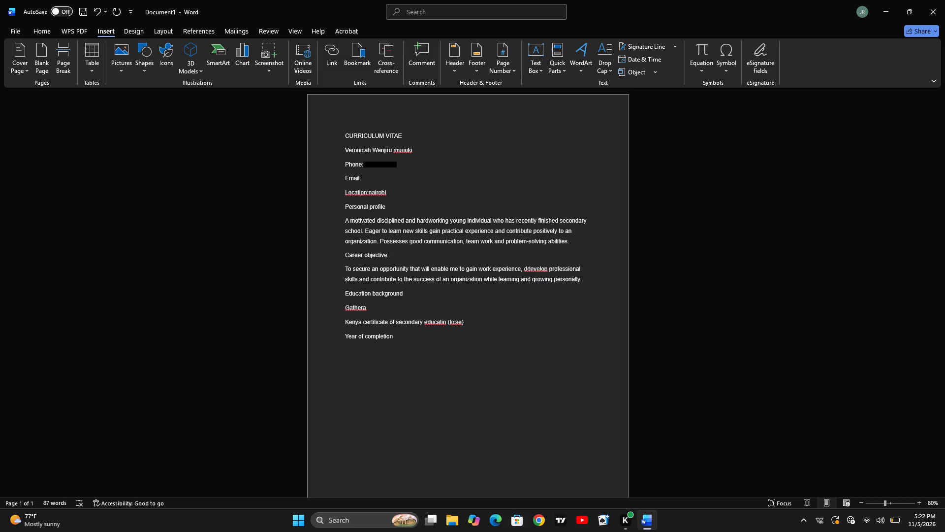
key(shift+colon)
key(space)
text(2024)
key(Return)
Add the line "Kcse grade: c-" below the year of completion and start a new line.
key(k)
text(cse)
key(space)
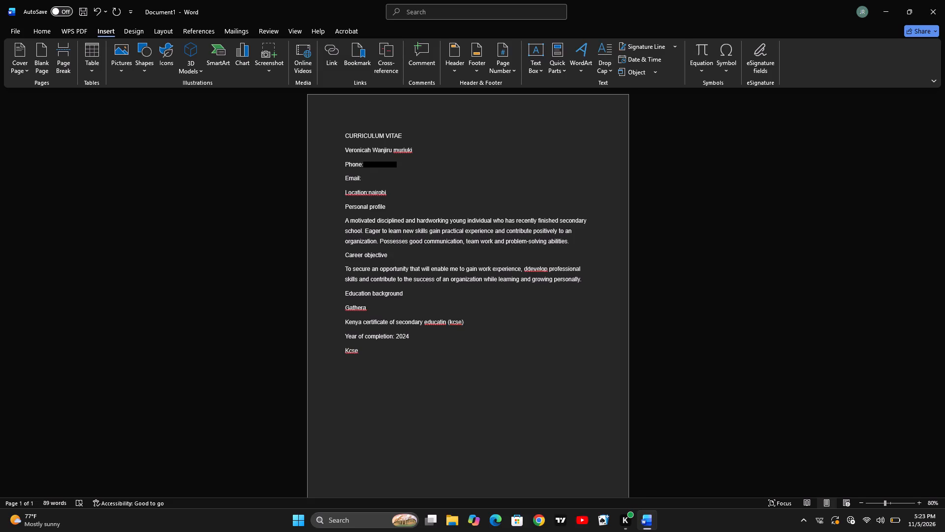
text(grade)
key(shift+colon)
key(space)
key(c)
key(minus)
key(Return)
Enter the second school name, "Muirungi", on its own line below the KCSE grade.
text(muirun)
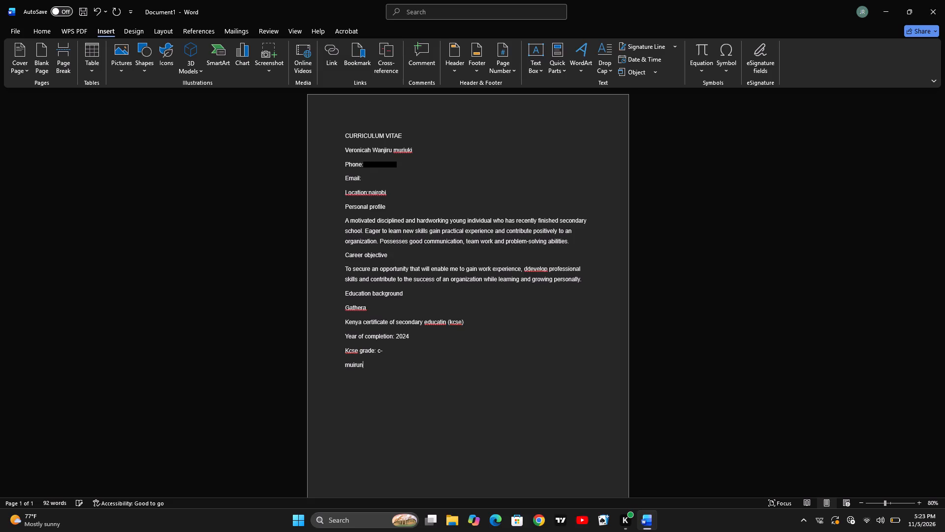
text(gi)
key(Return)
Below "Muirungi", add the qualification line "Kenya certificate of primary education (kcpe)" and start a new line.
text(kenya)
key(space)
text(certificate)
key(space)
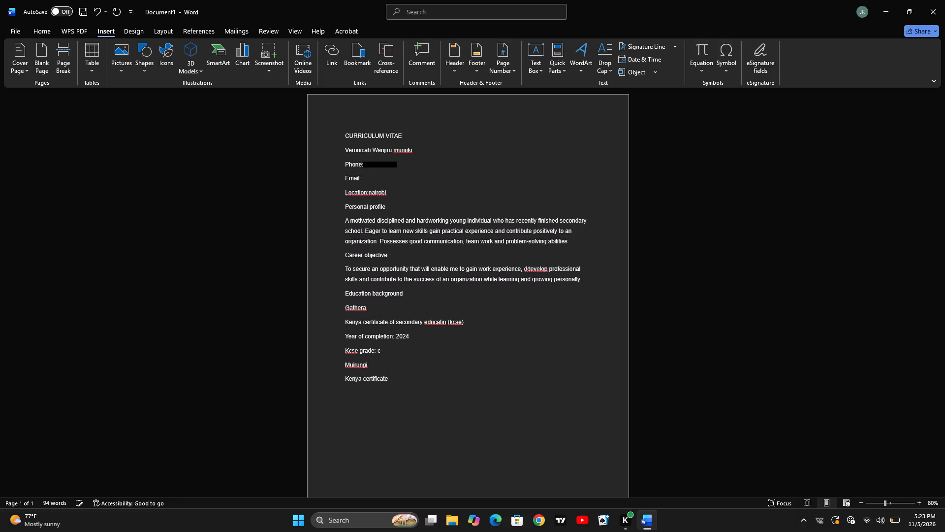
text(of)
key(space)
text(primaryedu)
key(BackSpace)
key(BackSpace)
key(BackSpace)
key(space)
text(education)
key(space)
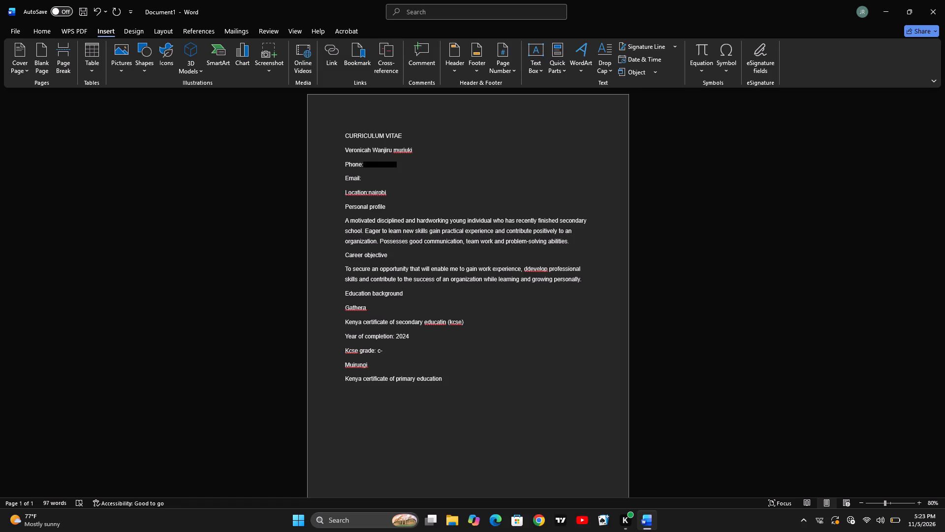
key(shift+parenleft)
text(kcpe))
key(Return)
Add the line "Year of completion: 2020" below the primary certificate and start a new line.
text(year)
key(space)
text(of completion)
key(shift+colon)
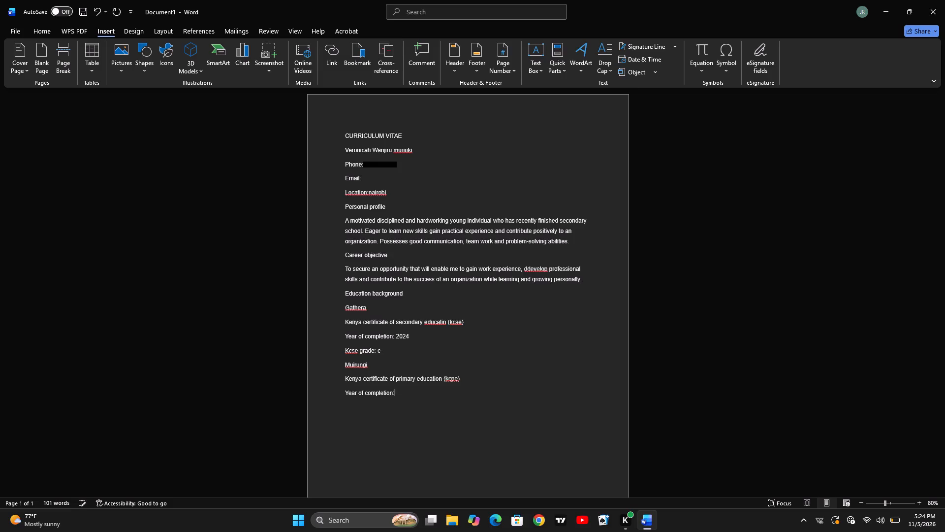
key(space)
text(2020)
key(Return)
Add the section heading "Skills and abilities" below the primary school's completion year and start a new line.
text(skills)
key(space)
text(and)
key(space)
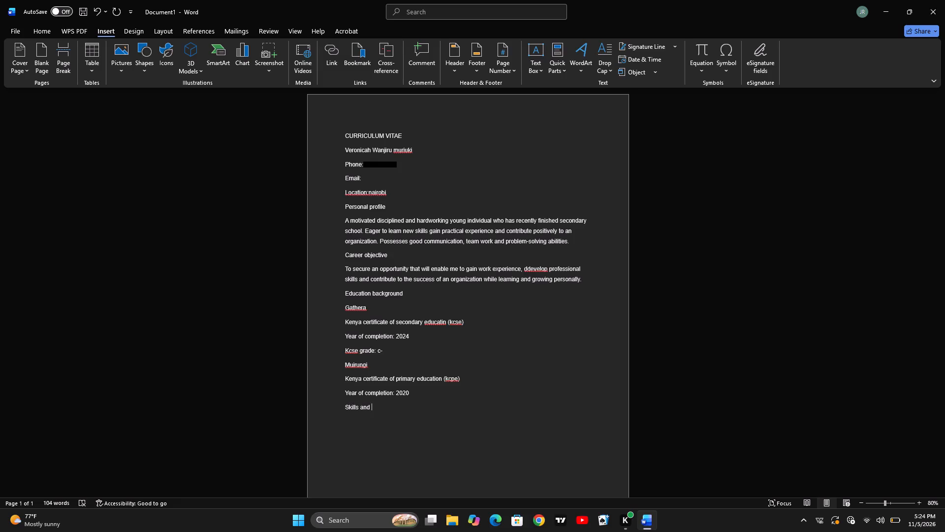
text(abilities)
key(Return)
List "Good communication skills" and "Teamwork and interpersonal skills" on separate lines under the skills heading and start a new line.
text(good communication skills)
key(Return)
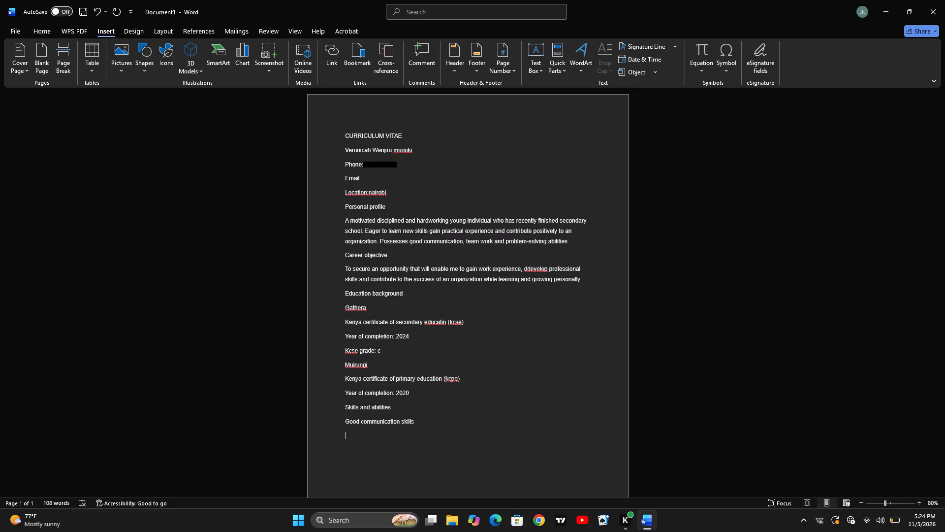
text(teamwork and)
key(space)
text(interpersonal skilld)
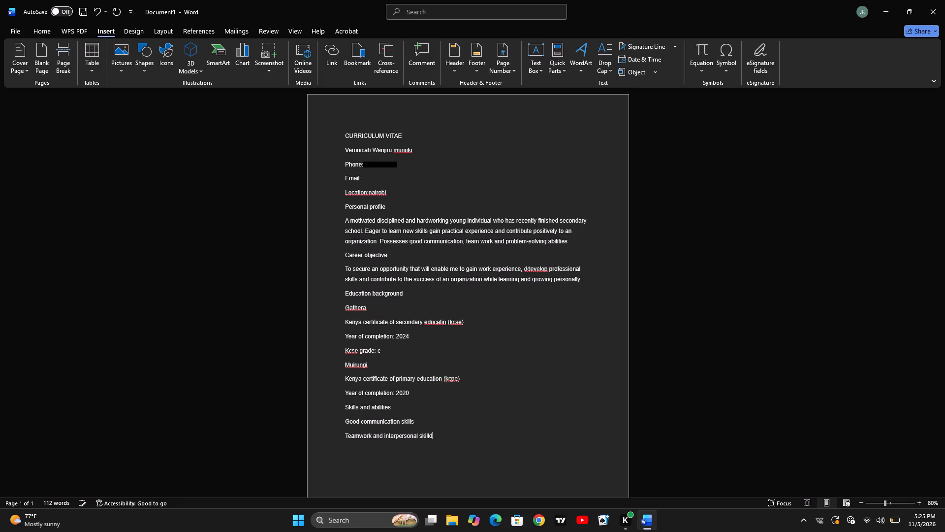
key(BackSpace)
key(s)
key(Return)
Add "Time management" and "Computer literacy" on separate lines to the skills list and start a new line.
text(time management)
key(Return)
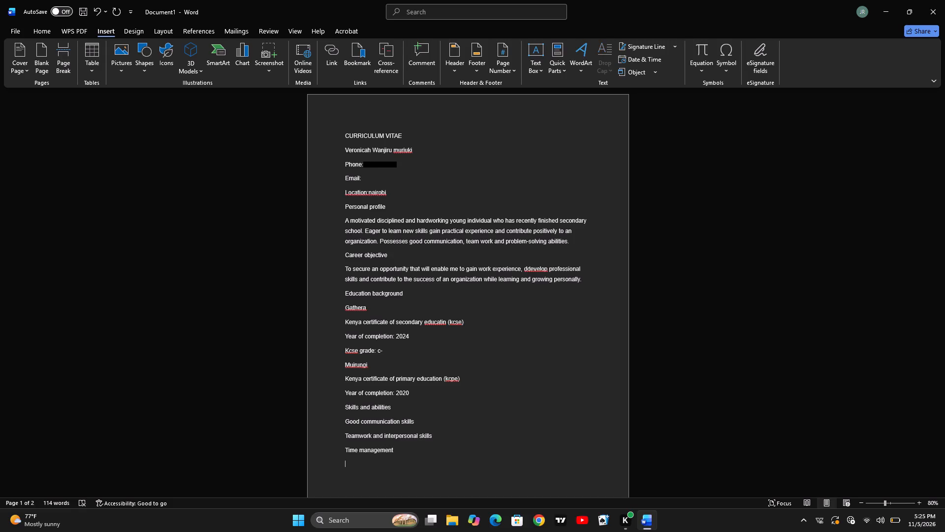
text(comp)
text(uter)
key(space)
text(literacy)
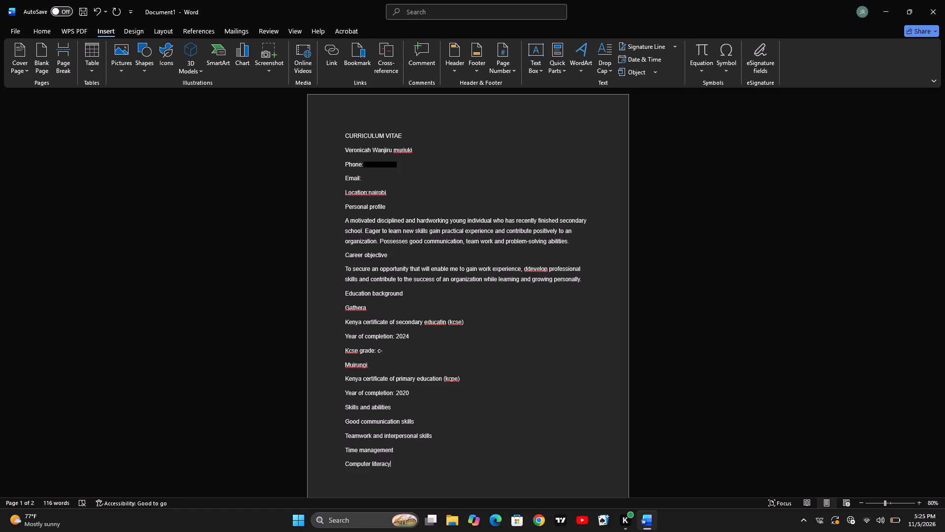
key(Return)
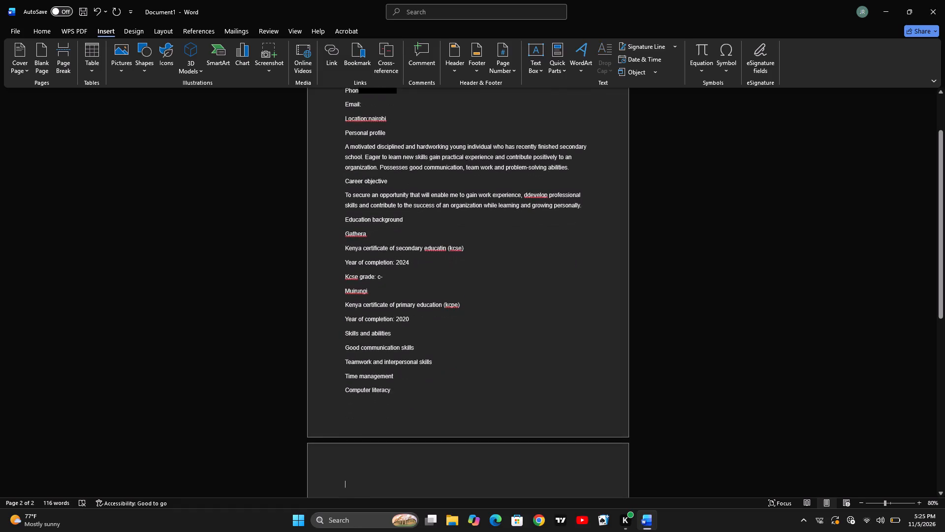
Add the skill "Ability to learn quickly" below "Computer literacy" and start a new line.
key(a)
text(bility)
key(space)
text(to learn)
key(space)
text(quickly)
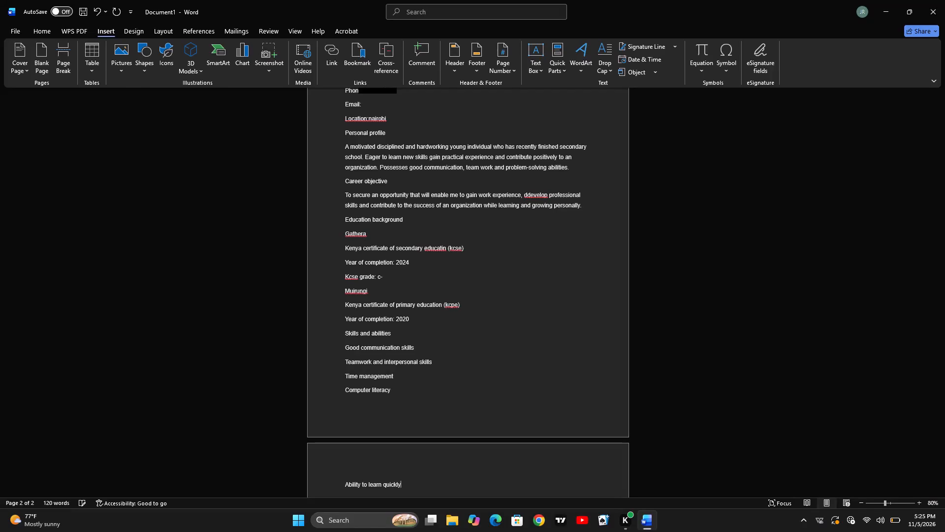
key(Return)
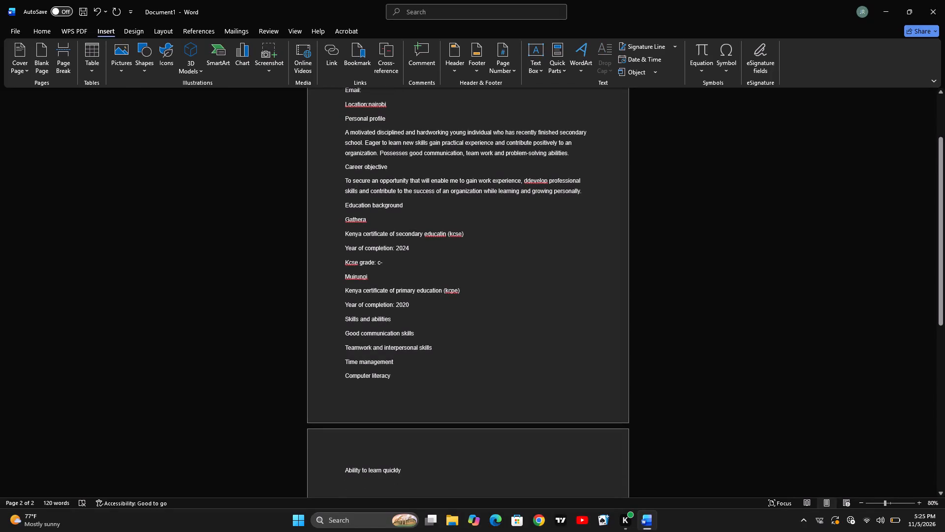
Add "Problem solving skills" and "Attention to detail." on separate lines at the end of the skills list.
text(pro)
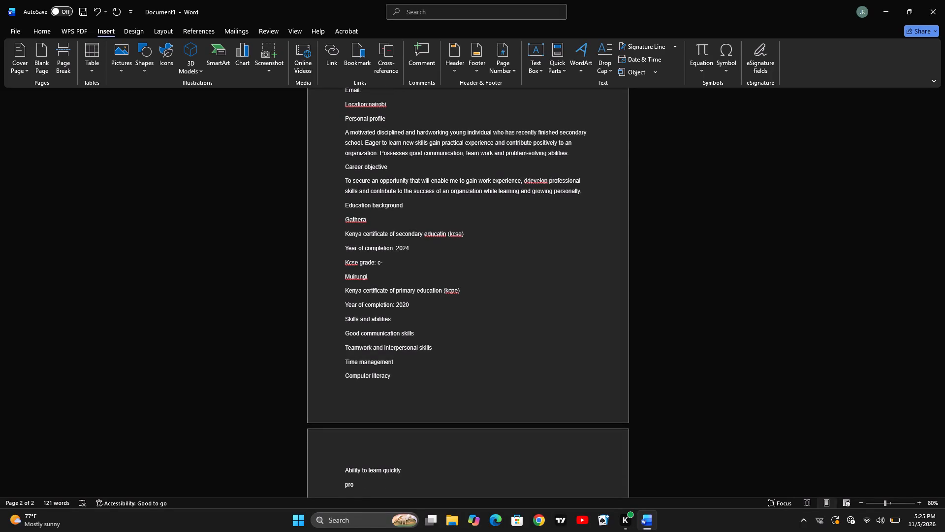
text(blem sol)
text(ving skills)
key(Return)
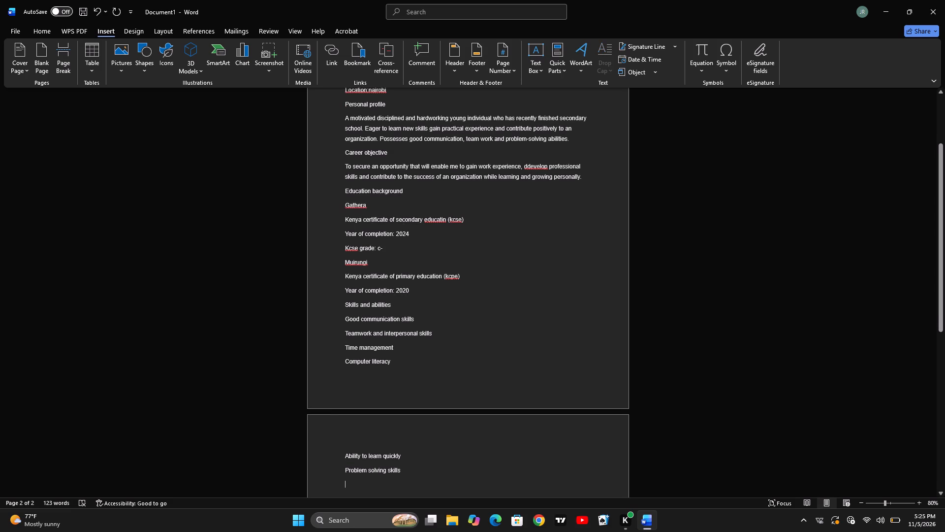
text(attention to detail)
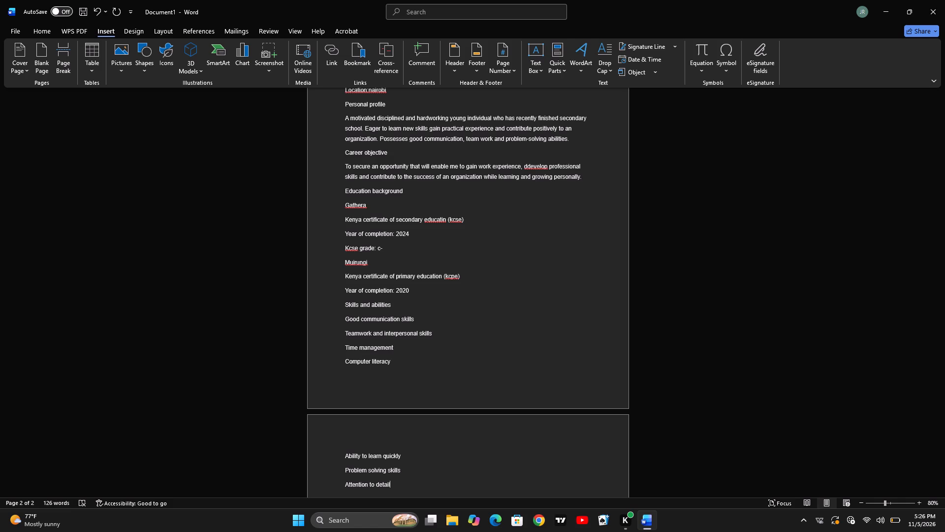
key(period)
Add a full stop after each of the skills "Problem solving skills", "Ability to learn quickly", "Computer literacy" and "Time management".
key(Up)
key(Right)
key(Right)
key(Right)
key(Right)
key(Right)
key(period)
key(Up)
key(period)
key(Up)
key(period)
key(Up)
key(Right)
key(period)
Add a full stop after "Teamwork and interpersonal skills" and "Good communication skills", leaving the "Skills and abilities" heading without one.
key(Up)
key(Right)
key(Right)
key(Right)
key(Right)
key(Right)
key(Right)
key(Right)
key(Right)
key(Right)
key(Right)
key(Right)
key(Right)
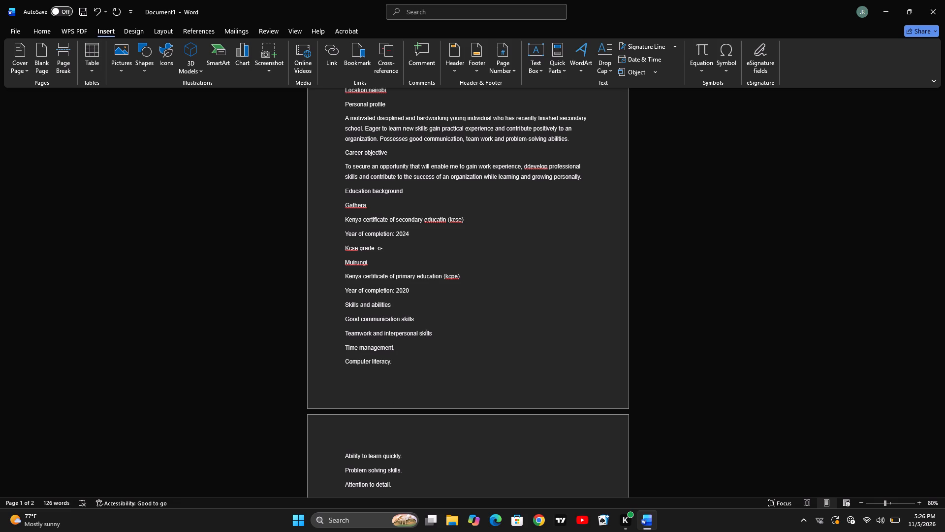
key(Right)
key(Right)
key(Right)
key(period)
key(Up)
key(period)
key(Up)
key(period)
key(BackSpace)
Add the heading "Work experience" on a new line below "Attention to detail." and start another line.
scroll(537, 390, down, 1)
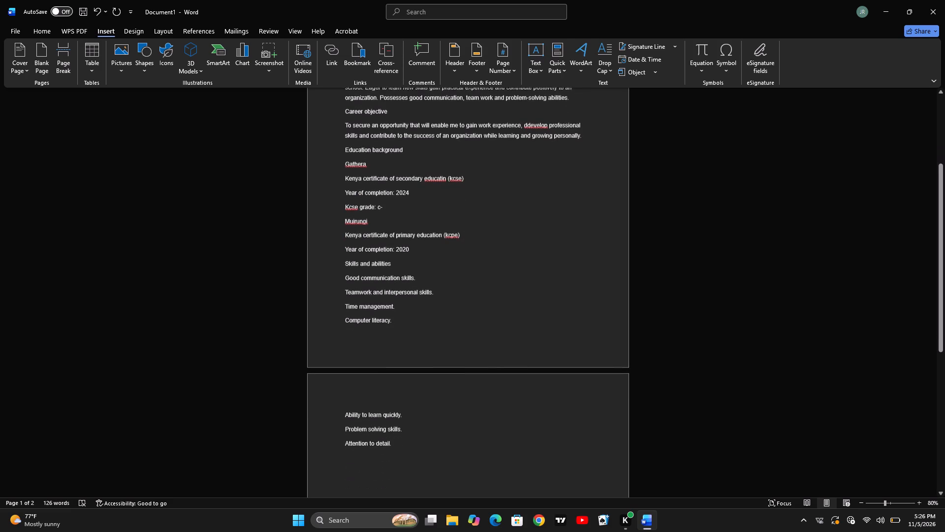
click(405, 441)
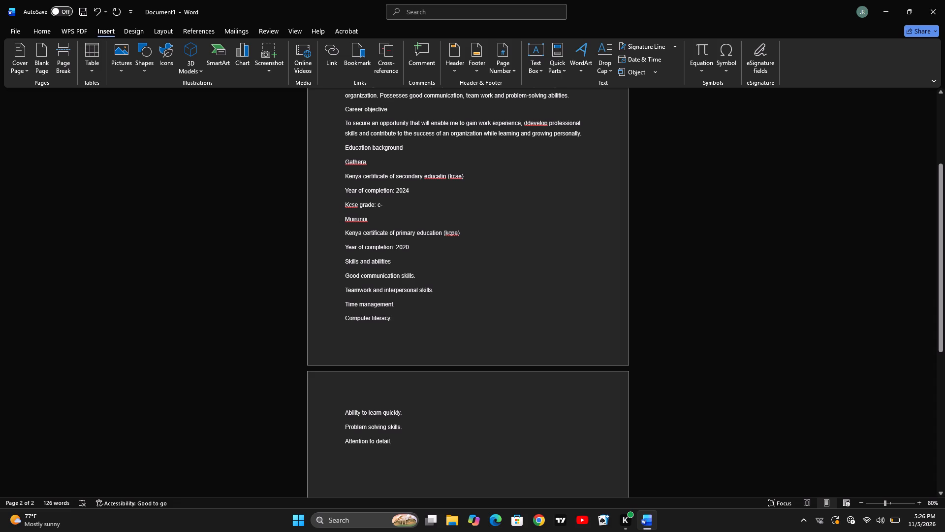
key(Return)
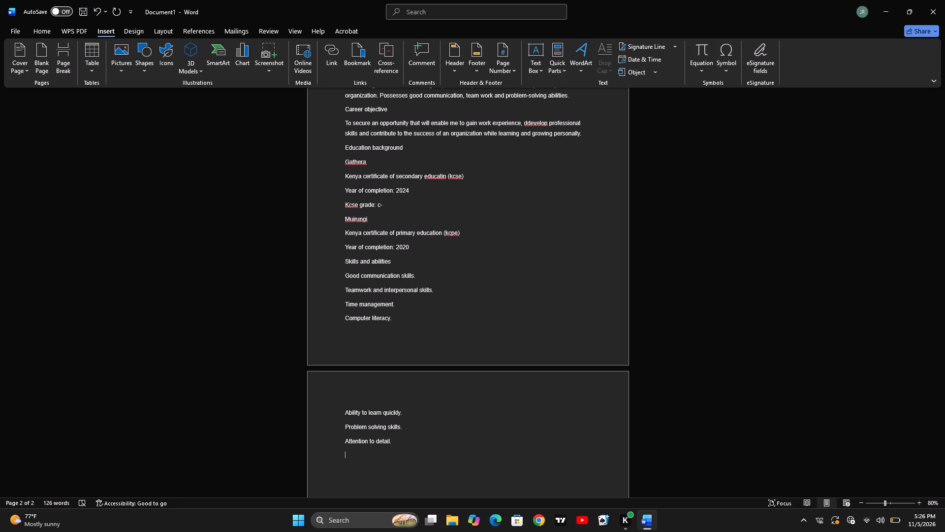
text(wo)
text(rk)
key(space)
text(experience)
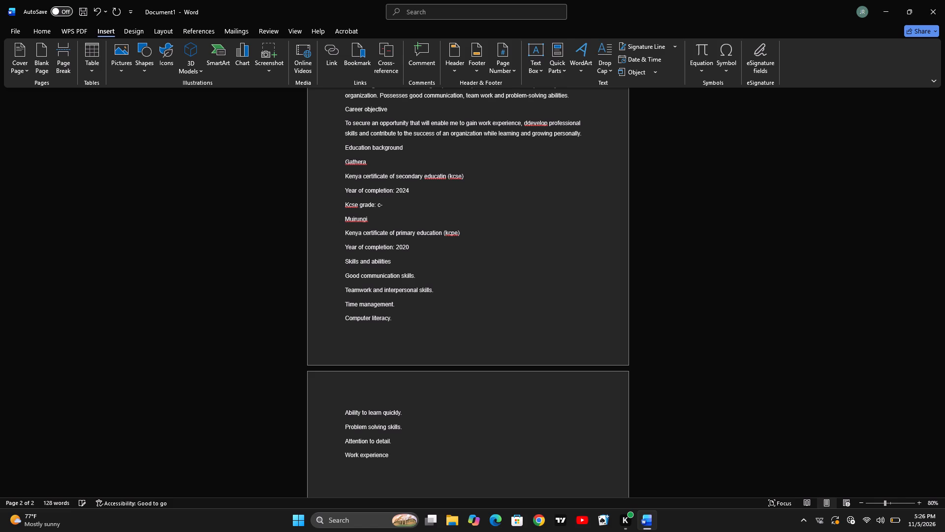
key(Return)
Write "Currently seeking for an opportunity to gain practical work experience." under the "Work experience" heading and start a new line.
text(curre)
text(ntly)
key(space)
text(seeking for an)
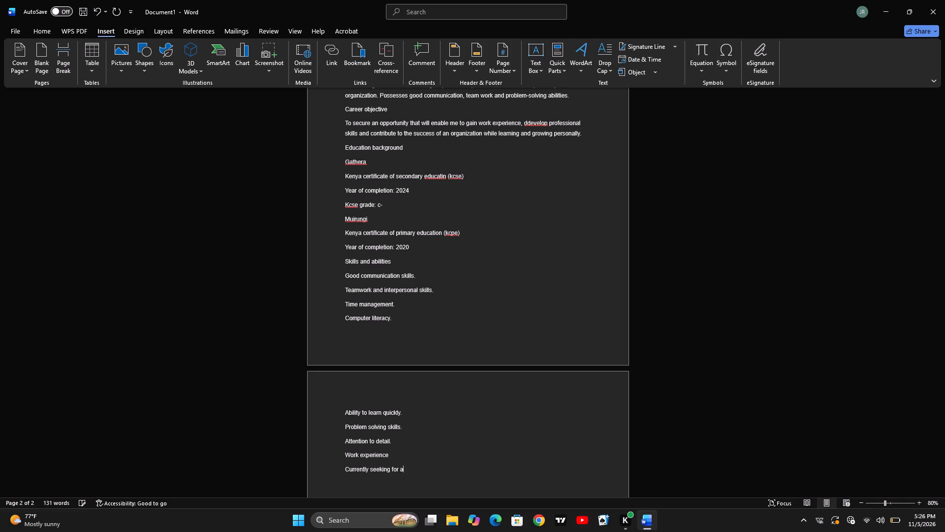
key(space)
text(opportunity)
key(space)
text(to gain)
key(space)
text(practical work)
key(space)
text(experience)
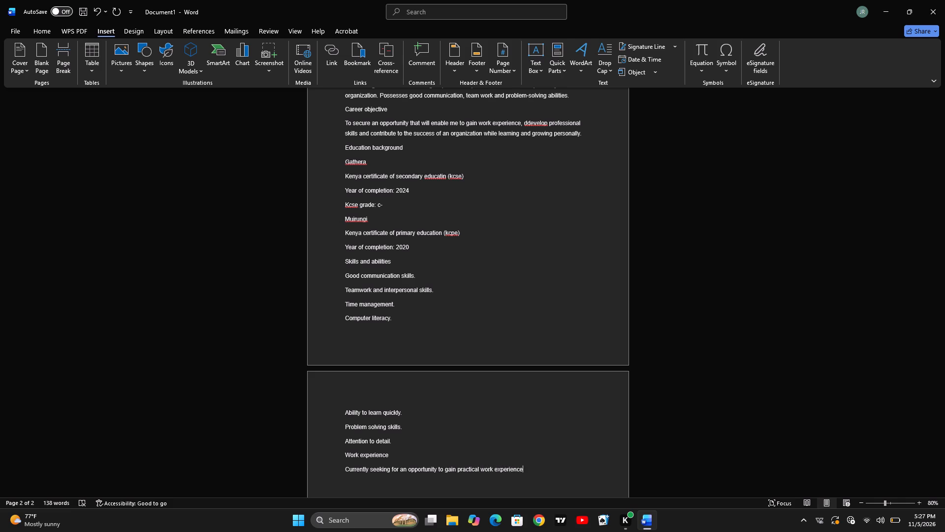
key(period)
key(Return)
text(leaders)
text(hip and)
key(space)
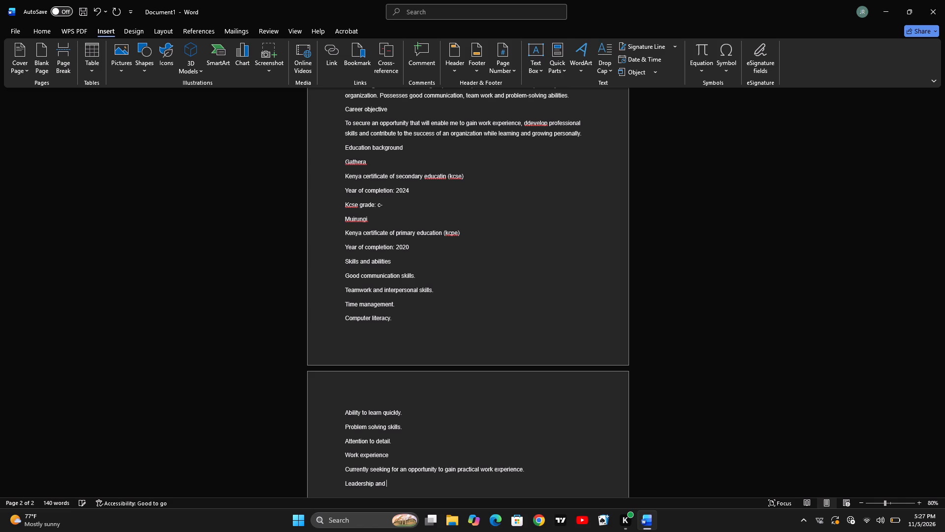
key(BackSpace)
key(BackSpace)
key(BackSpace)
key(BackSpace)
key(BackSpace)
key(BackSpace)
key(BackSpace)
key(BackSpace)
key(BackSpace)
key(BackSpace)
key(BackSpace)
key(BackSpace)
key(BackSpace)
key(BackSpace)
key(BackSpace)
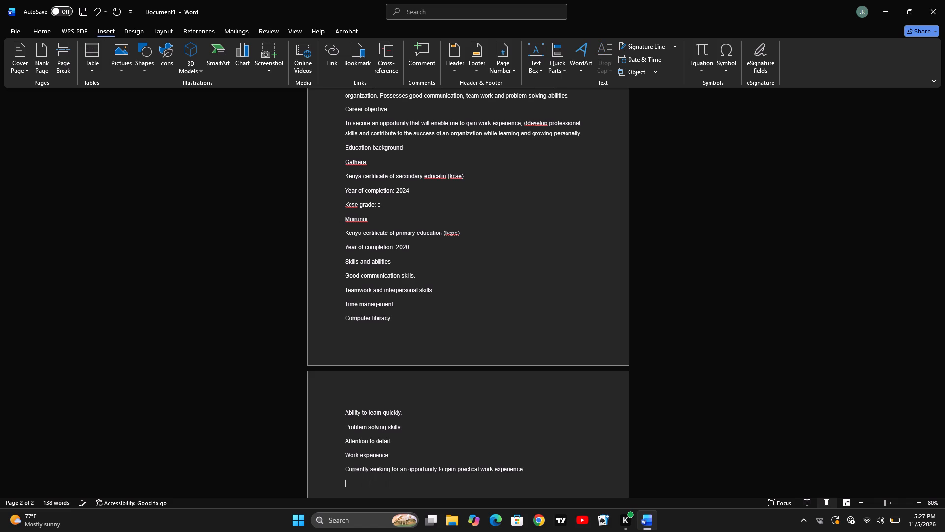
Add the heading "Personal attributes" below the work experience sentence and start a new line.
text(personnal)
key(space)
text(attributer)
key(BackSpace)
key(s)
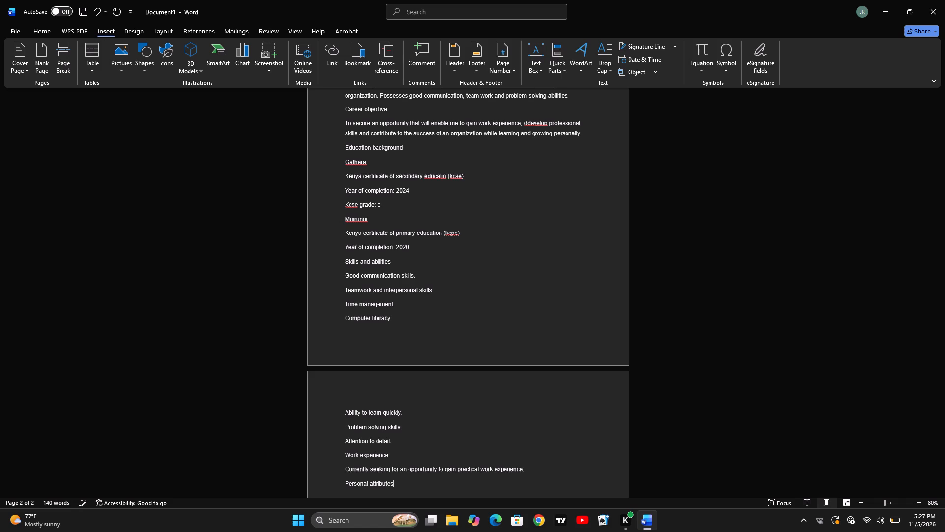
key(Return)
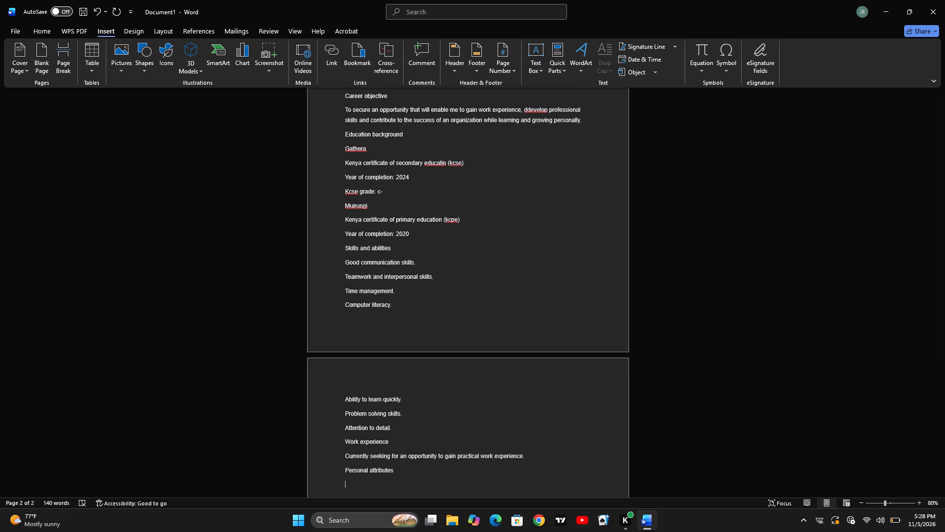
Add "Honest and trustworthy." as the first item under "Personal attributes" and start a new line.
text(ho)
text(nst)
key(BackSpace)
key(BackSpace)
text(est and trustworthy)
key(period)
key(Return)
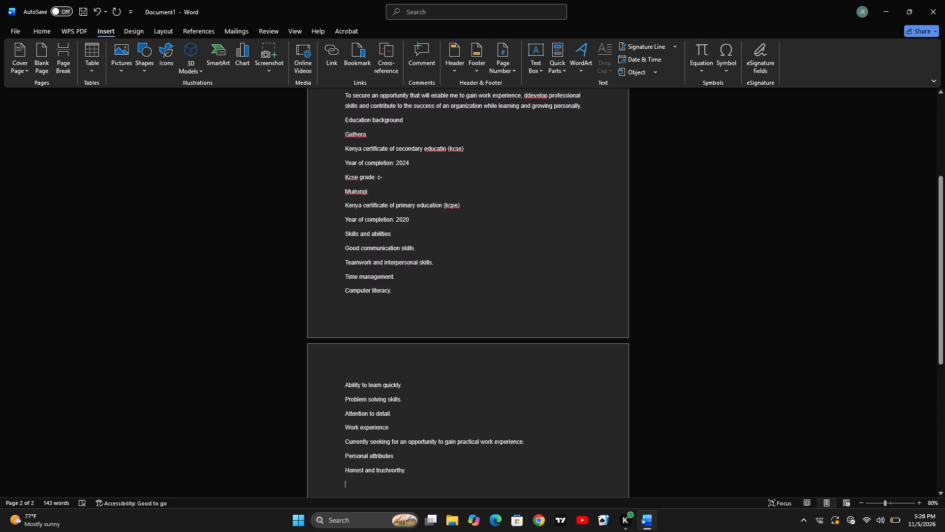
Add the attribute "Self-motivated and responsible." below "Honest and trustworthy." and start a new line.
text(self)
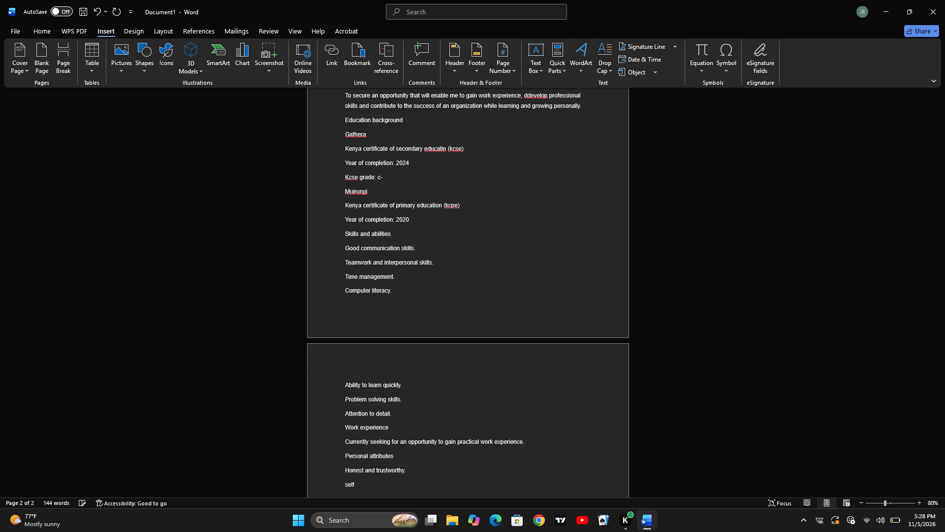
text(-motivated)
key(space)
text(an)
text(d)
key(space)
text(responsi)
text(ble)
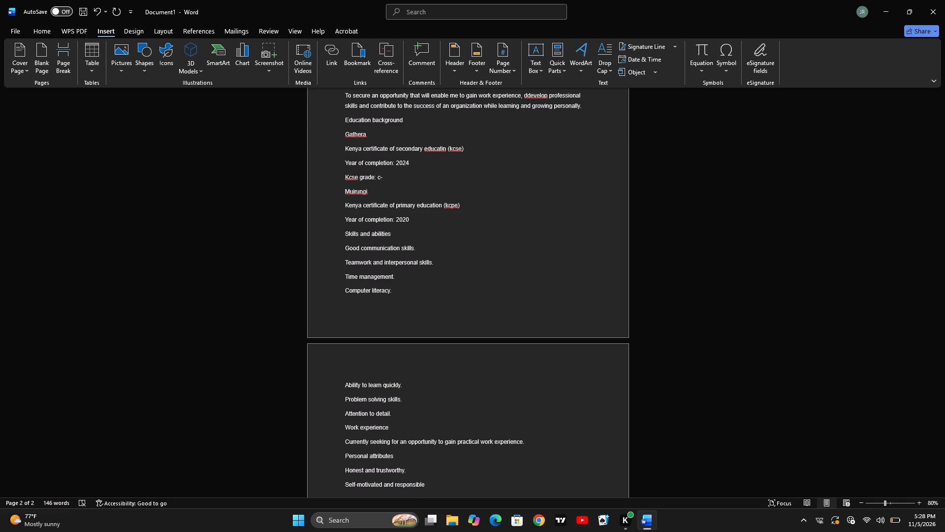
key(period)
key(Return)
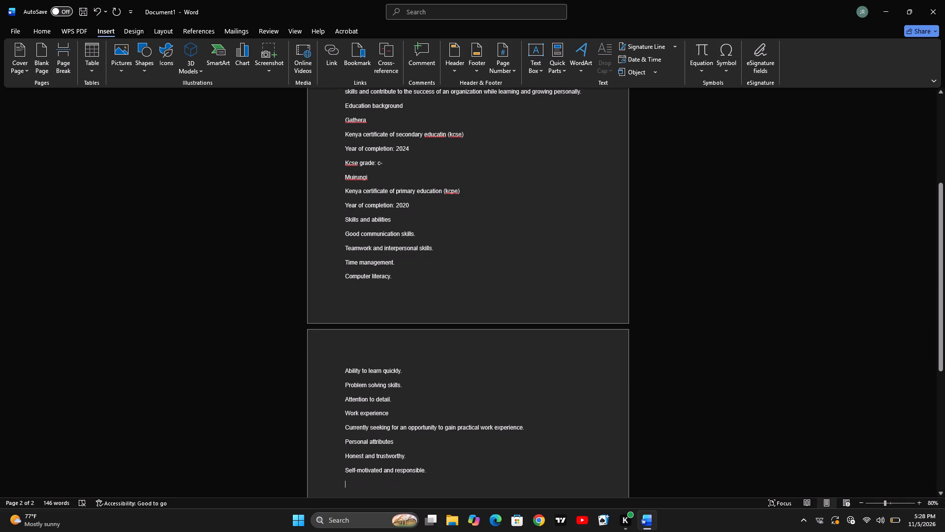
Add the attribute "Hardworking and dedicated." below "Self-motivated and responsible." and start a new line.
text(hardworking and dedica)
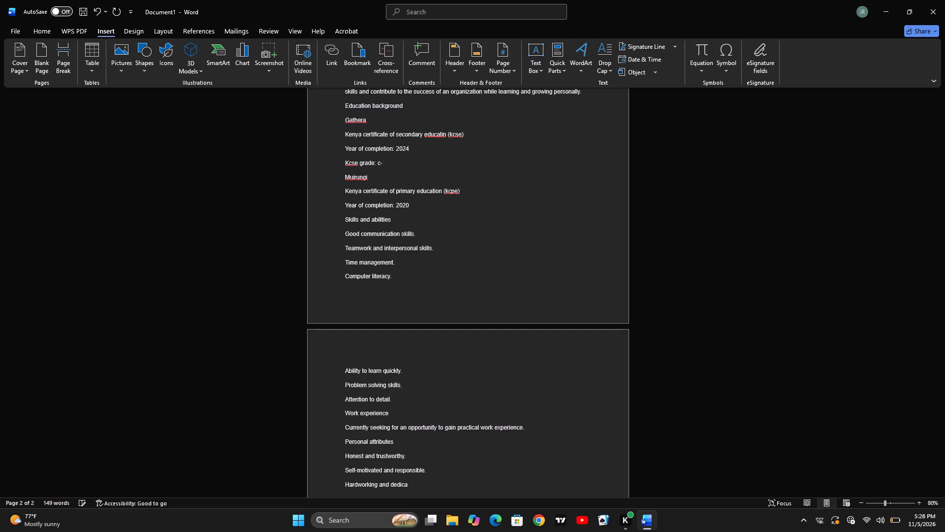
text(ted)
key(period)
key(Return)
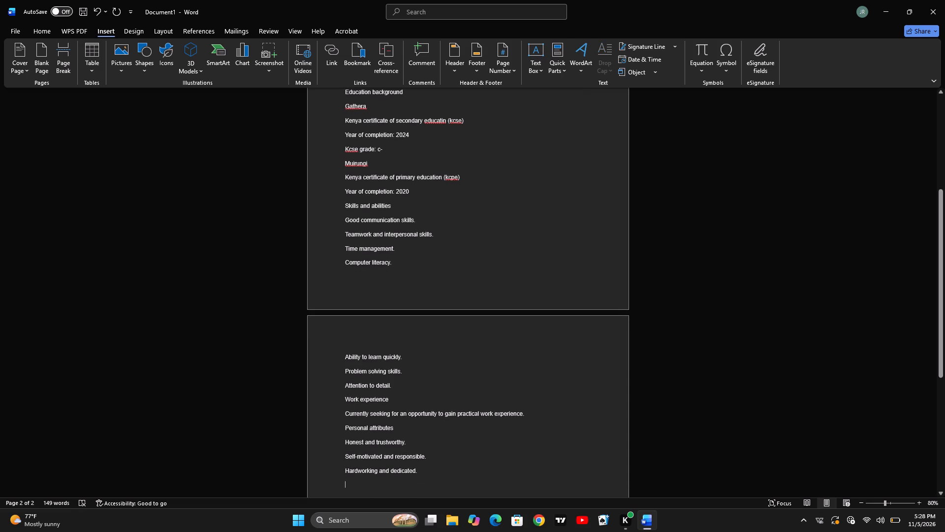
Add the attribute "Flexible and adaptable." below "Hardworking and dedicated." and start a new line.
text(fle)
text(xiblle)
key(space)
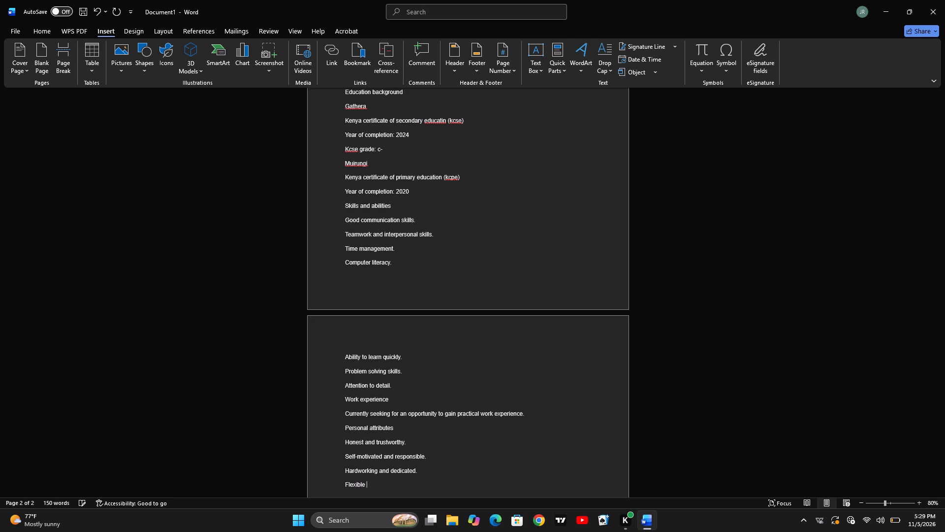
text(and adaptabl)
key(l)
key(BackSpace)
key(e)
key(period)
key(Return)
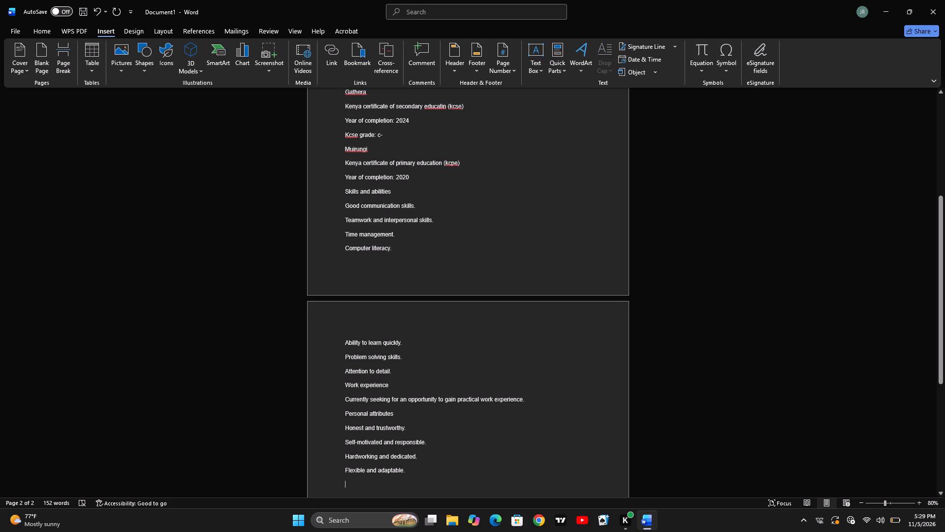
Add the attribute "Respectful and disciplined." below "Flexible and adaptable." and start a new line.
text(respect)
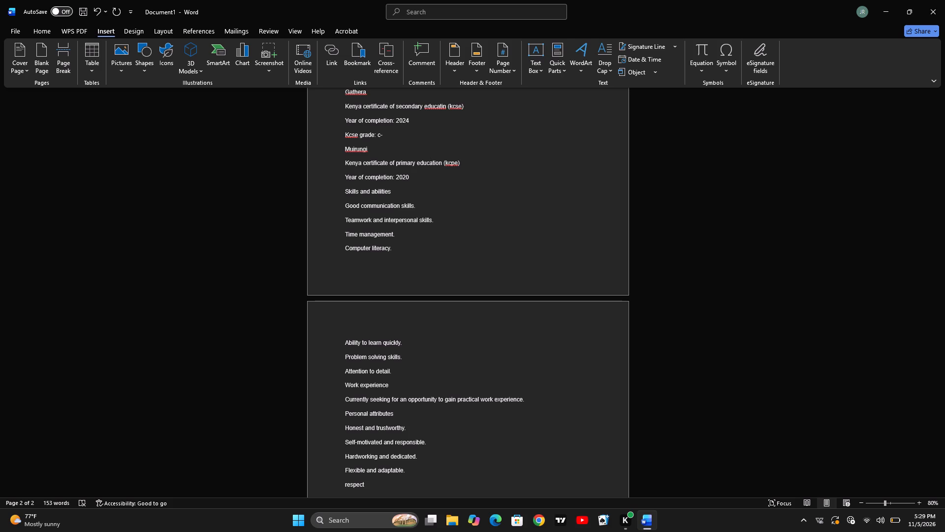
text(ful)
key(space)
text(and dis)
text(ciplined)
key(period)
key(Return)
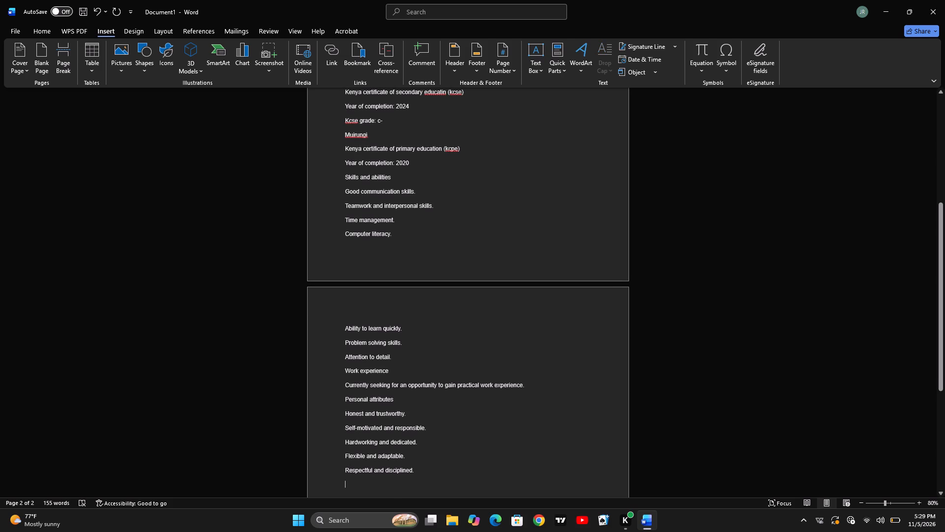
Add the heading "Hobbies and interests" below the personal attributes and start a new line.
text(ho)
text(bbies)
key(space)
key(a)
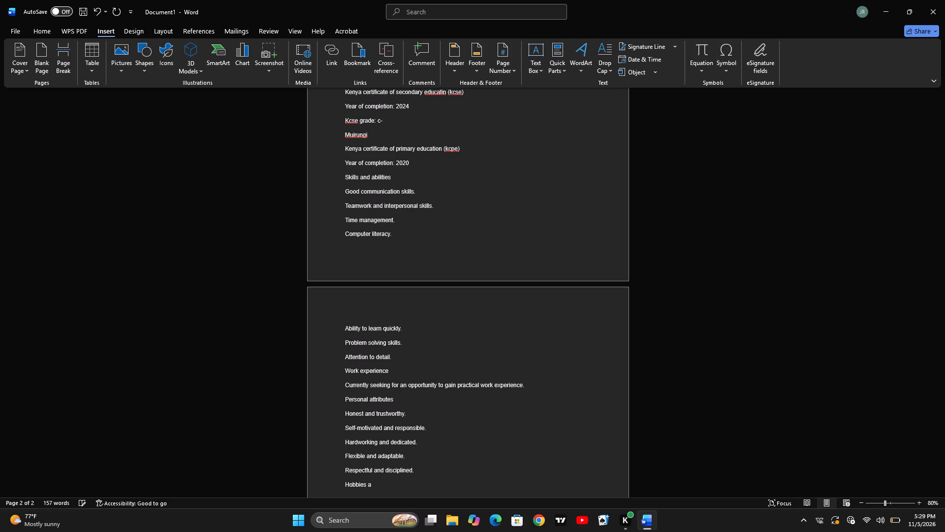
text(nd ine)
key(BackSpace)
text(terests)
key(Return)
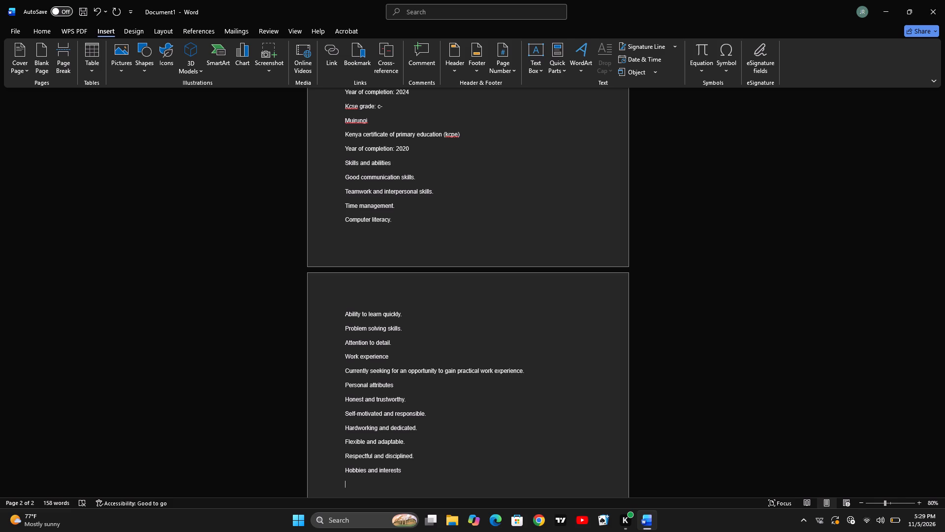
Add "Reading." as the first item under "Hobbies and interests" and start a new line.
text(read)
text(ing)
key(period)
key(Return)
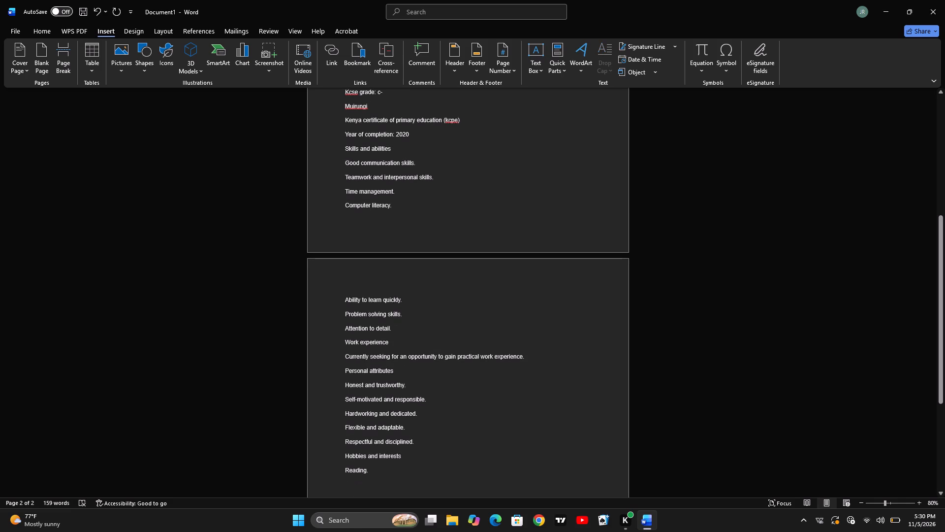
Add the hobby "Learning new skills." below "Reading." and start a new line.
key(l)
text(ear)
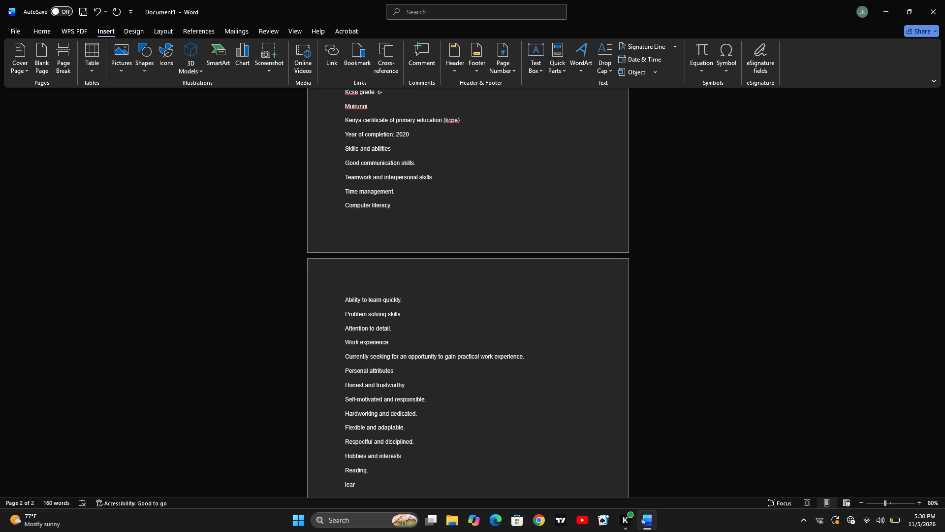
text(ning new)
key(space)
text(skills)
key(period)
key(Return)
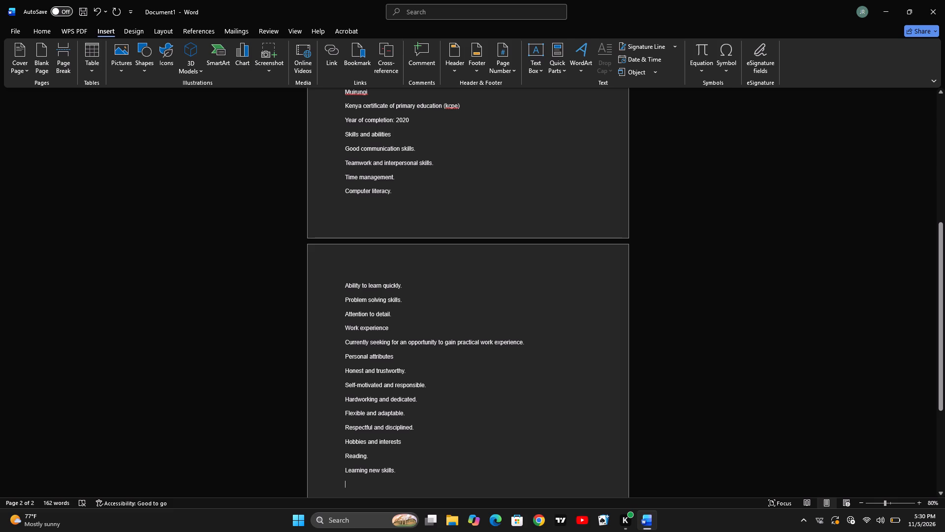
Add the hobby "Volunteering" below "Learning new skills." and start a new line.
text(vo)
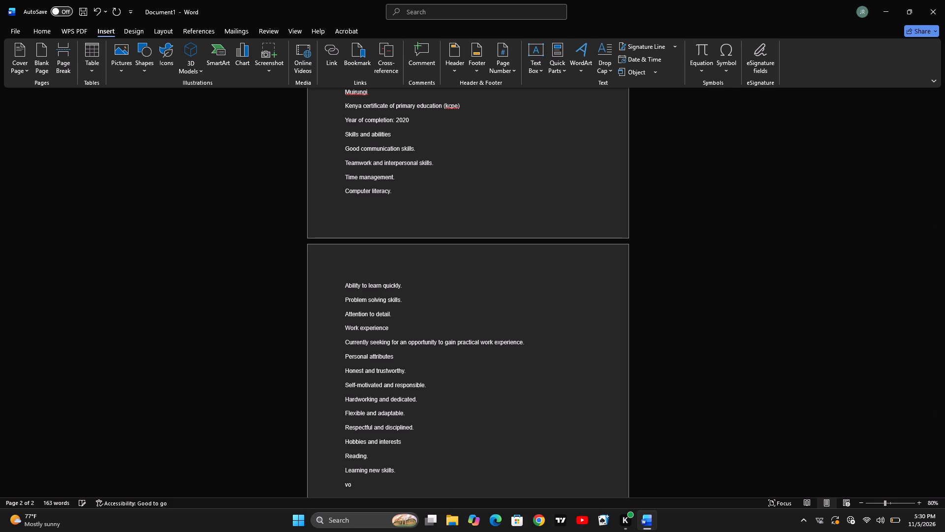
key(l)
key(u)
text(nteering)
key(Return)
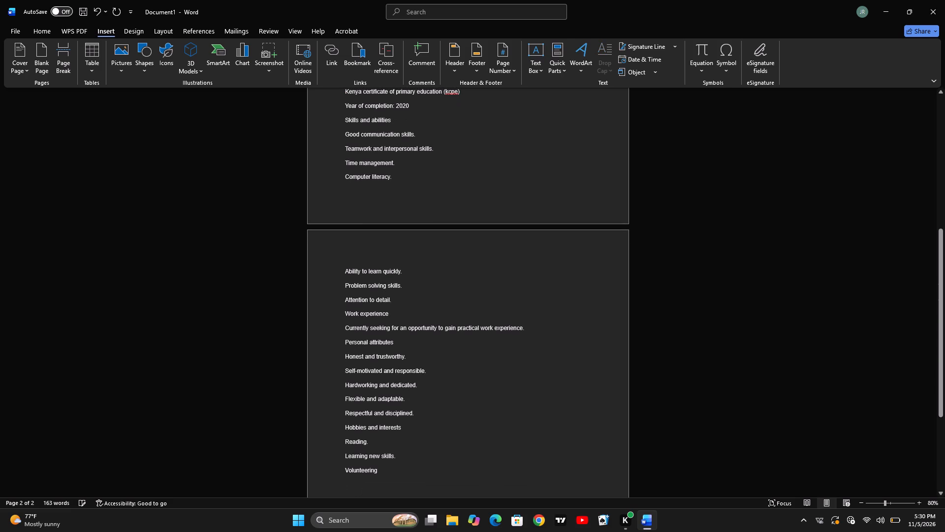
Add the hobby "Team activities" below "Volunteering".
text(team activities)
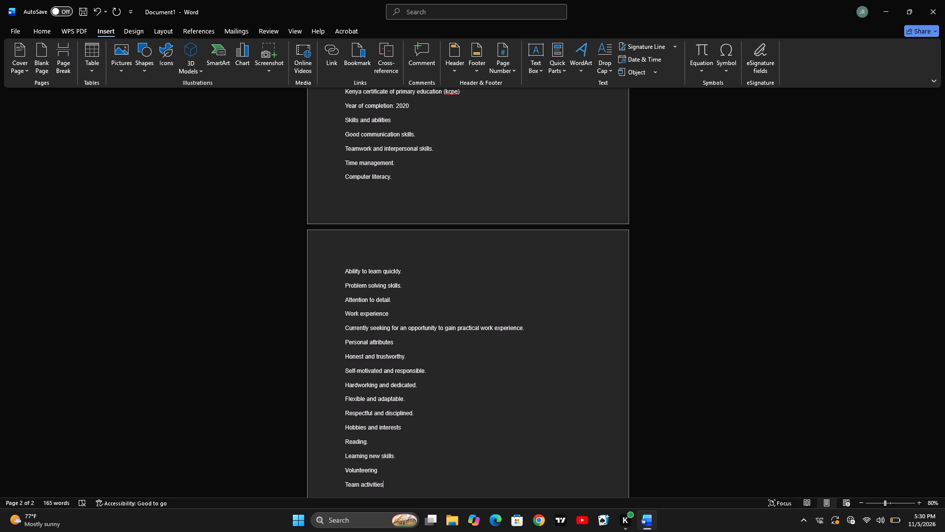
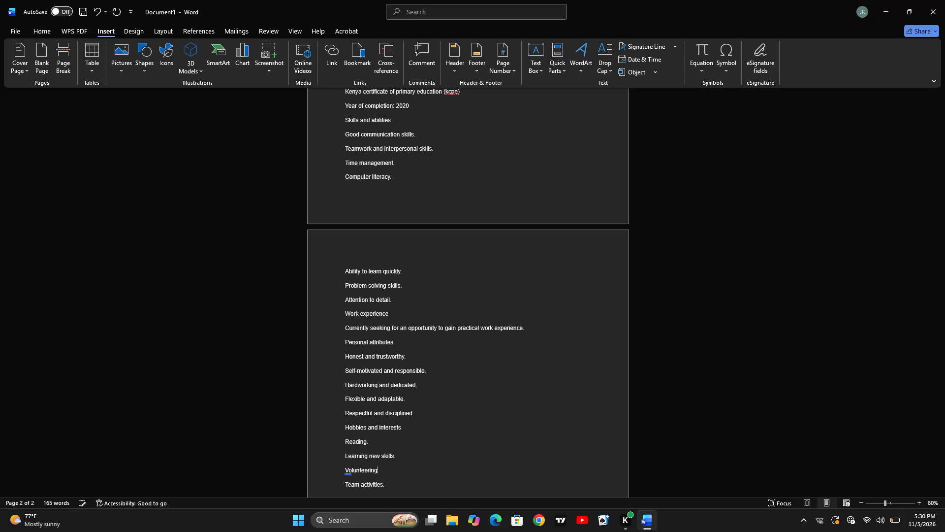
End the hobby "Volunteering" with a full stop.
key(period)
Add the heading "Referees" below "Team activities." and the subheading "Referee 1" on the line after it.
click(402, 486)
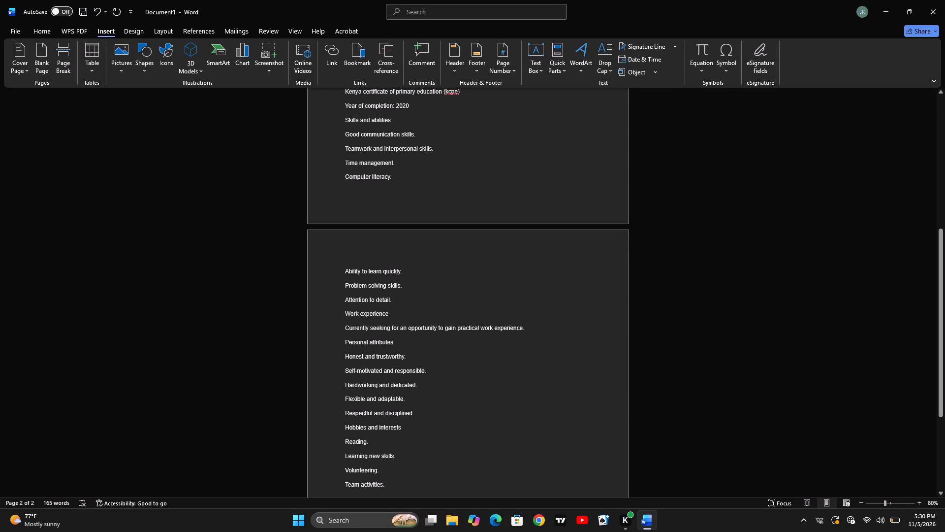
key(Return)
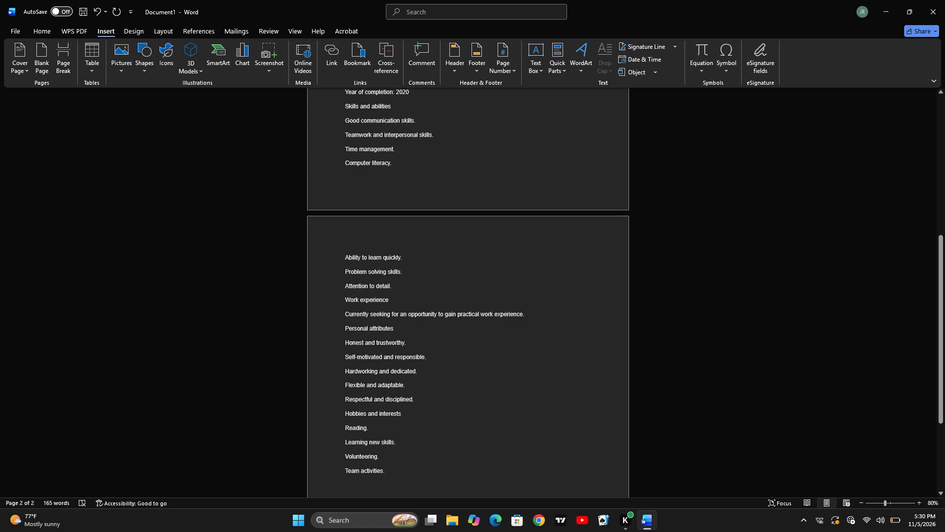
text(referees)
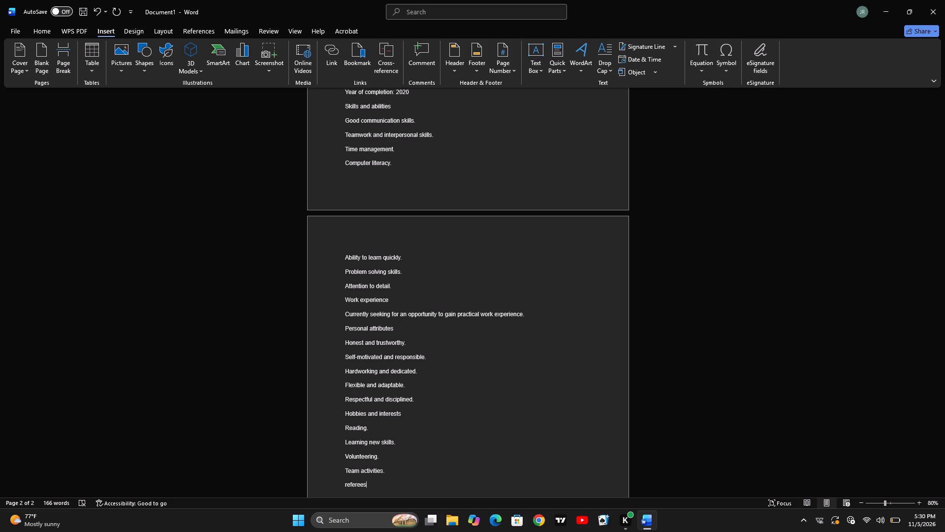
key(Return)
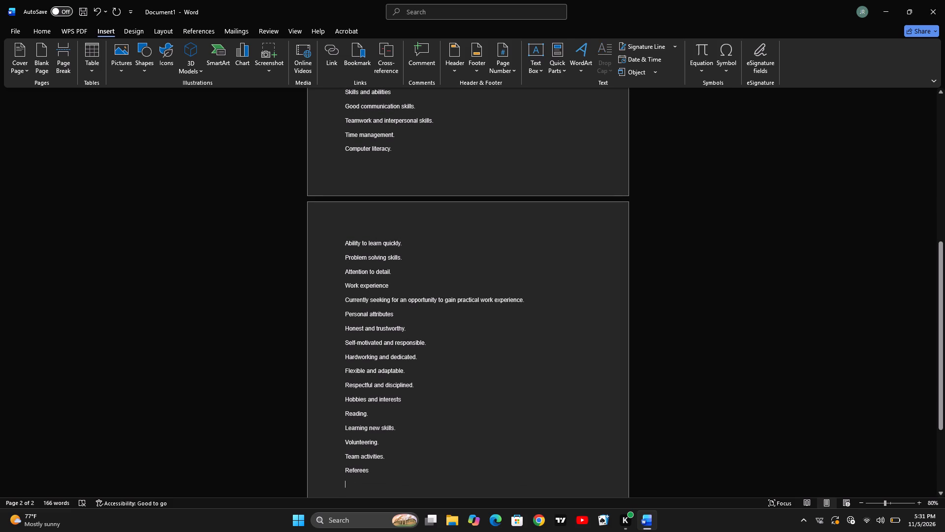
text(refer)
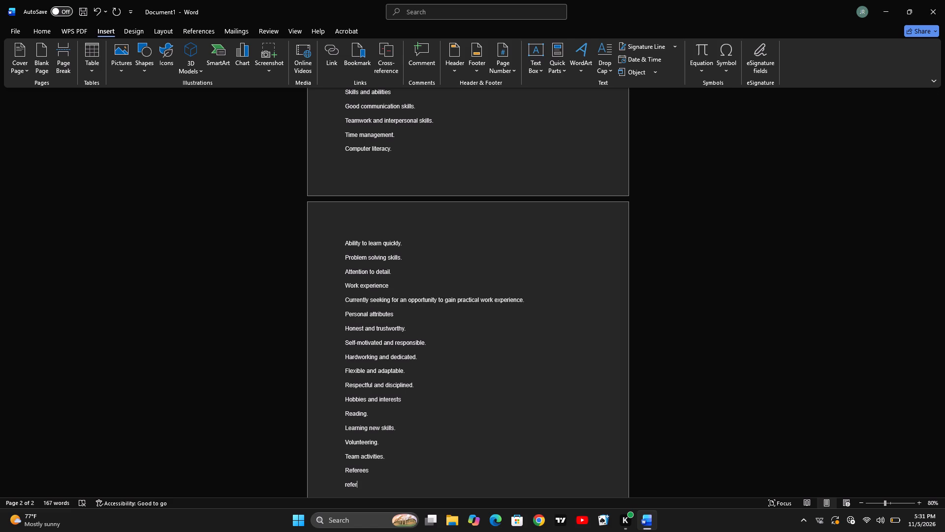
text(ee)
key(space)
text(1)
Add a "Name:" line under "Referee 1" and start a new line.
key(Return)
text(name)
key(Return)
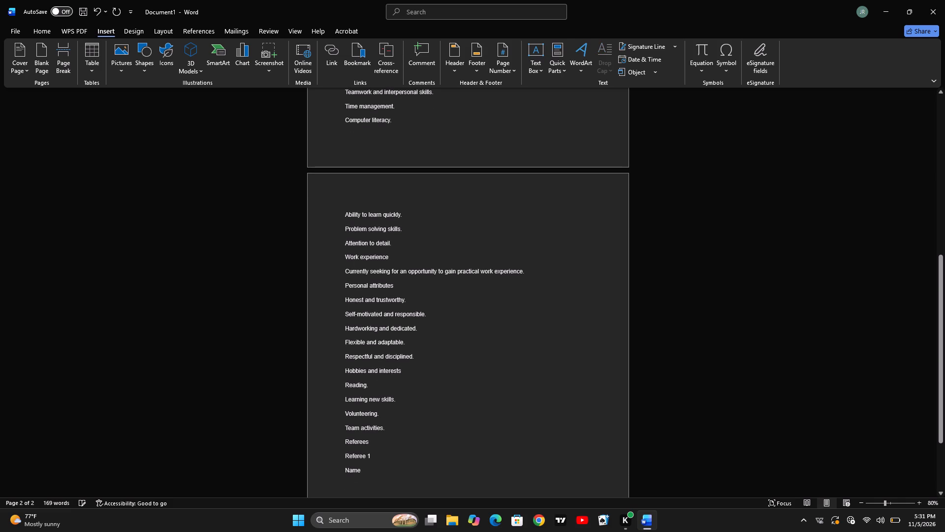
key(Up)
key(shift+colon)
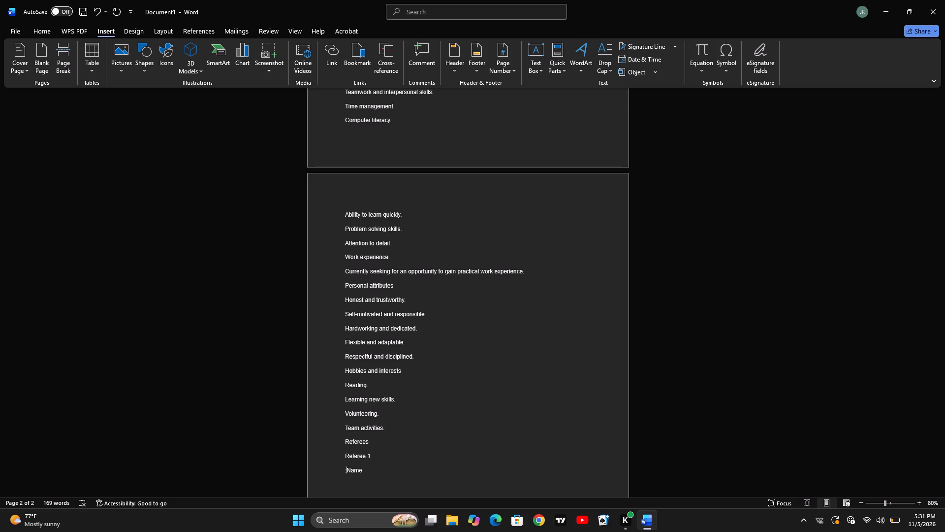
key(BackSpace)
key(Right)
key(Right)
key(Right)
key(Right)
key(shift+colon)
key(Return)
Add the lines "Occupation:" and "Phone:" below the first referee's "Name:" and start a new line.
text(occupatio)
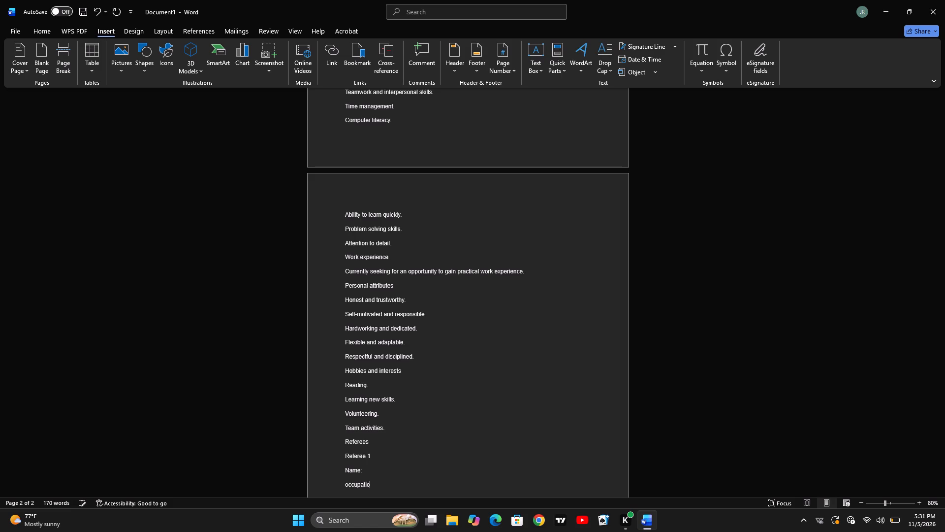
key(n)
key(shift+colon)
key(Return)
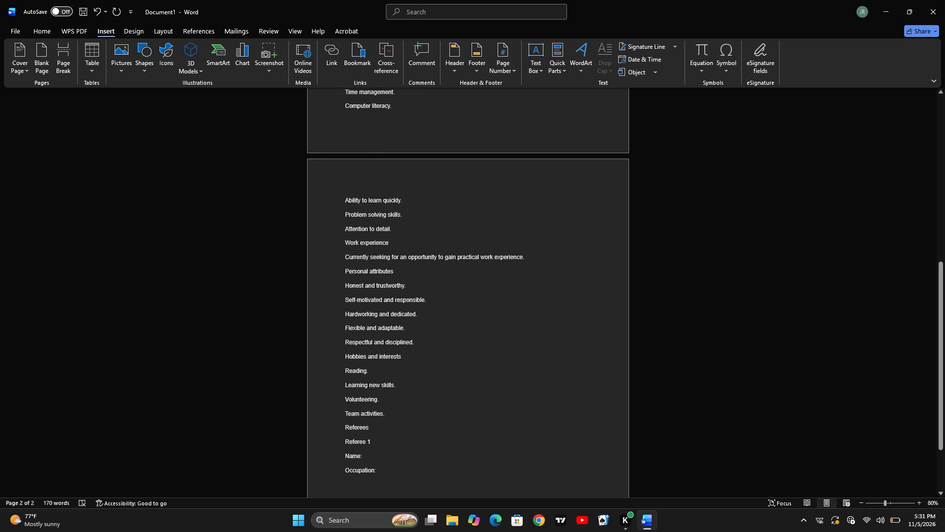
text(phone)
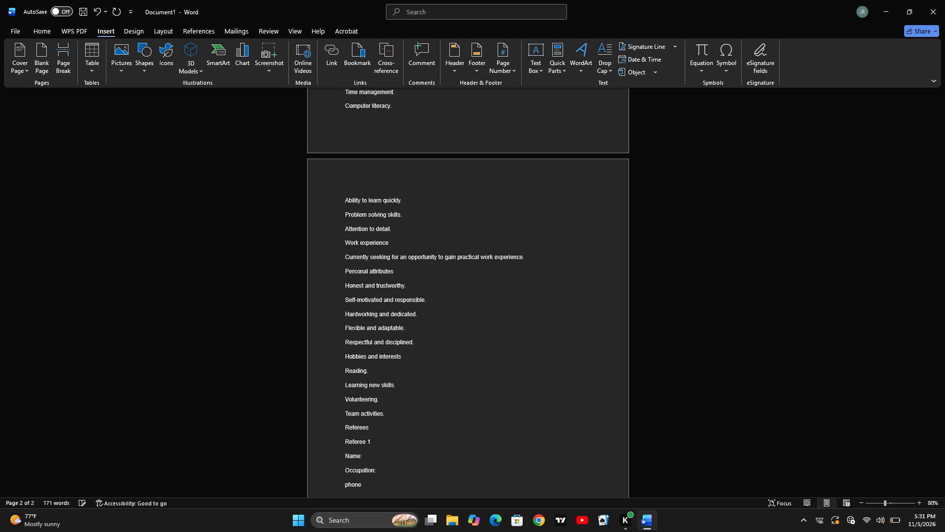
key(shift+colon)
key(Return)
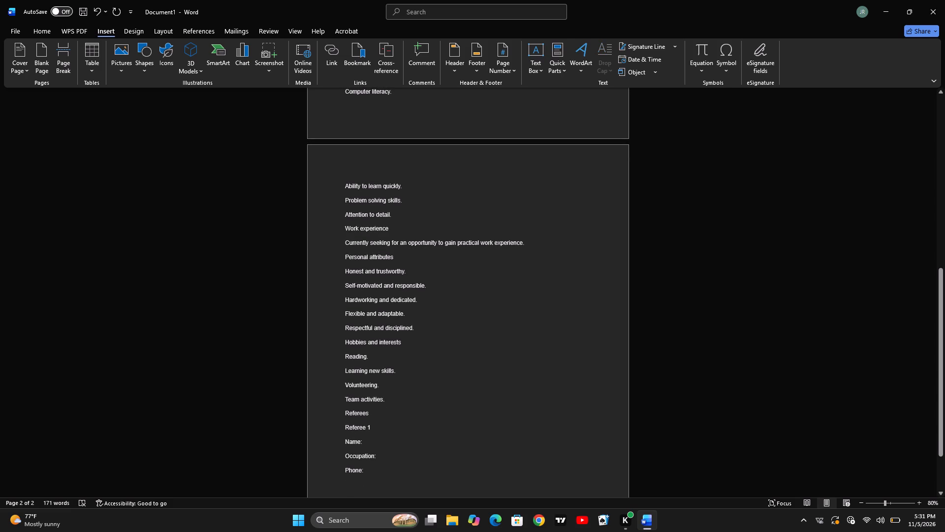
Add the subheading "Referee 2" with a "Name:" line beneath it and start a new line.
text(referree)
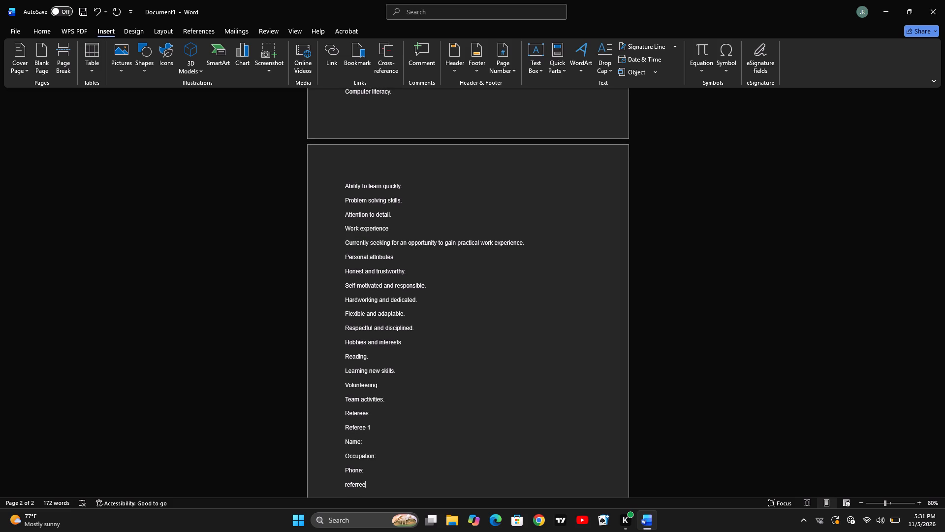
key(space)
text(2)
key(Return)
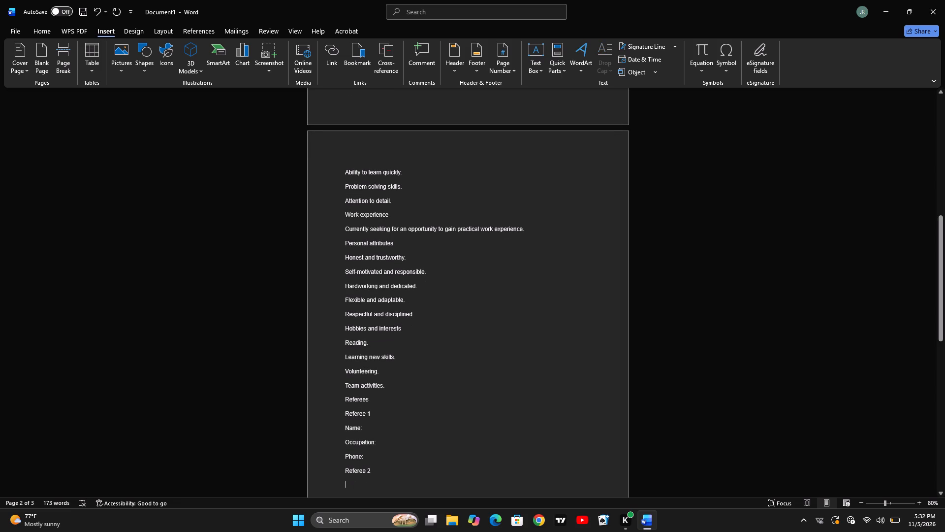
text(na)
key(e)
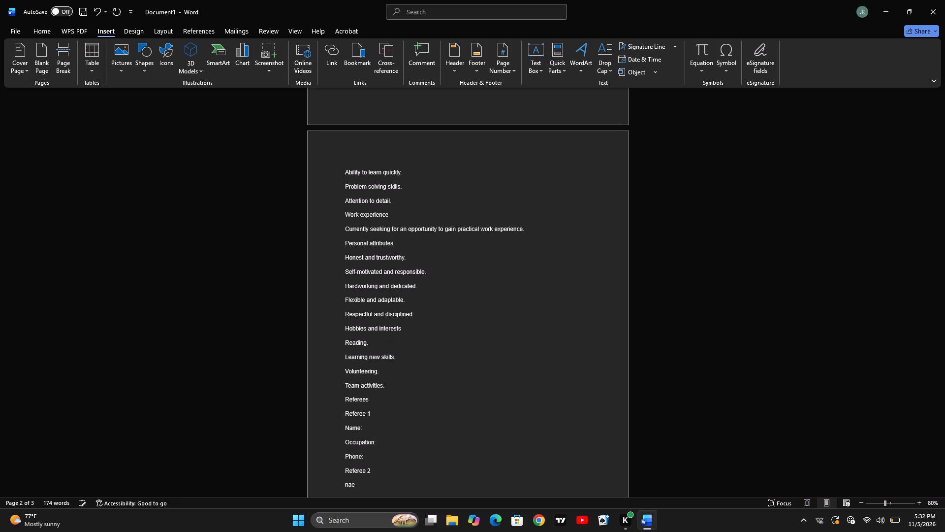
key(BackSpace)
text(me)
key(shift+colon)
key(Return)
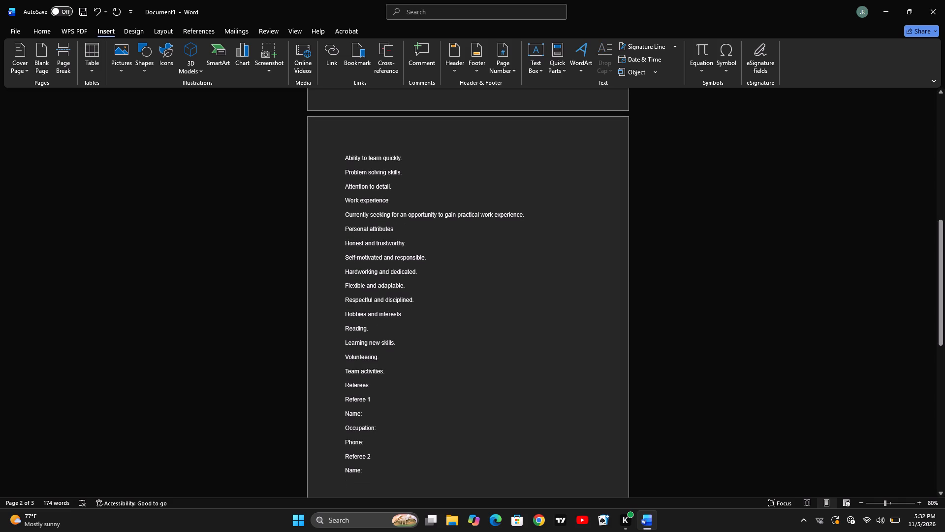
Add the lines "Occupation:" and "Phone:" below the second referee's "Name:".
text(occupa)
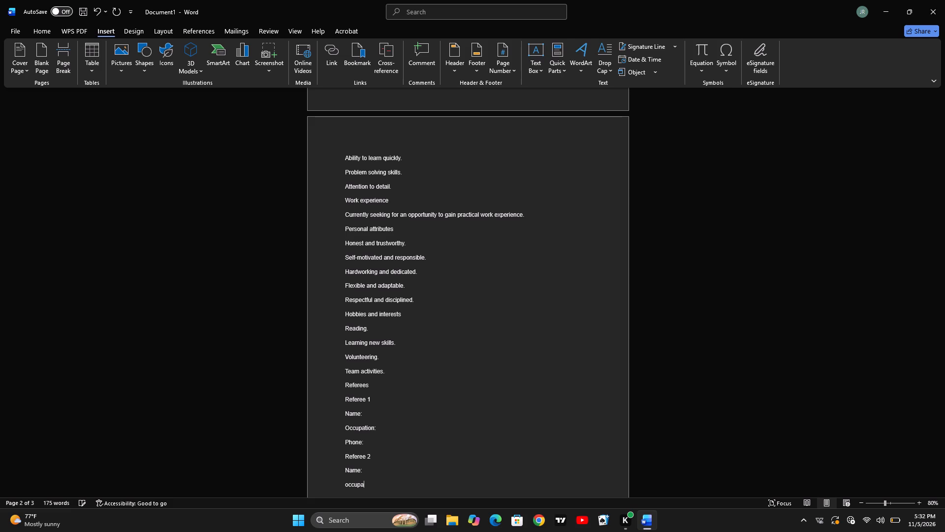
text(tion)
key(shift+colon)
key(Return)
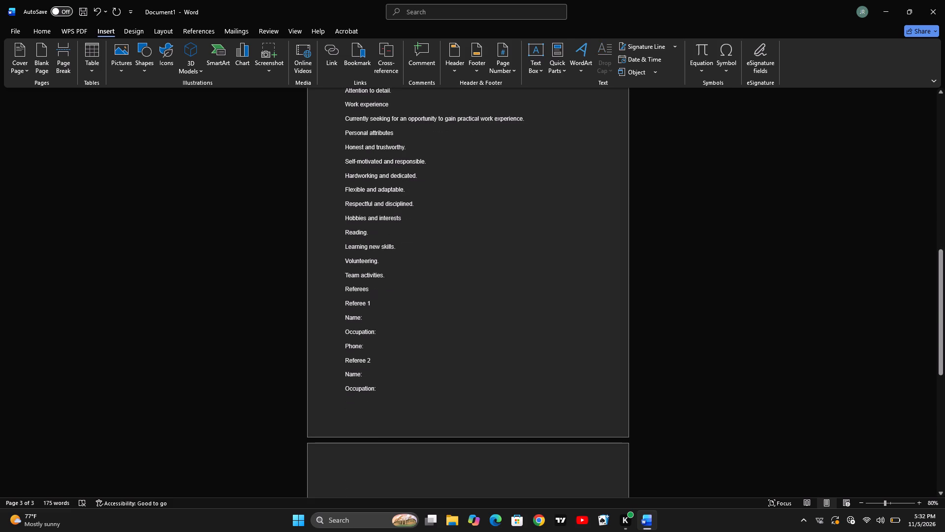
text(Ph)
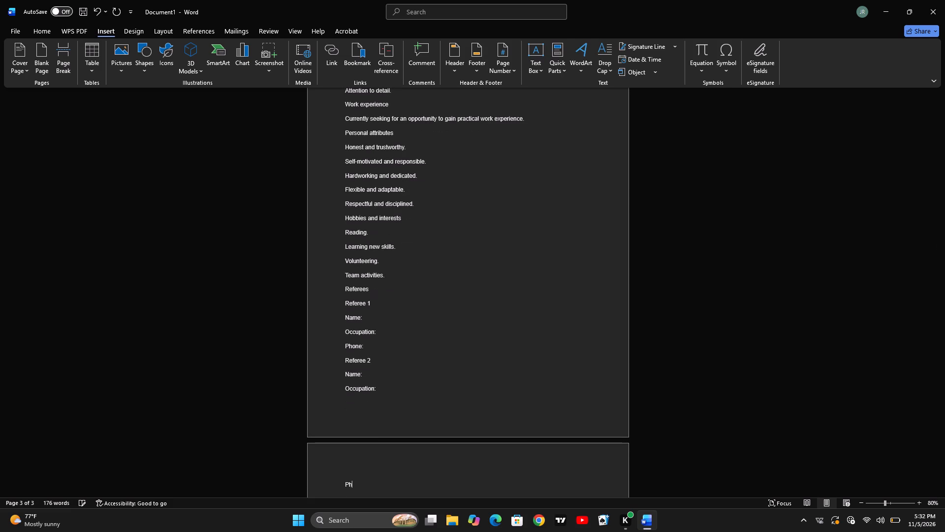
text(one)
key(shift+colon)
Start a spelling and grammar check of the document and ignore all occurrences of the flagged surname below the CV title.
scroll(450, 281, up, 3)
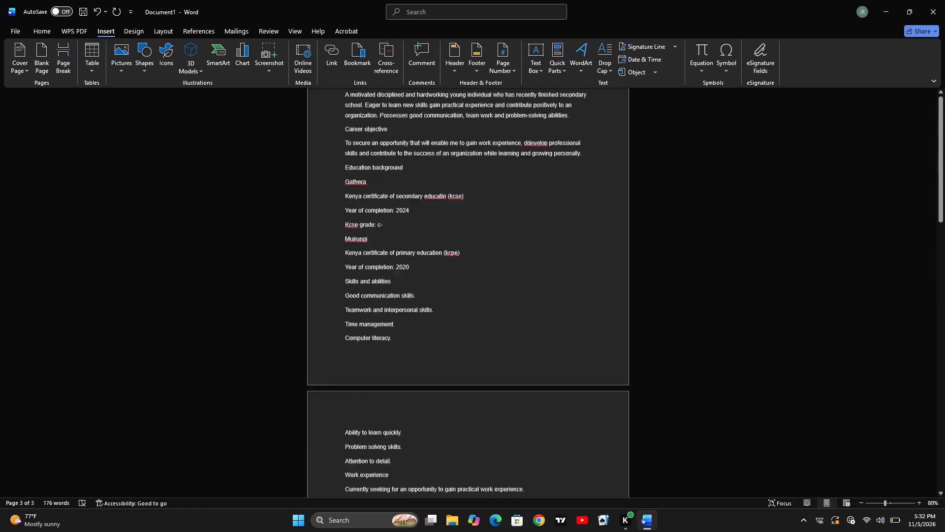
scroll(450, 281, up, 3)
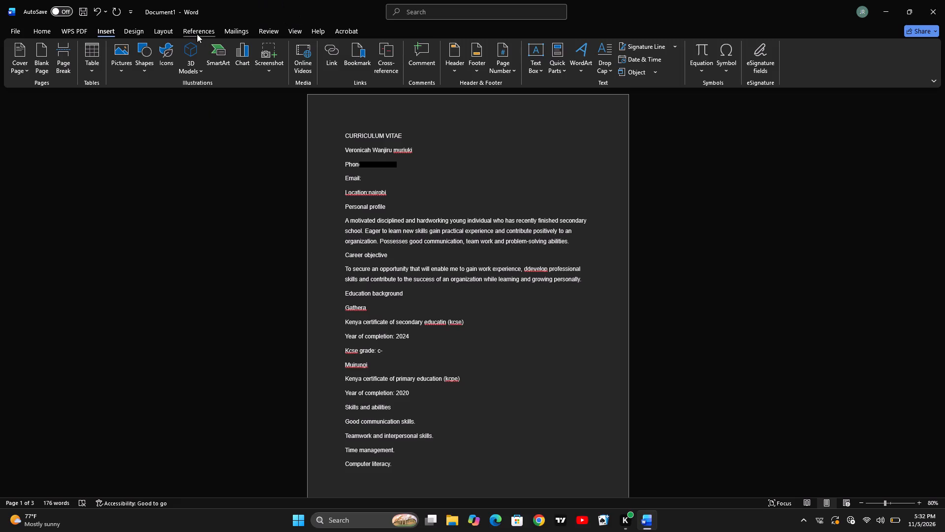
click(273, 28)
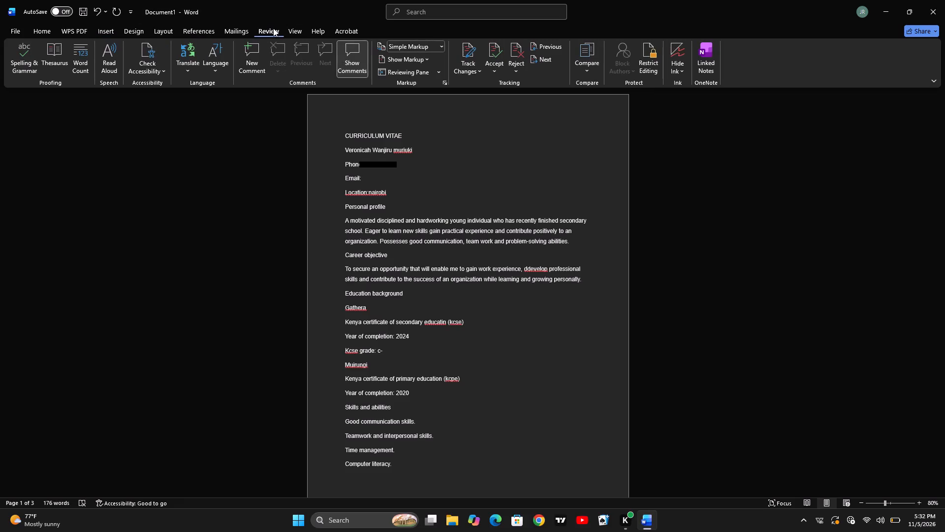
click(28, 62)
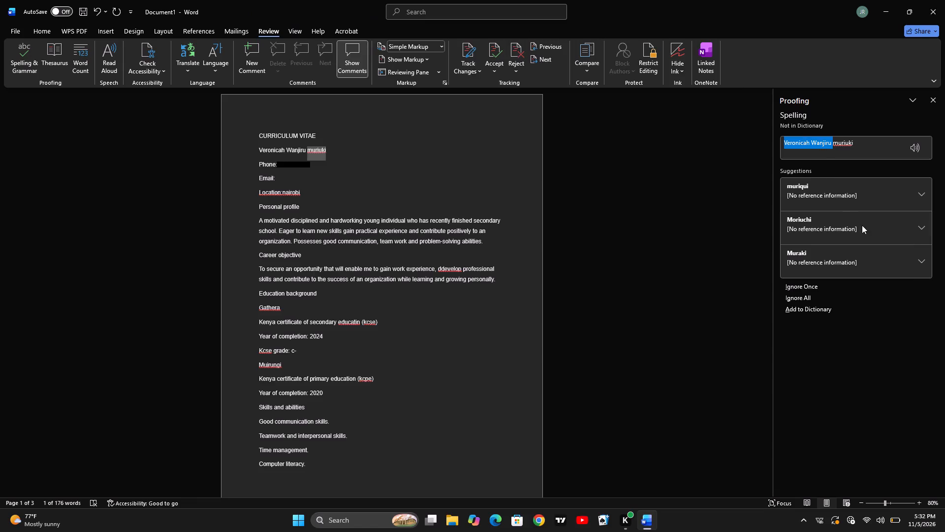
click(809, 297)
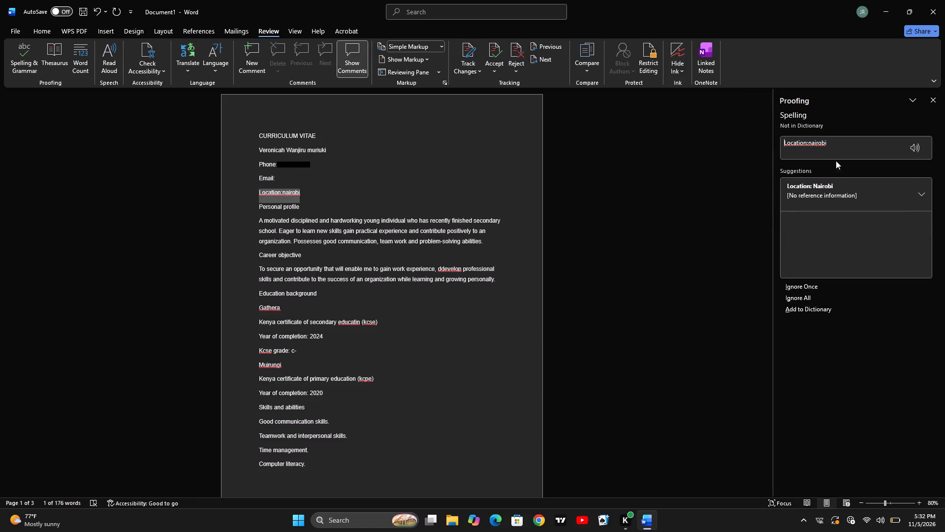
Finish the spelling check, accepting "Location: Nairobi", "develop" and "education" and ignoring the flagged school names "Gathera" and "Muirungi" and abbreviations "kcse" and "kcpe".
click(837, 188)
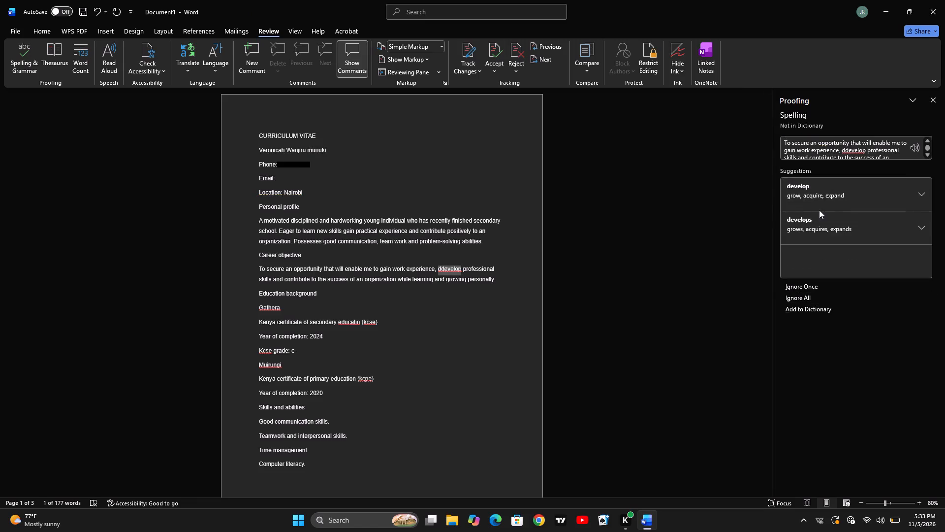
click(837, 191)
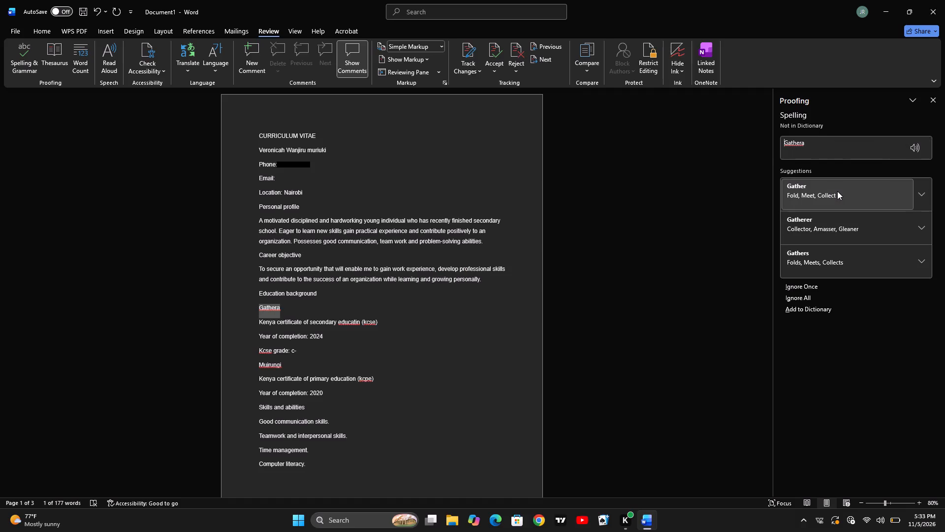
click(824, 299)
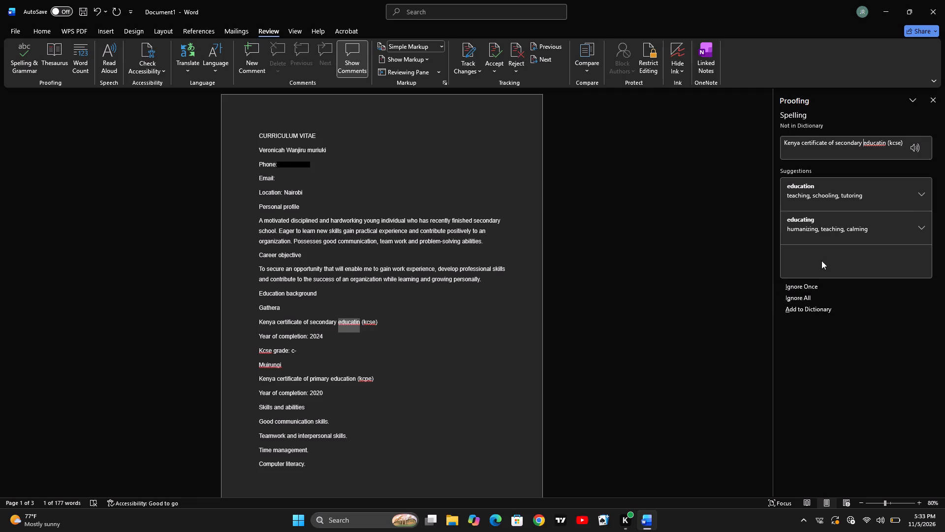
click(816, 197)
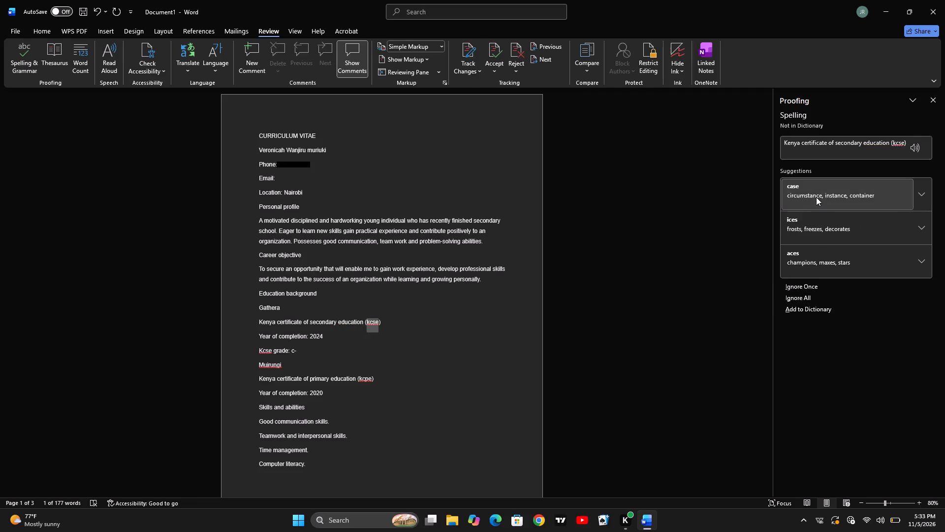
click(823, 292)
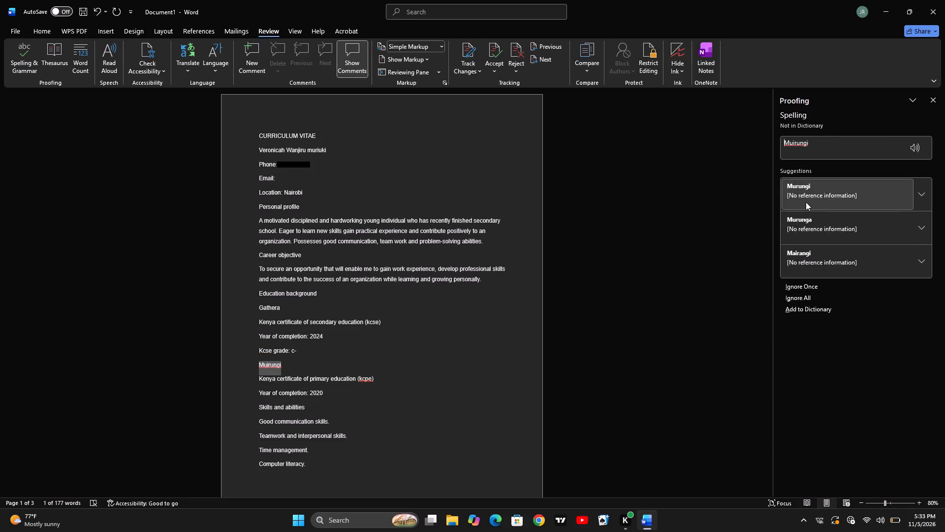
click(838, 298)
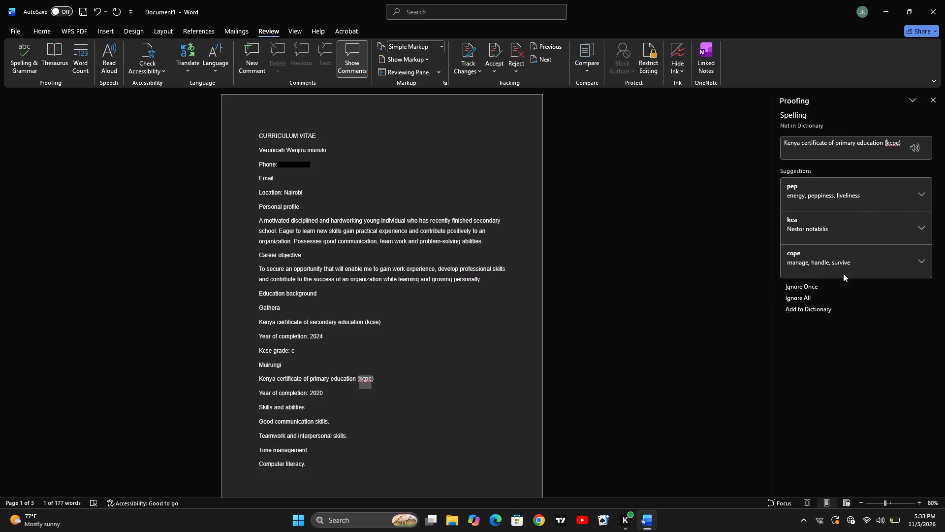
click(817, 302)
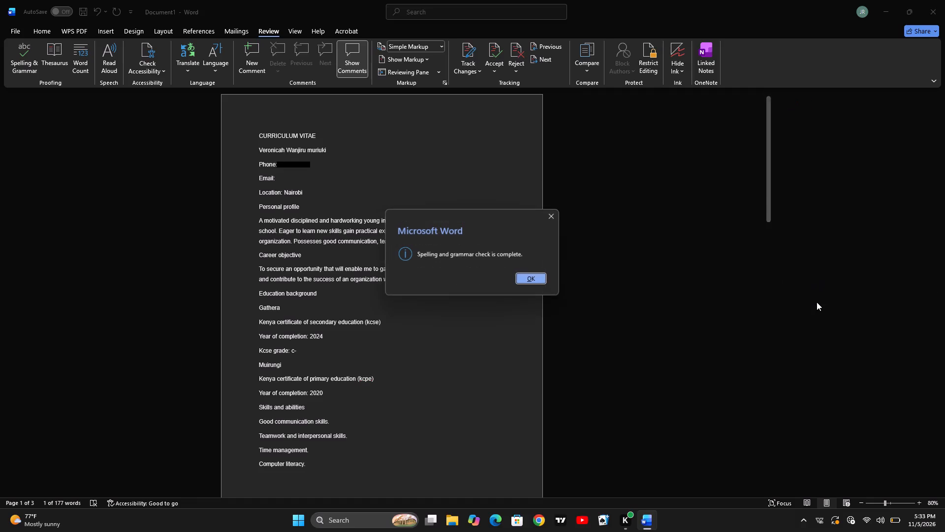
click(530, 278)
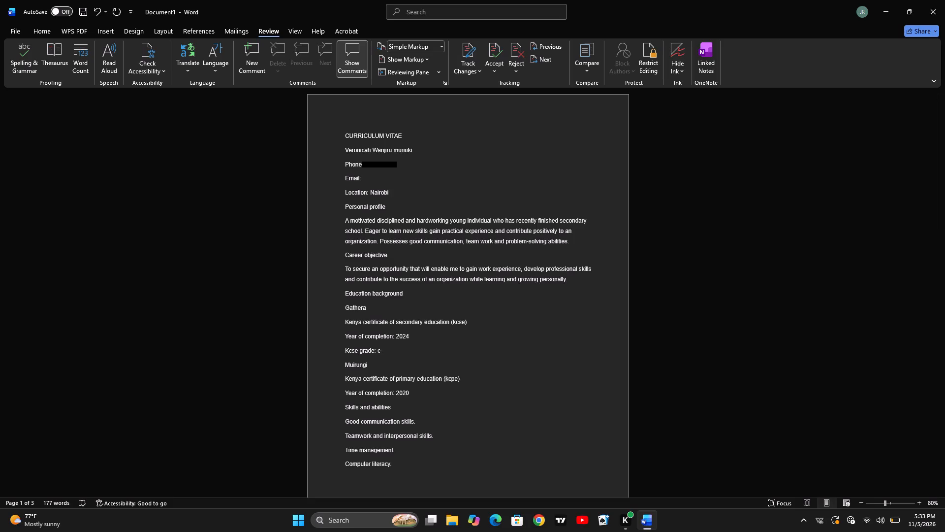
Retype the name line below the CV title in capitals, with only the applicant's first two names and no surname.
click(417, 149)
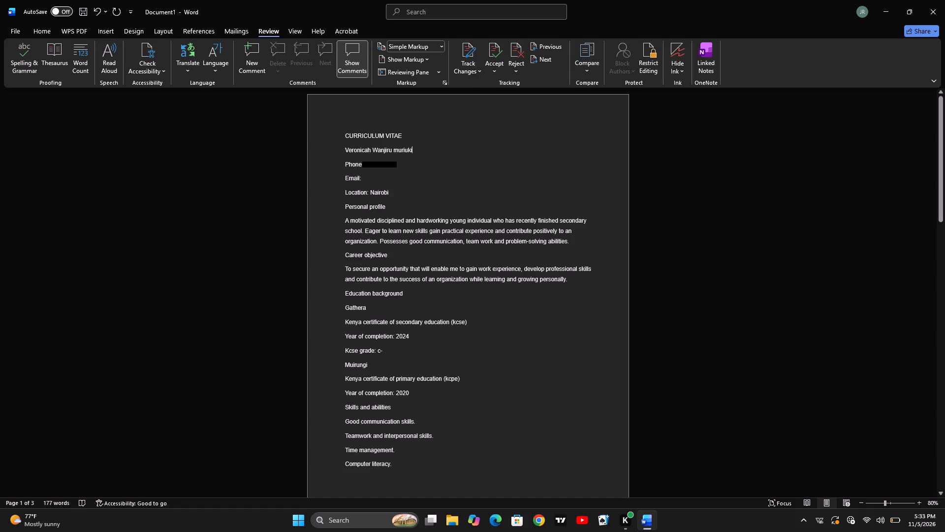
key(BackSpace)
key(BackSpace)
key(BackSpace)
key(BackSpace)
key(BackSpace)
key(BackSpace)
key(BackSpace)
key(BackSpace)
key(BackSpace)
key(BackSpace)
key(BackSpace)
key(BackSpace)
key(BackSpace)
key(BackSpace)
key(BackSpace)
key(BackSpace)
key(BackSpace)
key(BackSpace)
key(BackSpace)
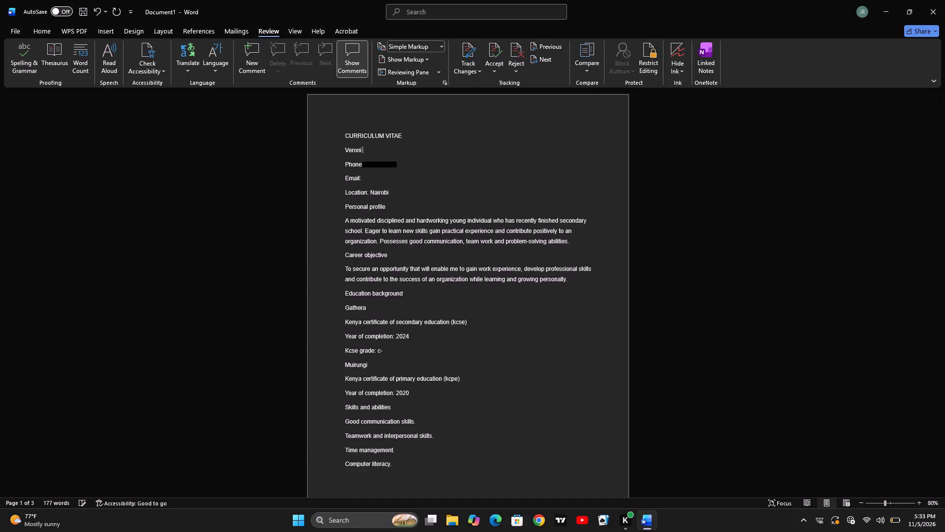
key(BackSpace)
key(BackSpace)
key(BackSpace)
key(BackSpace)
key(BackSpace)
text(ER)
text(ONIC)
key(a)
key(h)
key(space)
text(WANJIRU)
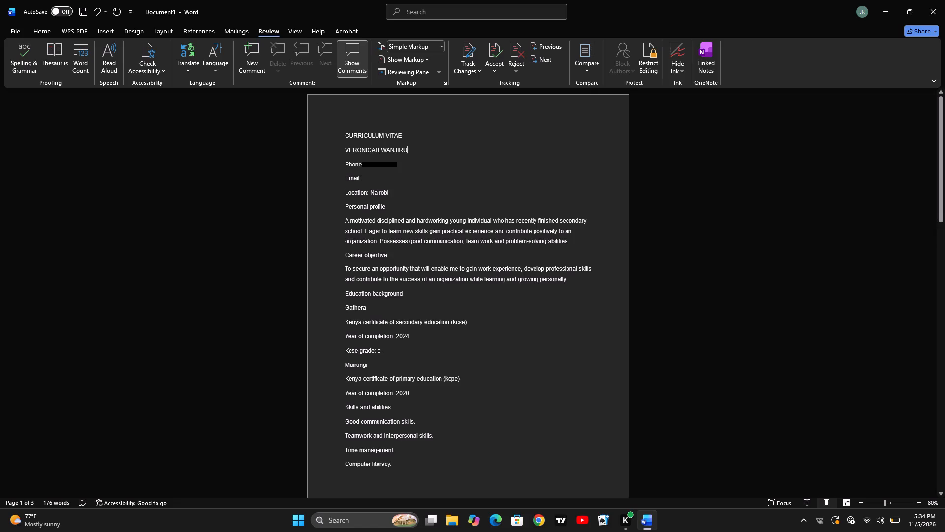
Extend the school name "Gathera" under Education background to "Gathera Secondary School".
click(370, 177)
click(374, 306)
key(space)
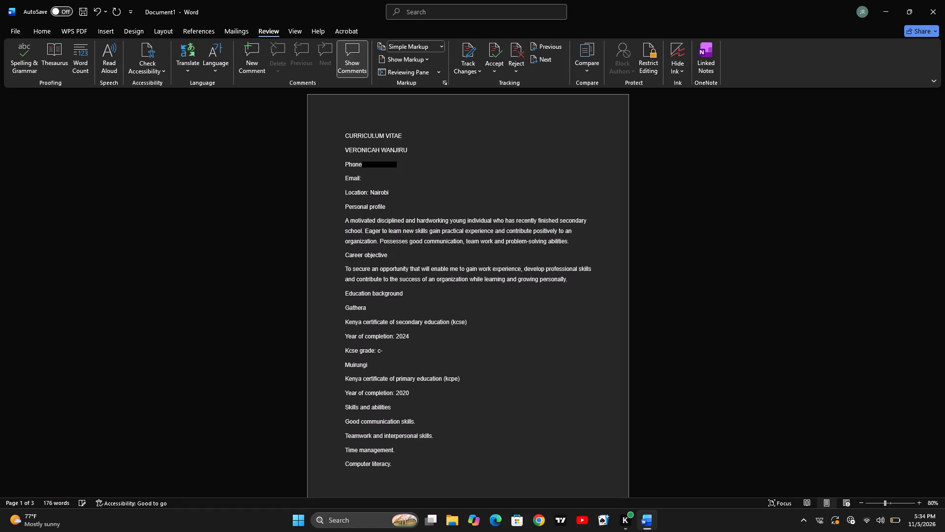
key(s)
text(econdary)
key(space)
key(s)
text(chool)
Extend the school name "Muirungi" under Education background to "Muirungi Primary school".
click(374, 364)
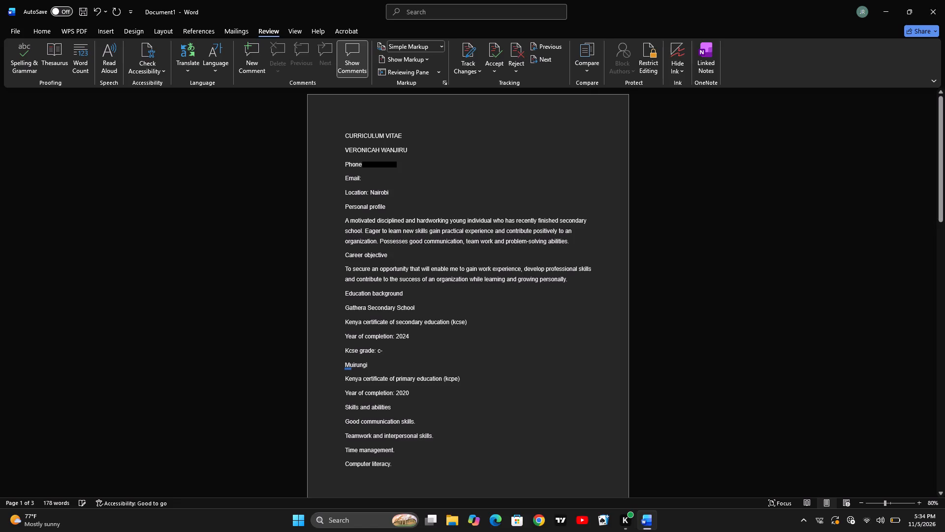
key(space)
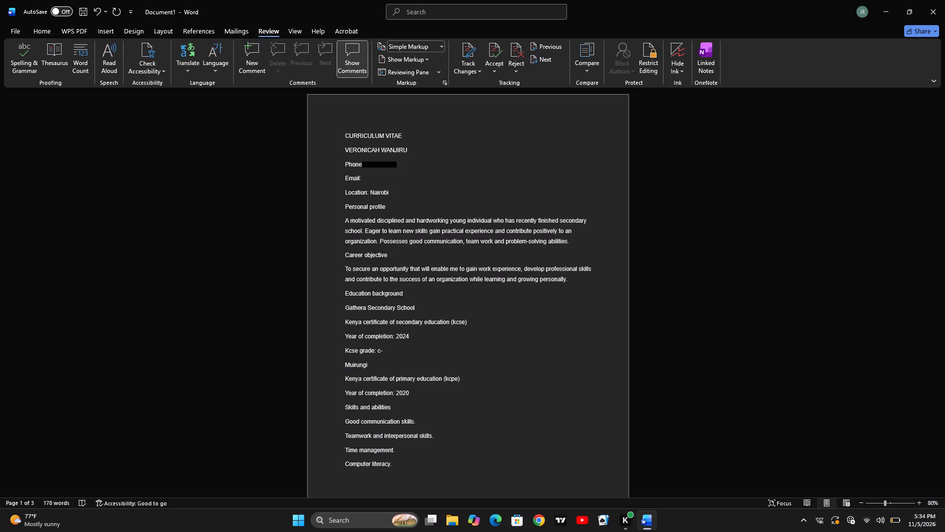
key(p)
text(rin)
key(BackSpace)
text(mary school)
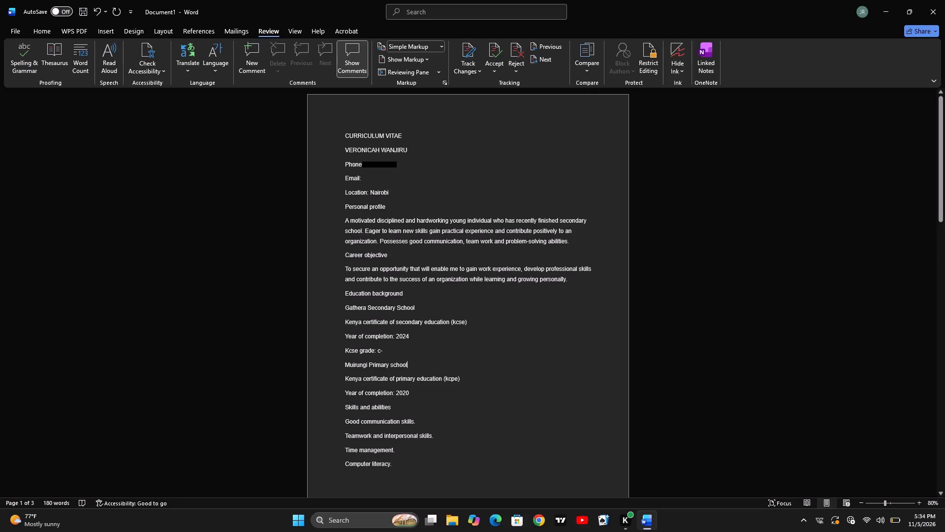
Replace the grade on the "Kcse grade:" line with a capitalised "C-".
click(391, 348)
key(BackSpace)
key(BackSpace)
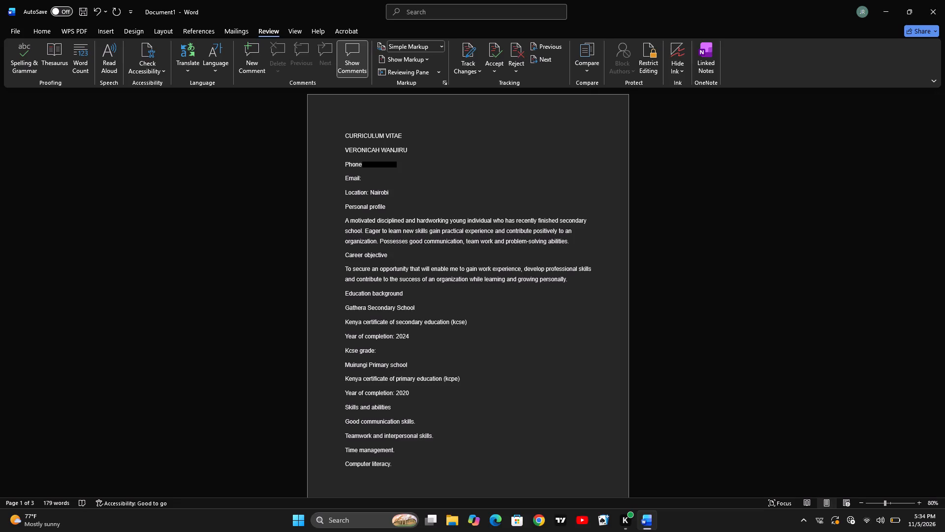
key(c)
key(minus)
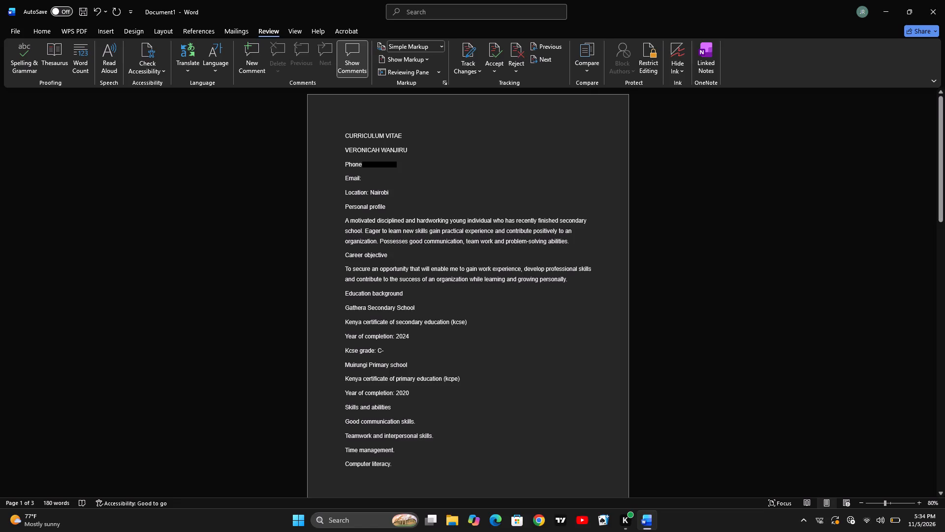
Apply Capitalize Each Word to the phrase "Kenya certificate of primary education", leaving out the bracketed abbreviation.
scroll(403, 400, down, 1)
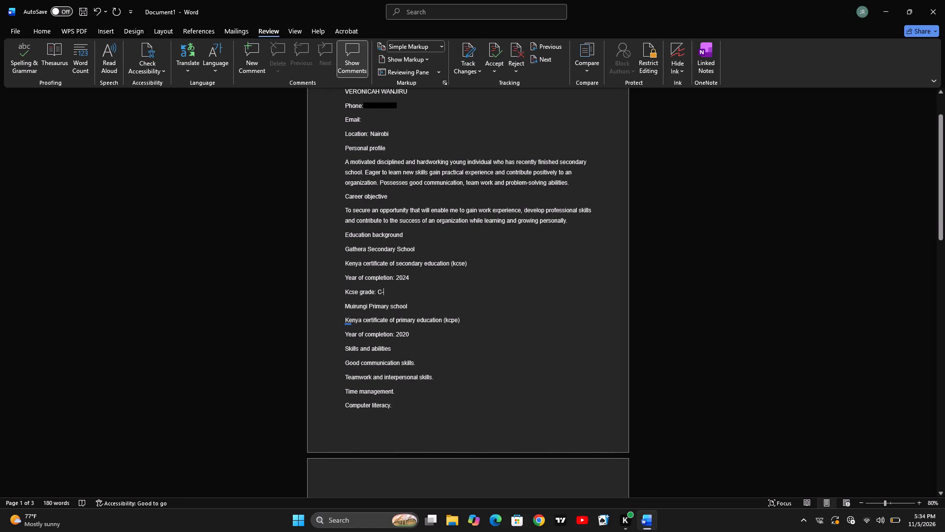
drag(344, 319, 442, 322)
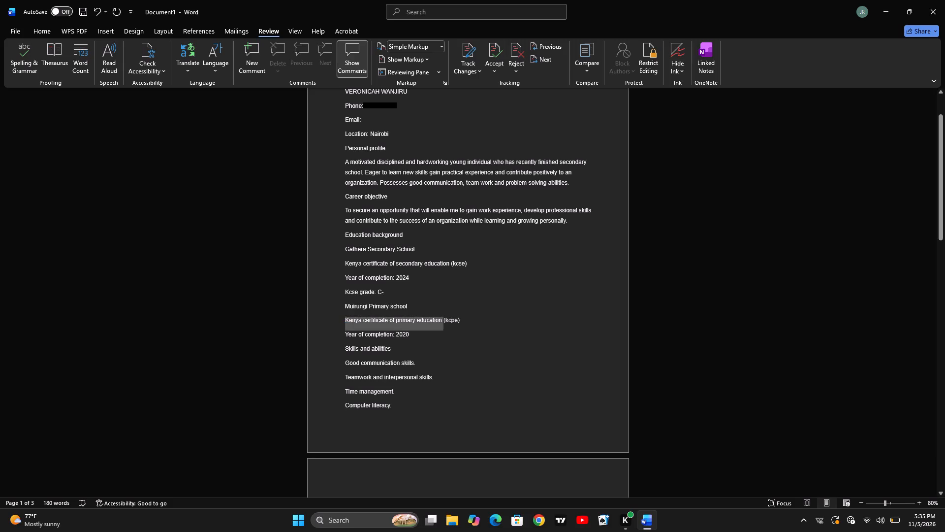
drag(442, 322, 443, 322)
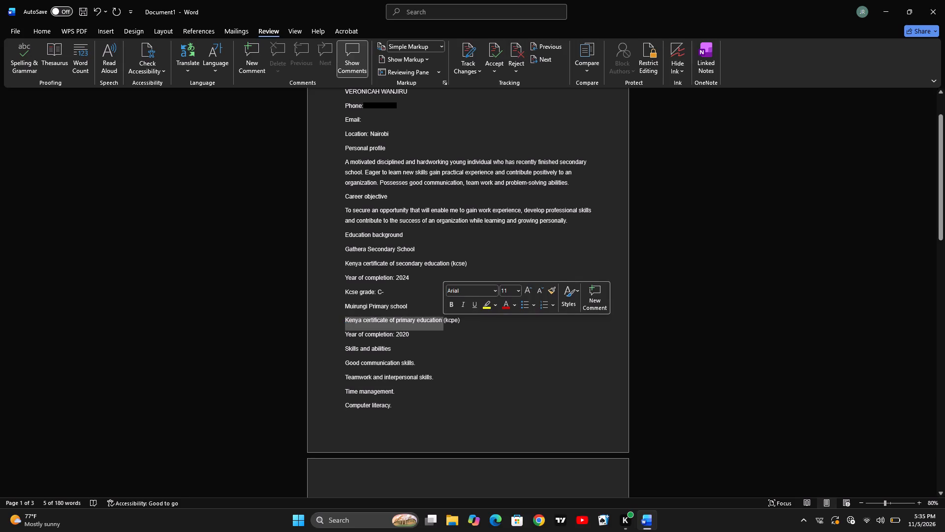
click(37, 31)
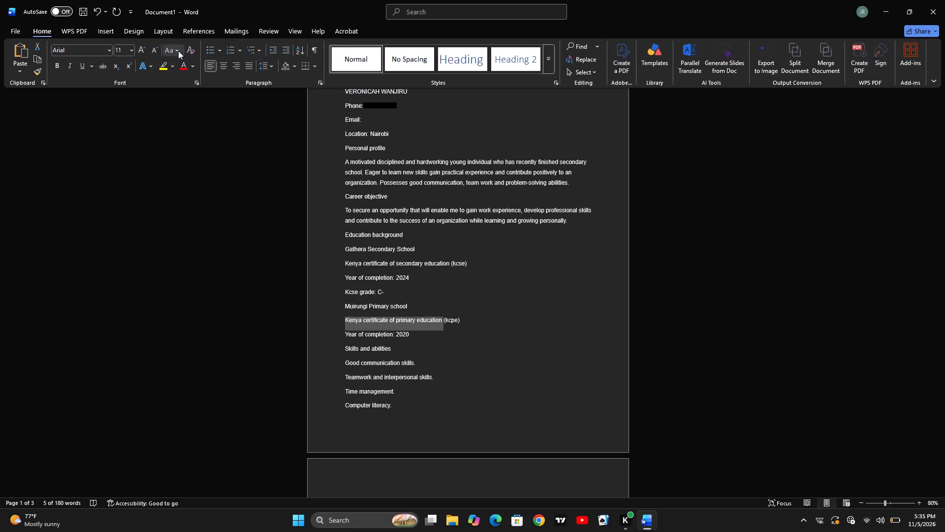
click(177, 49)
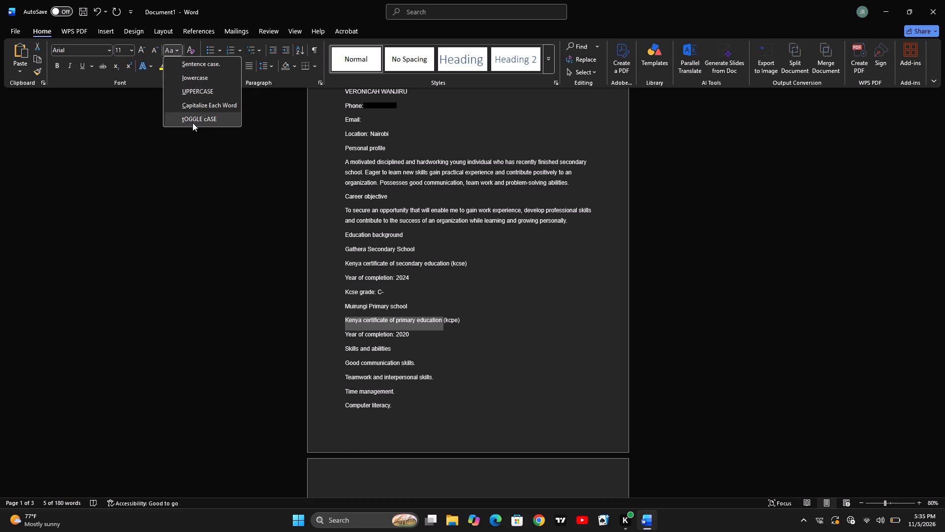
click(199, 105)
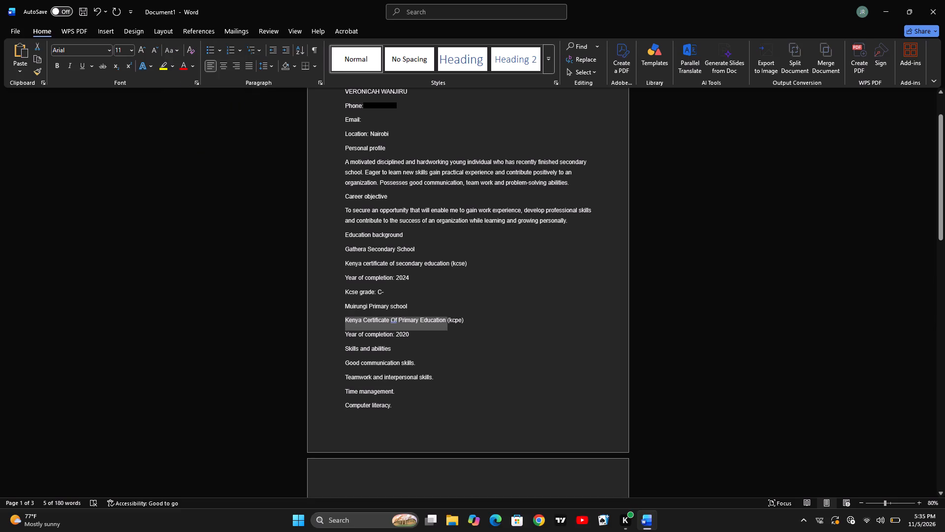
Convert the bracketed abbreviation "kcpe" after the primary education certificate to uppercase.
right_drag(450, 320, 460, 320)
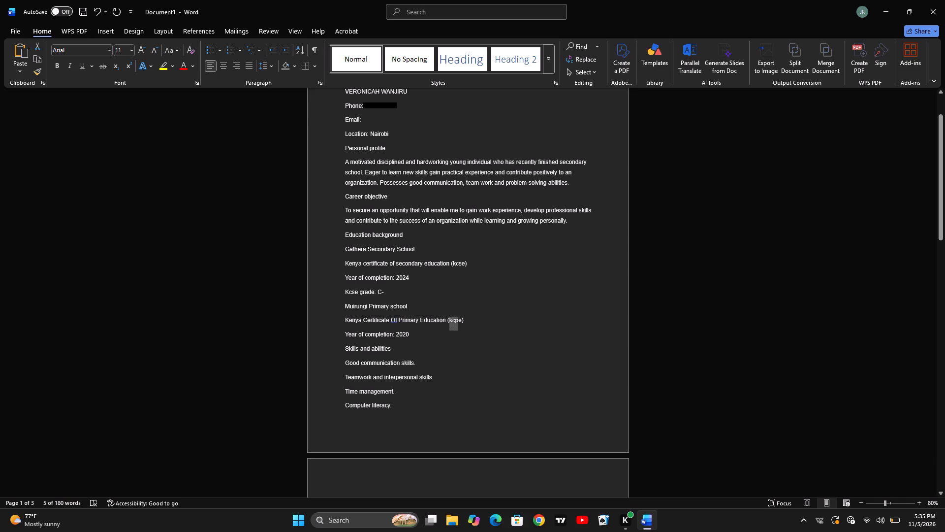
right_drag(460, 320, 461, 320)
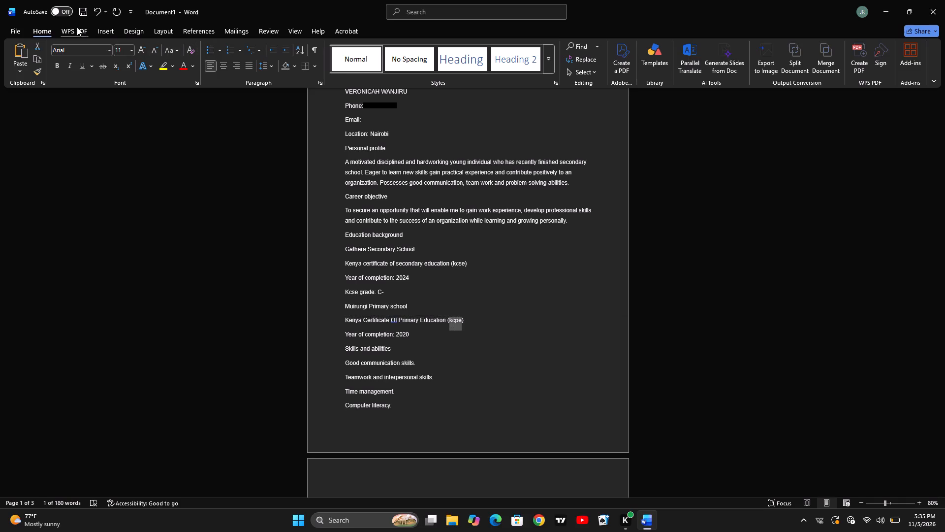
click(175, 50)
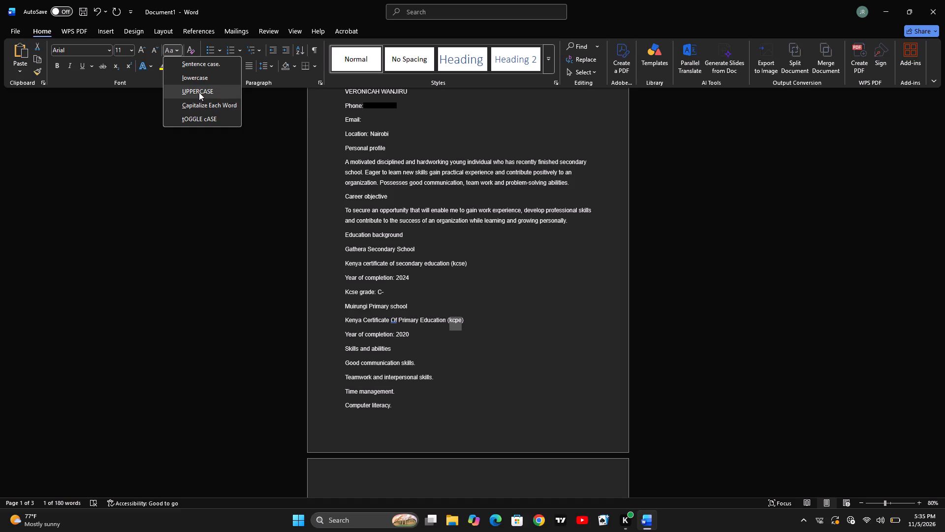
click(199, 92)
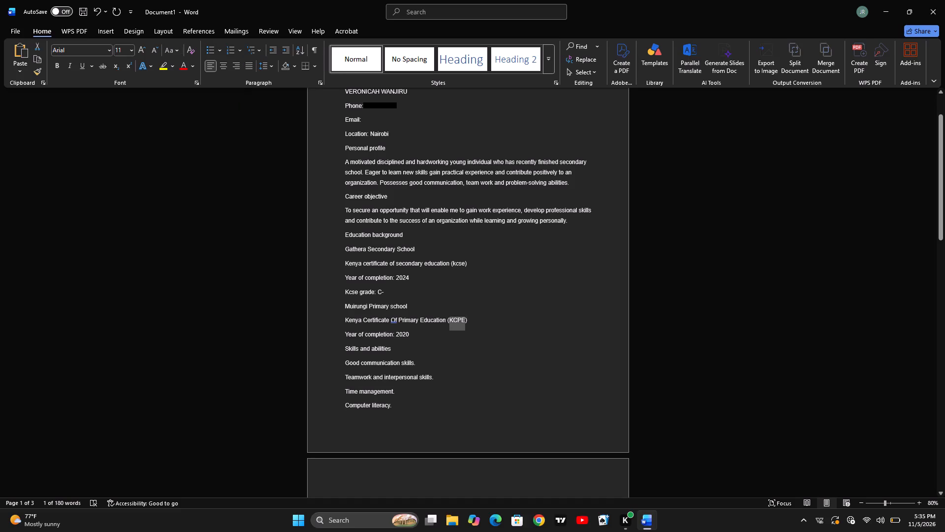
Apply Capitalize Each Word to the phrase "Kenya certificate of secondary education", leaving out the bracketed abbreviation.
drag(343, 262, 349, 262)
drag(349, 262, 433, 264)
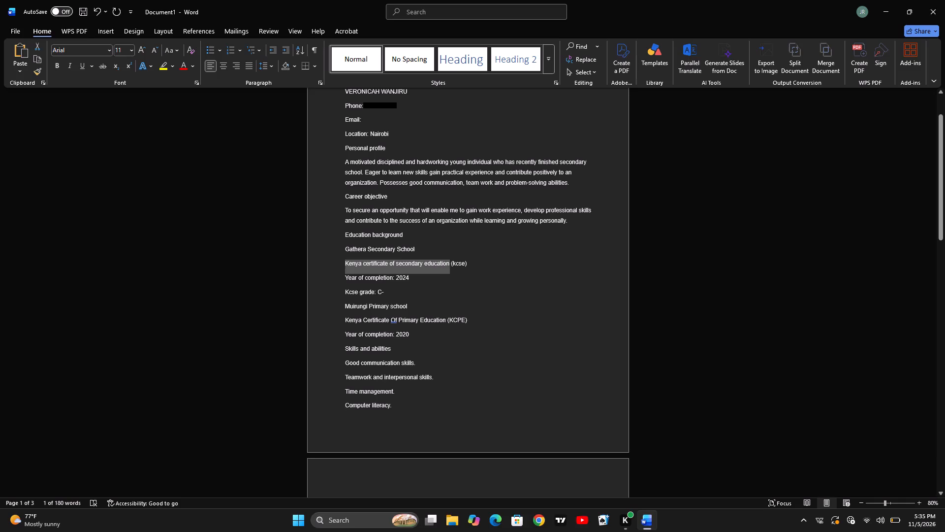
drag(433, 264, 442, 265)
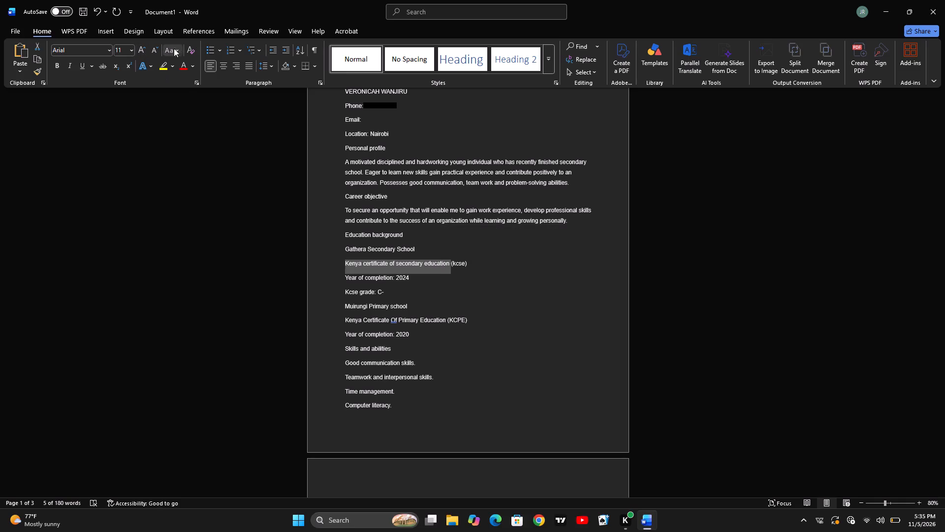
click(177, 48)
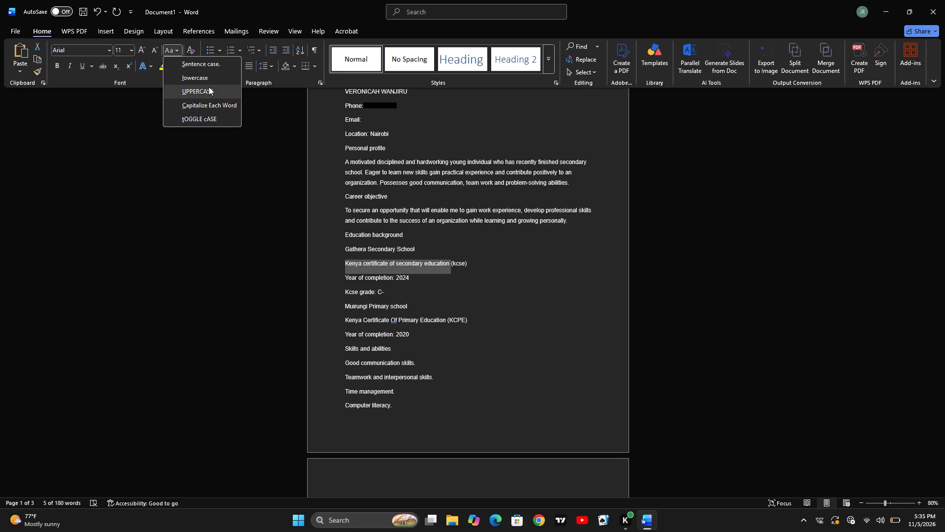
click(213, 101)
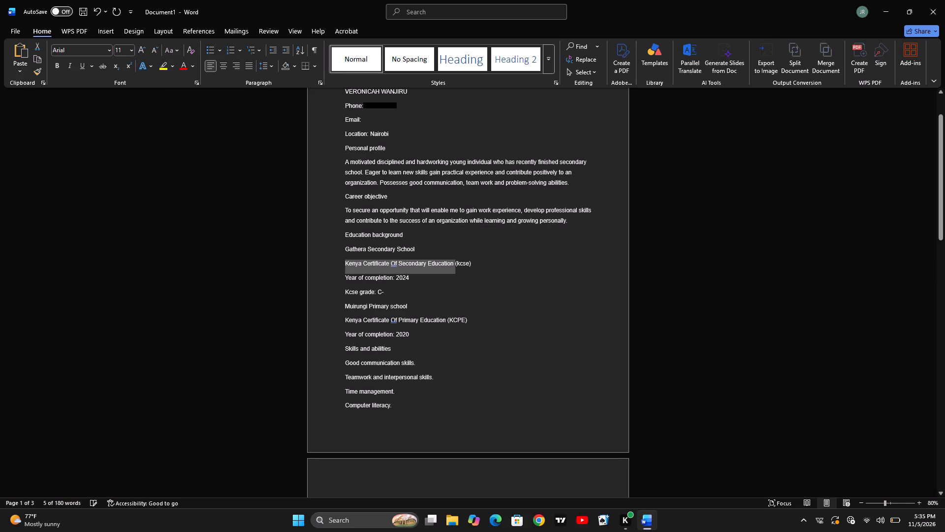
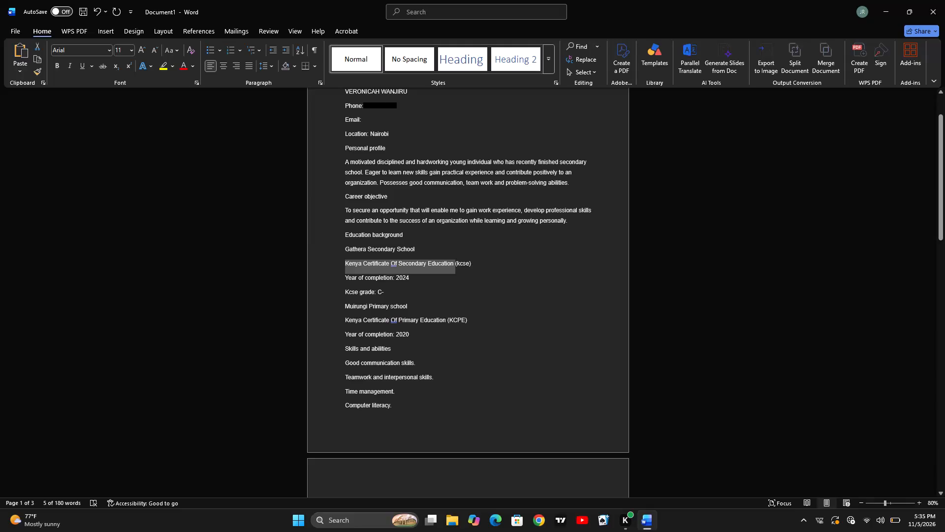
Convert the bracketed abbreviation "kcse" after the secondary education certificate to uppercase.
drag(457, 263, 459, 263)
drag(459, 263, 470, 263)
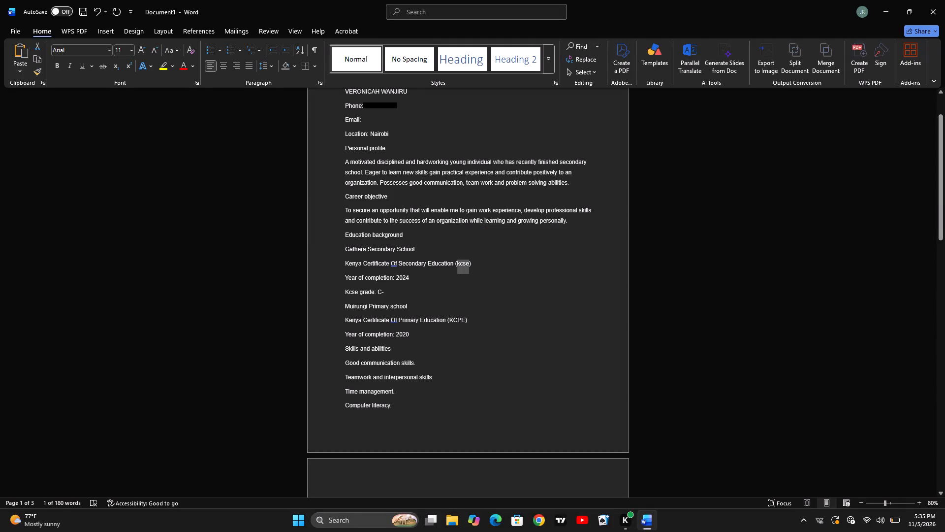
click(177, 48)
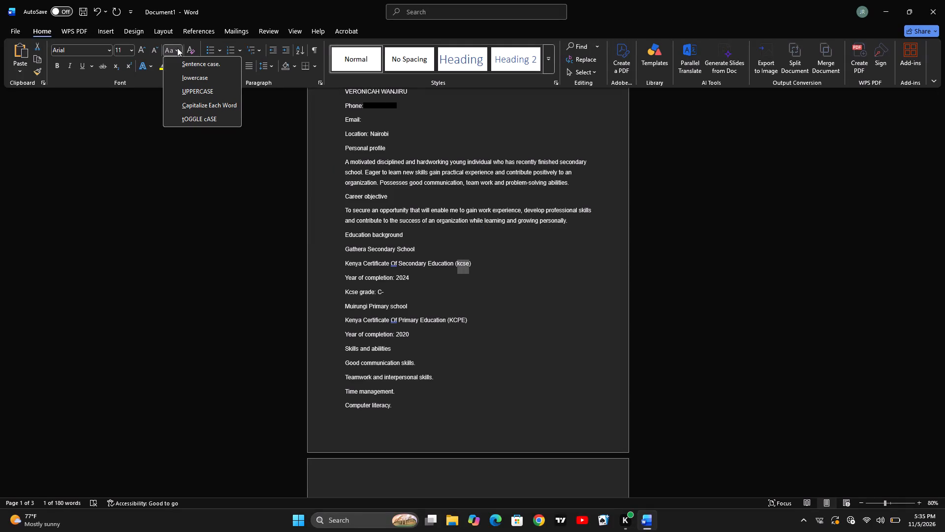
click(204, 91)
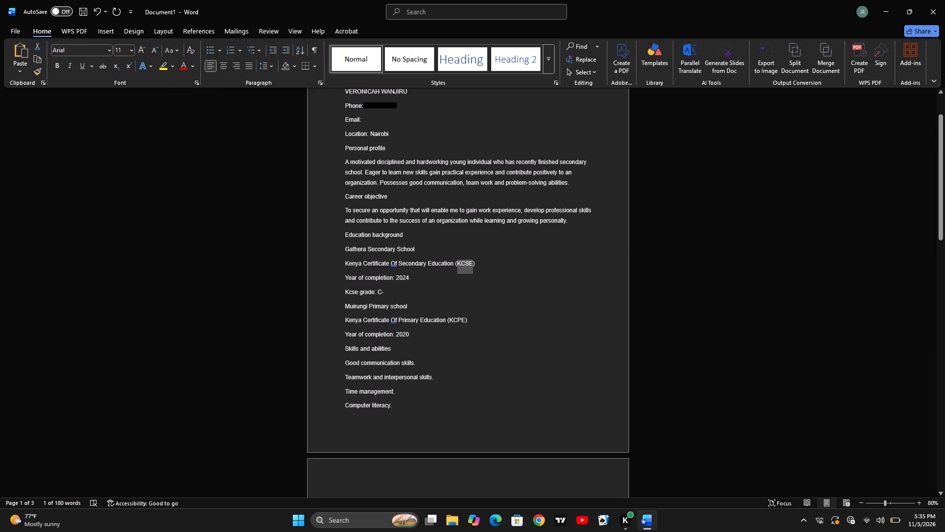
click(453, 300)
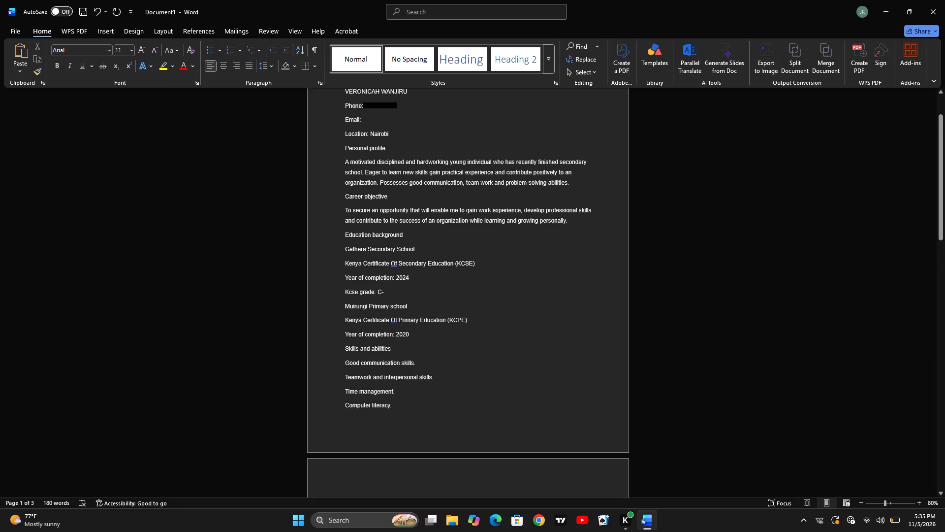
Change the word "Of" to lowercase in both the secondary and the primary education certificate names.
click(395, 262)
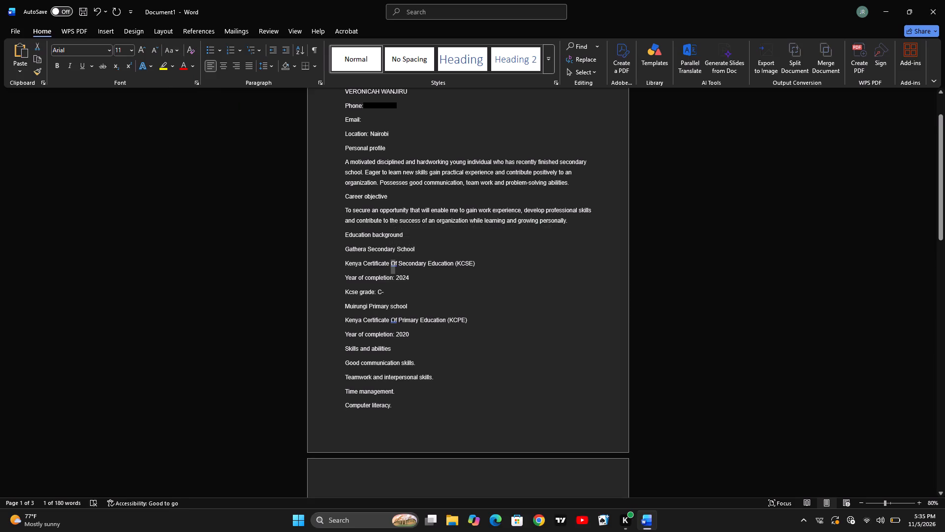
click(173, 50)
click(204, 77)
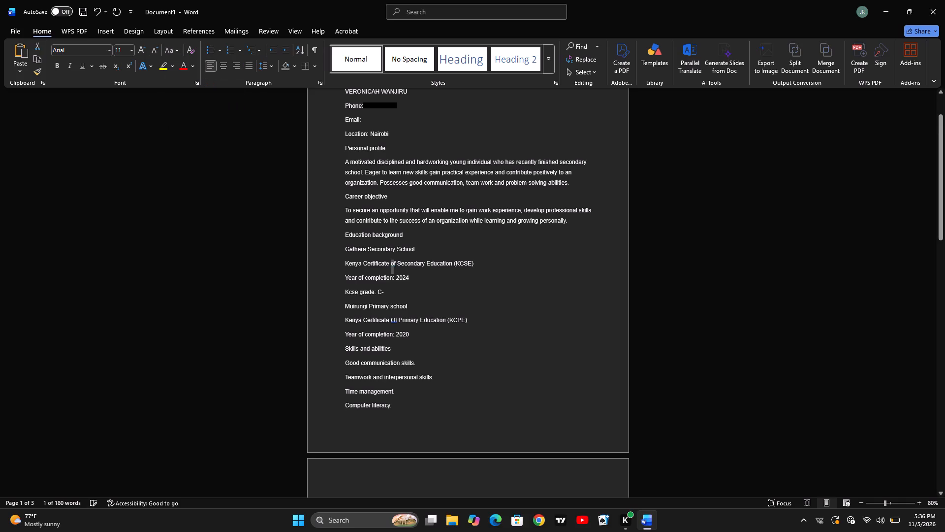
click(396, 318)
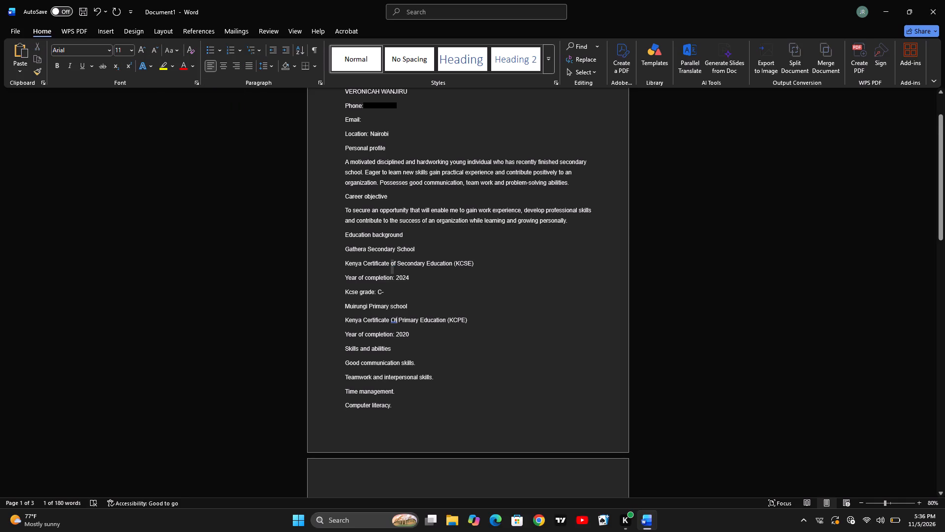
double_click(395, 318)
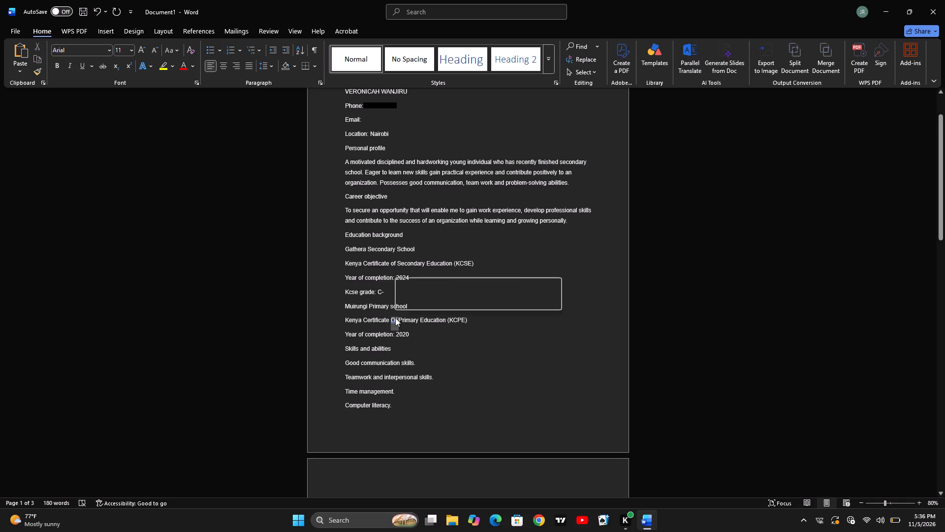
click(176, 45)
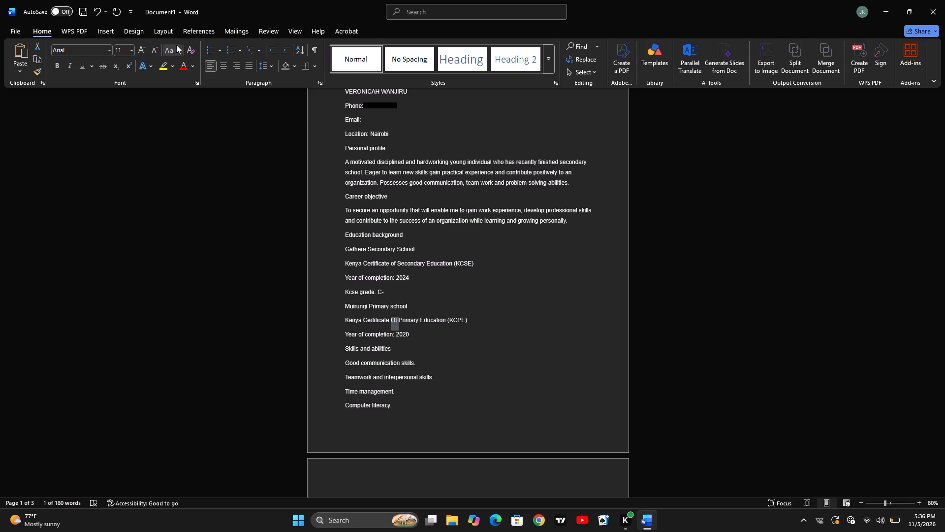
click(196, 84)
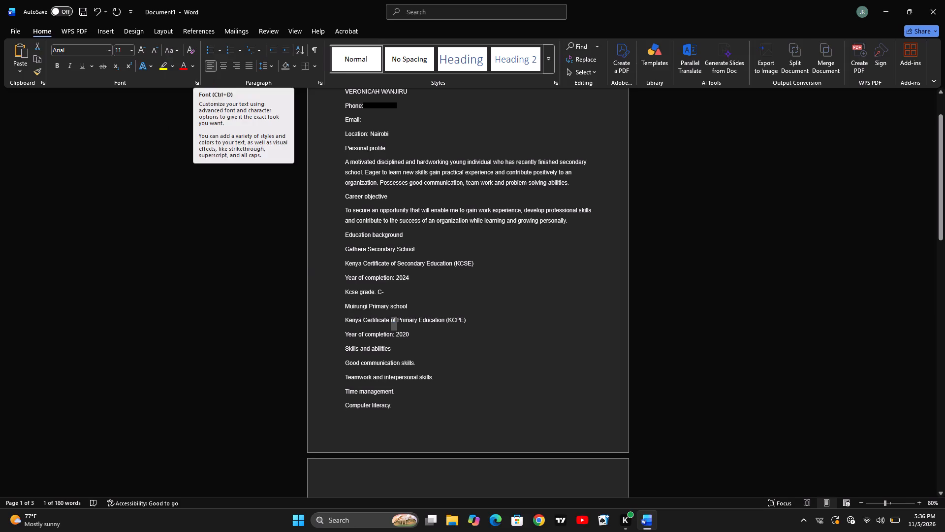
Enter the first referee's name on the "Name:" line under Referee 1.
scroll(403, 136, down, 4)
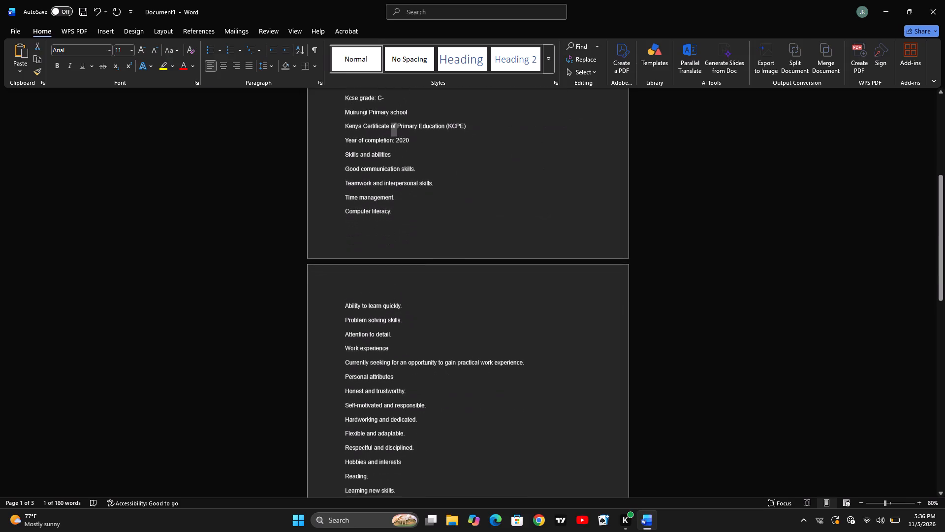
scroll(403, 136, down, 2)
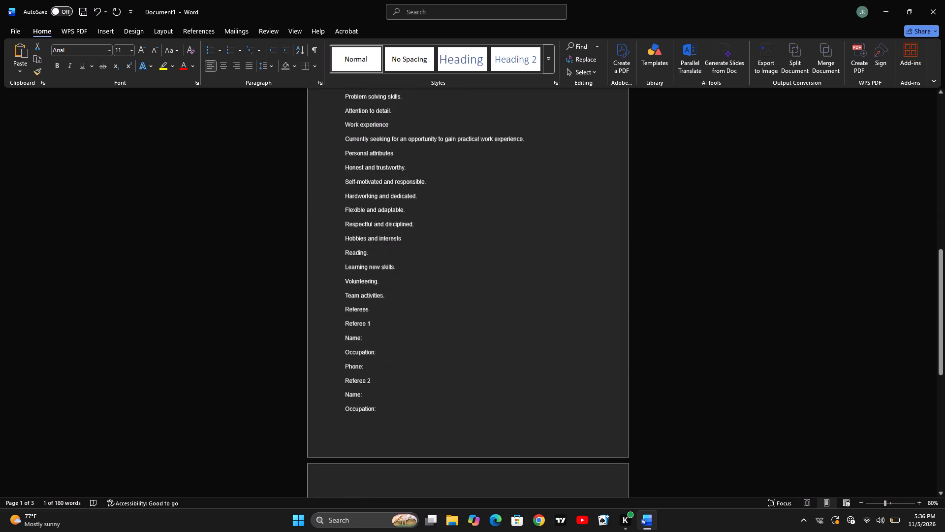
scroll(403, 136, down, 2)
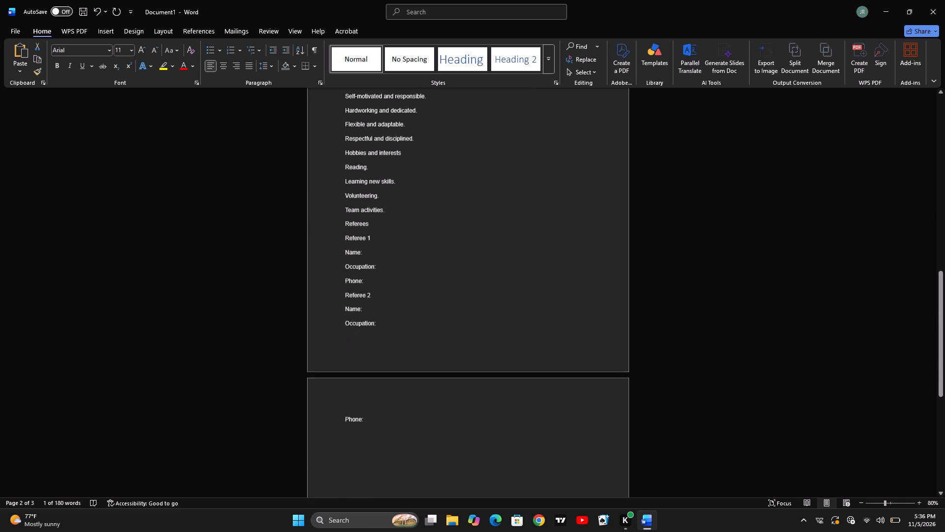
click(368, 248)
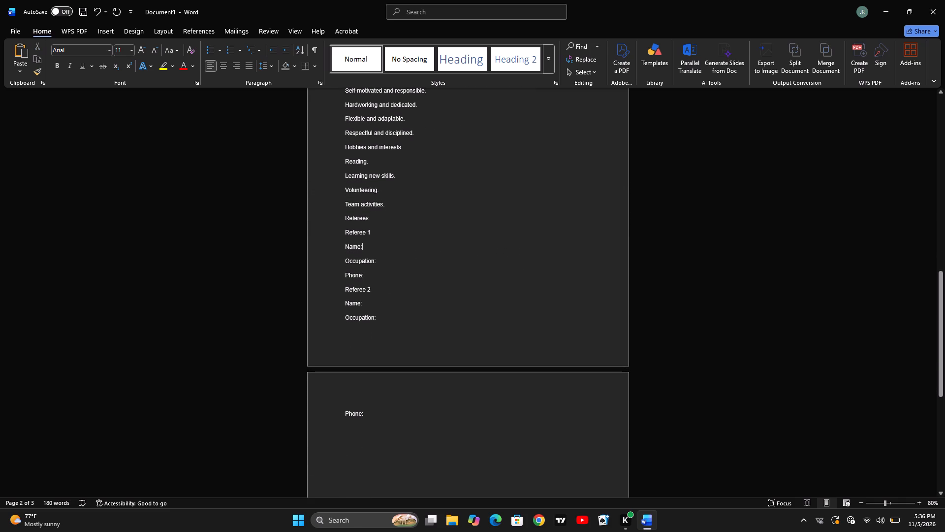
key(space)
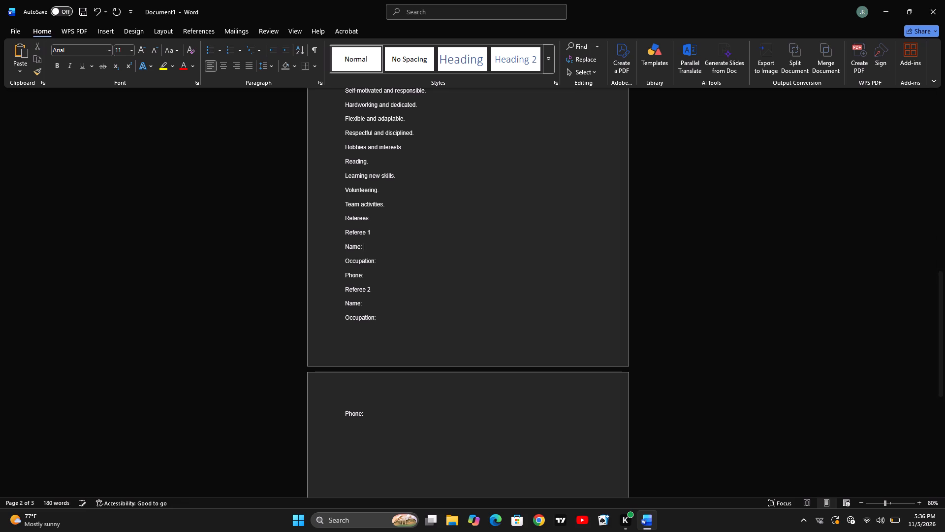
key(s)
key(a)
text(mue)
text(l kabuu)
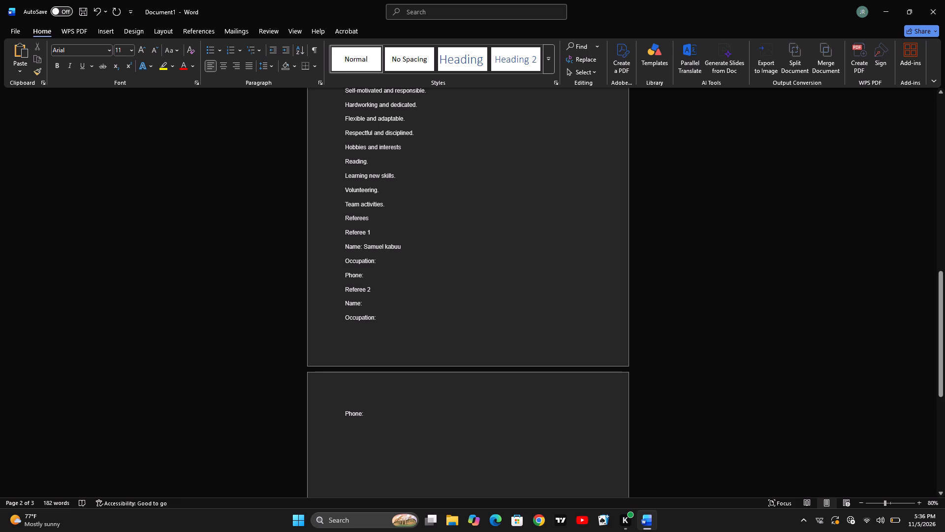
Enter "farmer" as the occupation under Referee 1.
click(390, 263)
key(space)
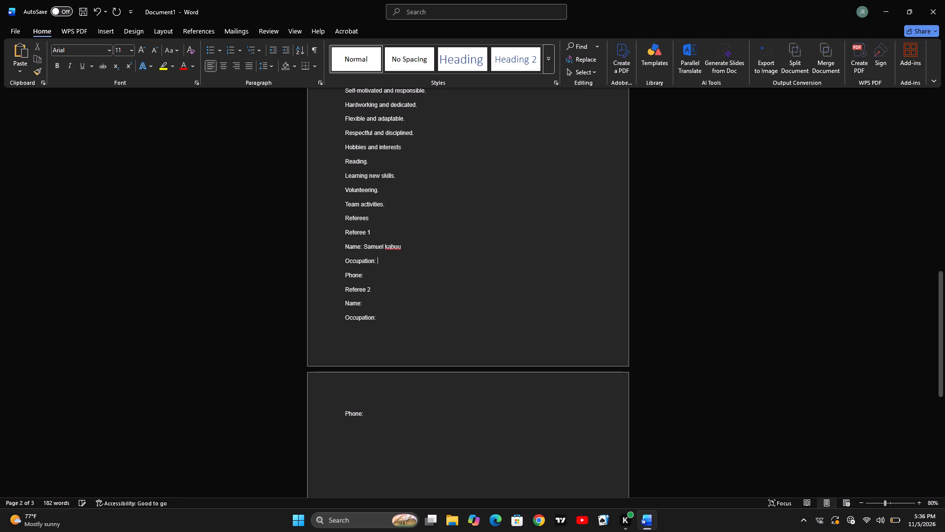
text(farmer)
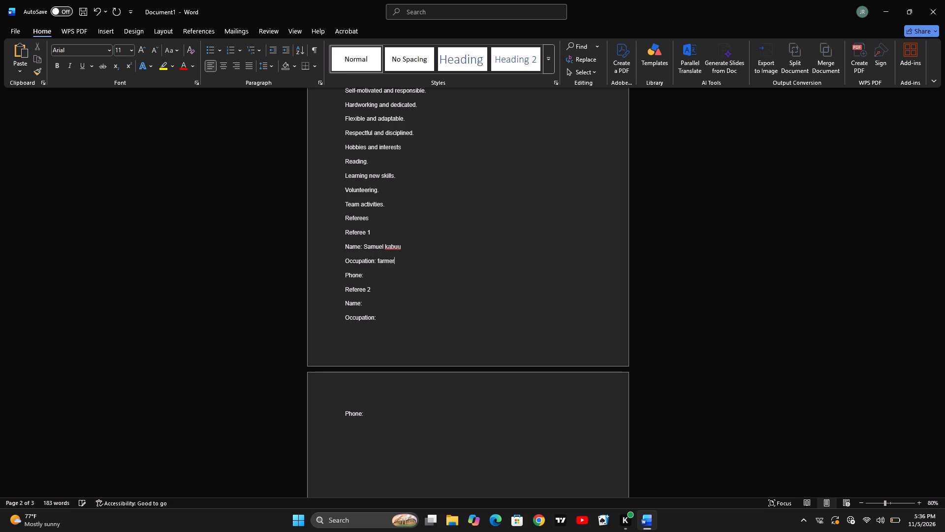
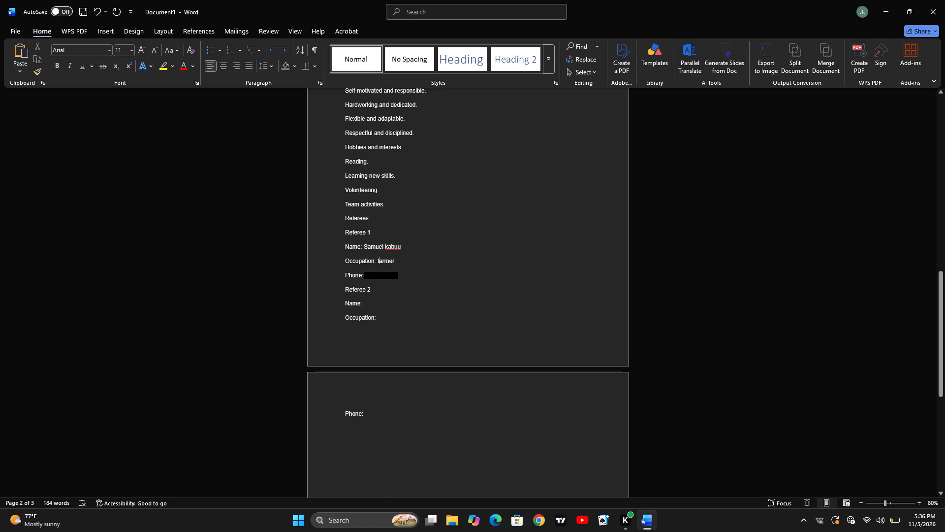
Capitalise the first letter of the occupation "farmer" and of the referee's surname under Referee 1.
key(BackSpace)
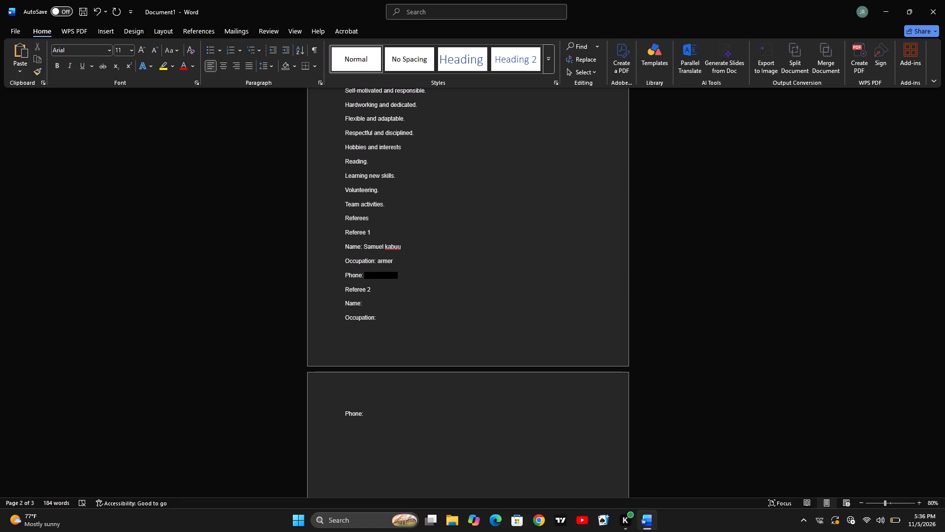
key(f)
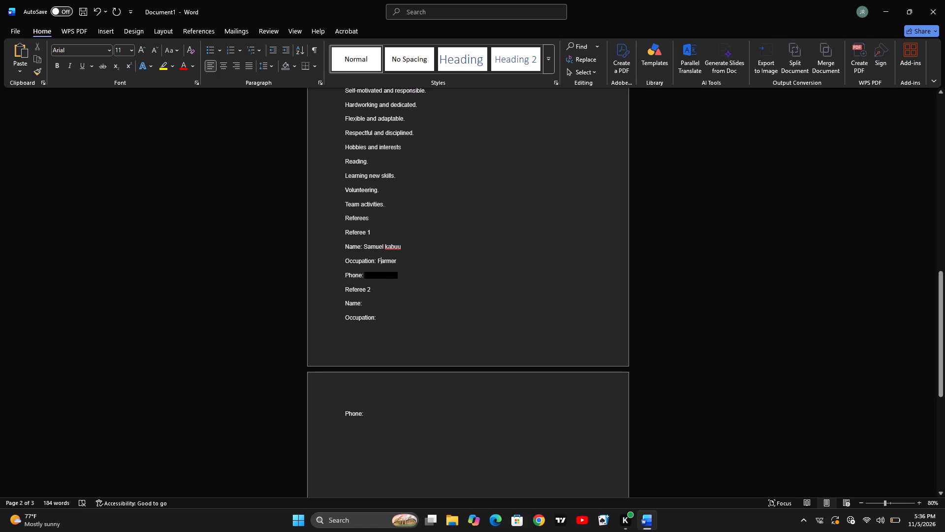
click(388, 245)
key(BackSpace)
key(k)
Enter the second referee's first name and surname, both capitalised, on the "Name:" line under Referee 2.
click(370, 304)
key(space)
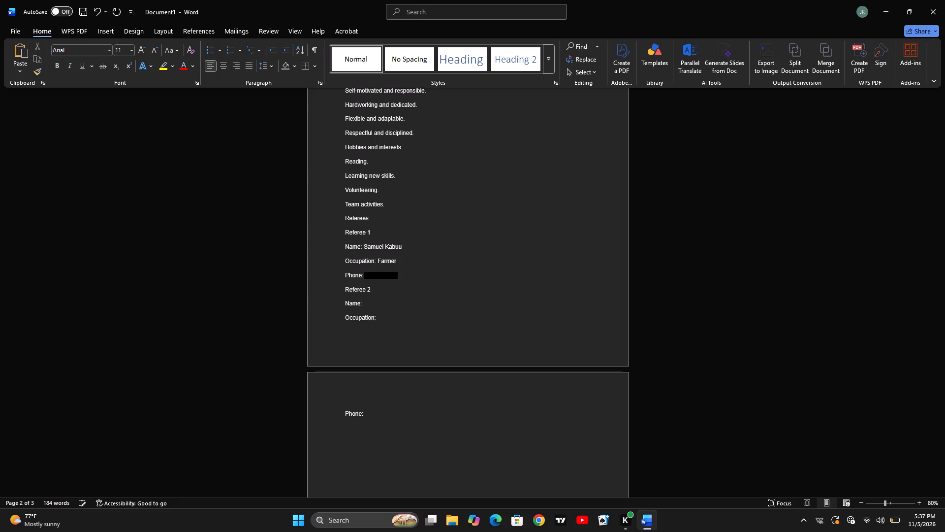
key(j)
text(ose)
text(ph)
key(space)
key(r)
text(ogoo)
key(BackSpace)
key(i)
Enter "engineering student" as the occupation under Referee 2.
click(385, 316)
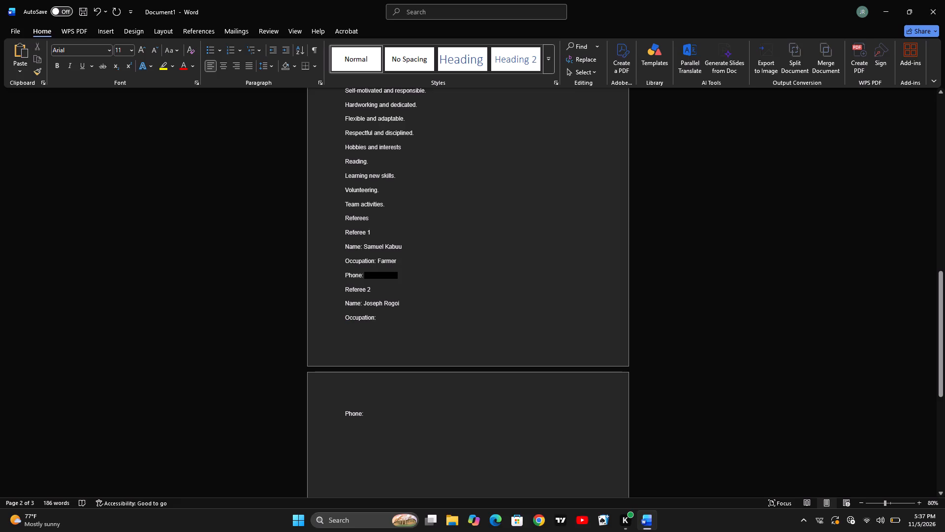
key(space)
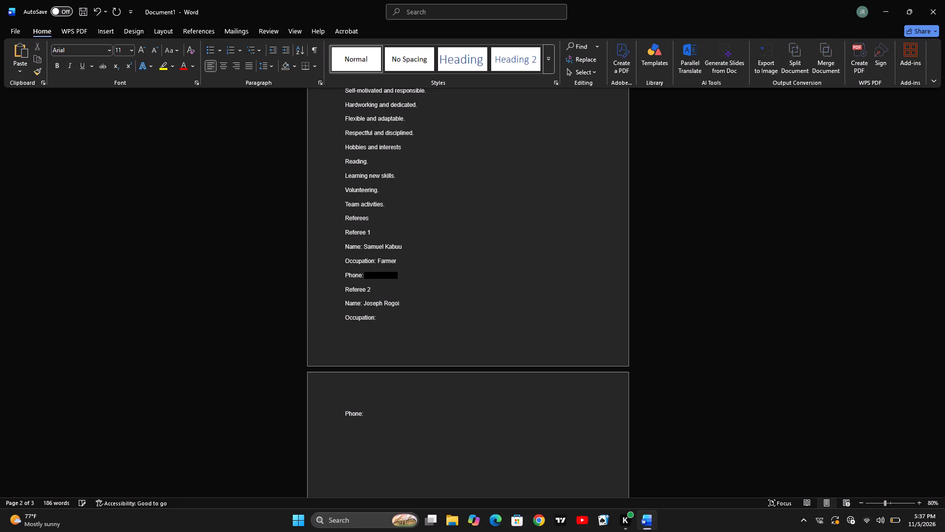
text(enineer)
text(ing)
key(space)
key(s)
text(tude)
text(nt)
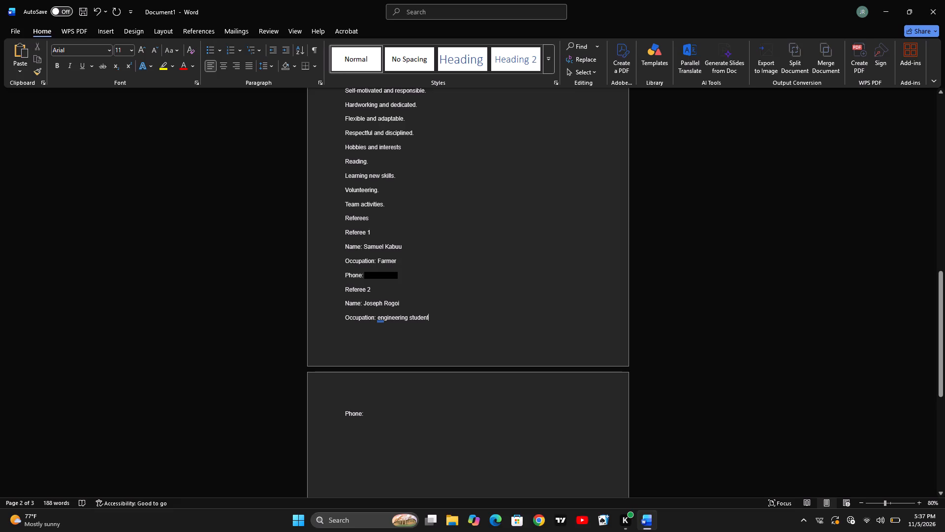
Capitalise both words of the Referee 2 occupation so it reads "Engineering Student".
click(380, 316)
key(BackSpace)
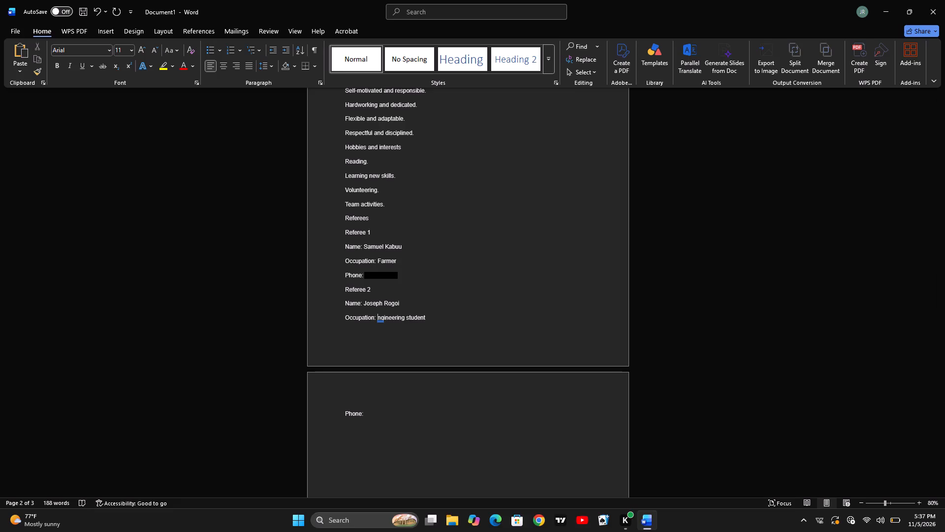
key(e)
click(413, 317)
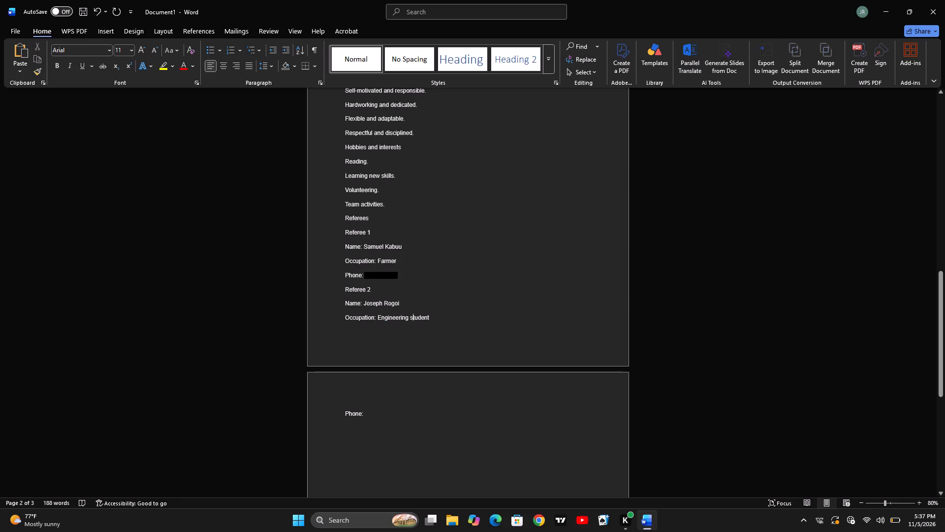
key(BackSpace)
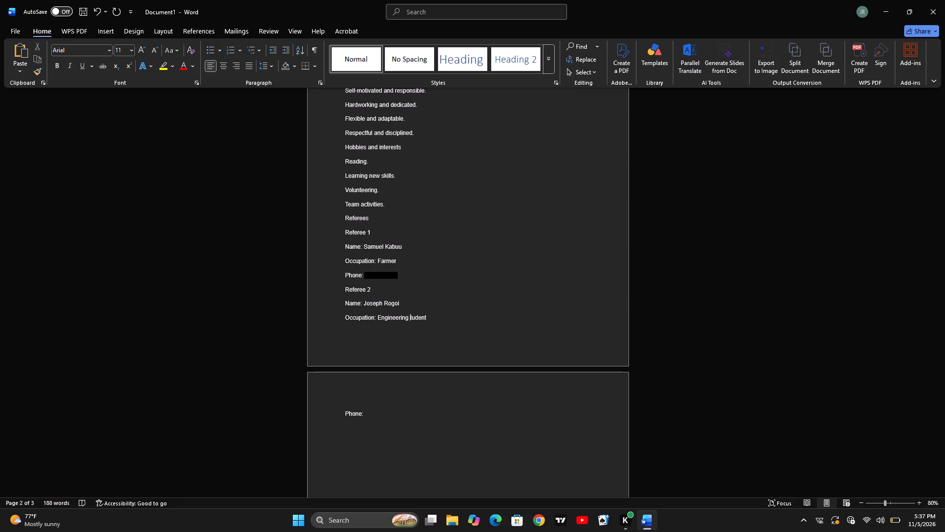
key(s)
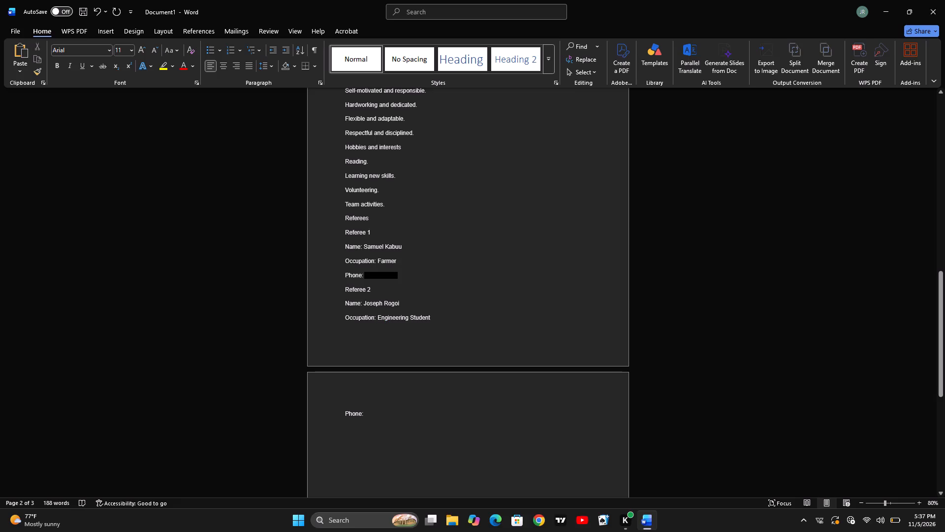
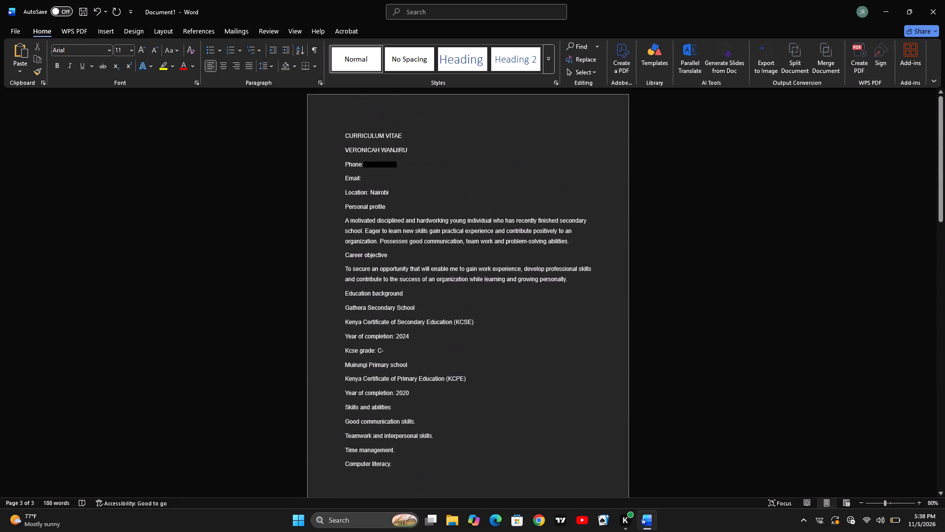
Apply font size 11 to the whole document, from the title down to the last referee's phone line.
click(371, 178)
click(340, 134)
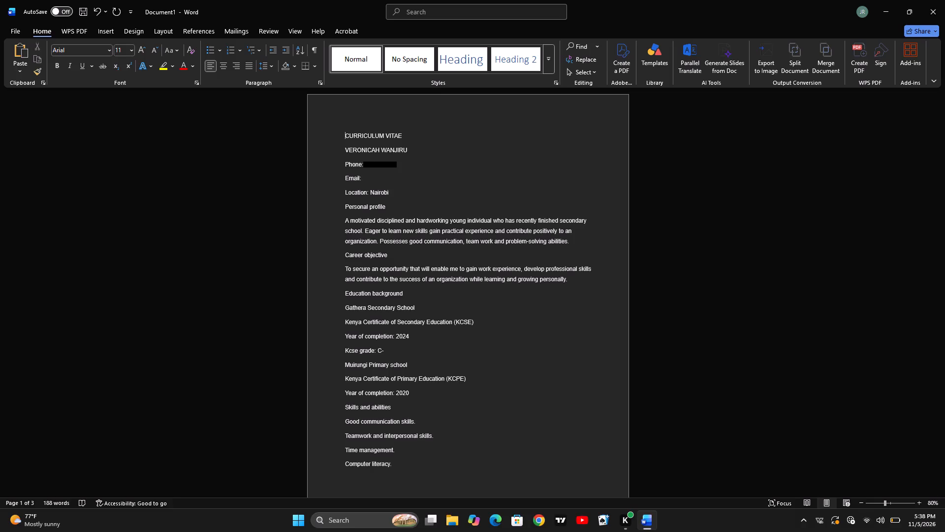
key(shift+End)
key(shift+End)
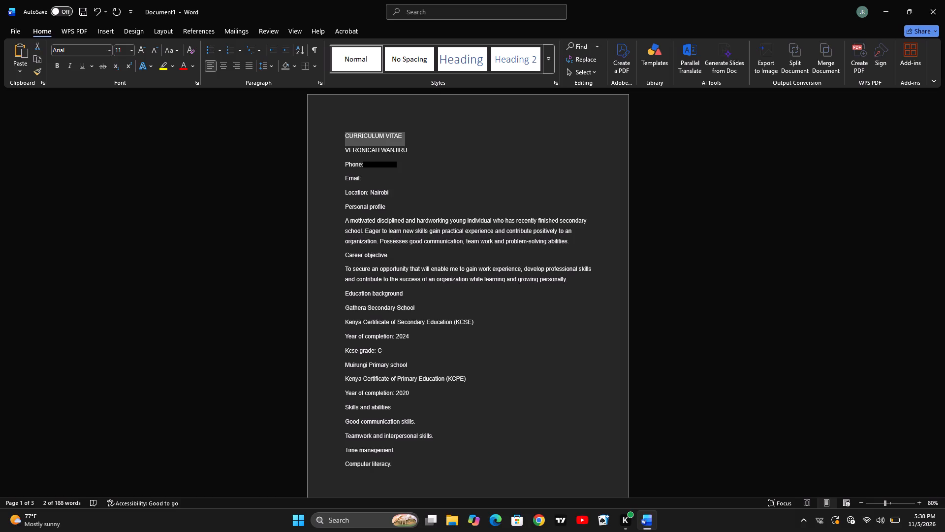
key(shift+End)
key(shift+Right)
key(shift+Right)
key(shift+Right)
key(shift+Right)
key(shift+Right)
key(shift+Right)
key(shift+Right)
key(shift+Right)
key(shift+Right)
key(shift+Right)
key(shift+Right)
key(shift+Right)
key(shift+Right)
key(shift+Right)
key(shift+Right)
key(shift+Right)
key(shift+Right)
key(shift+Right)
key(shift+Right)
key(shift+Right)
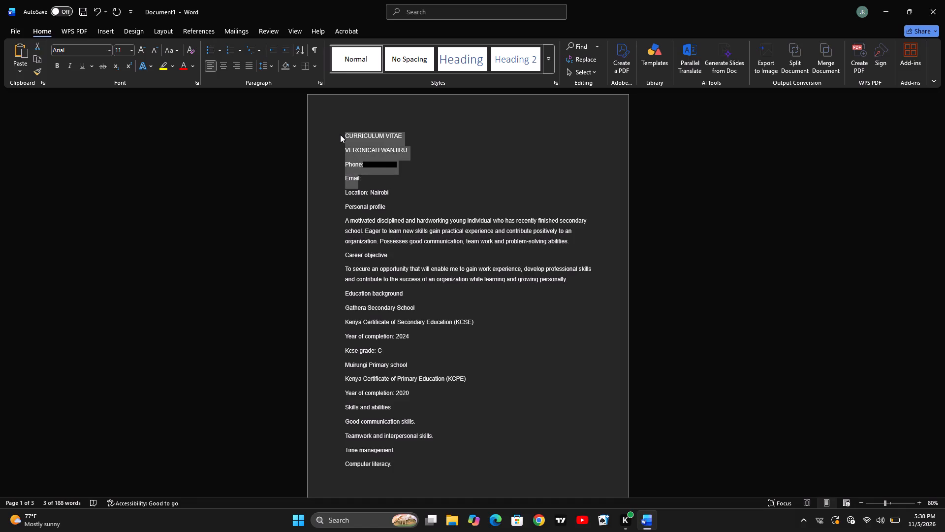
key(shift+Down)
key(shift+Down)
key(shift+Down)
key(shift+Down)
key(shift+Down)
key(shift+Down)
key(shift+Down)
key(shift+Down)
key(shift+Down)
key(shift+Down)
key(shift+Down)
key(shift+Down)
key(shift+Down)
key(shift+Down)
key(shift+Down)
key(shift+Down)
key(shift+Down)
key(shift+Down)
key(shift+Down)
key(shift+Down)
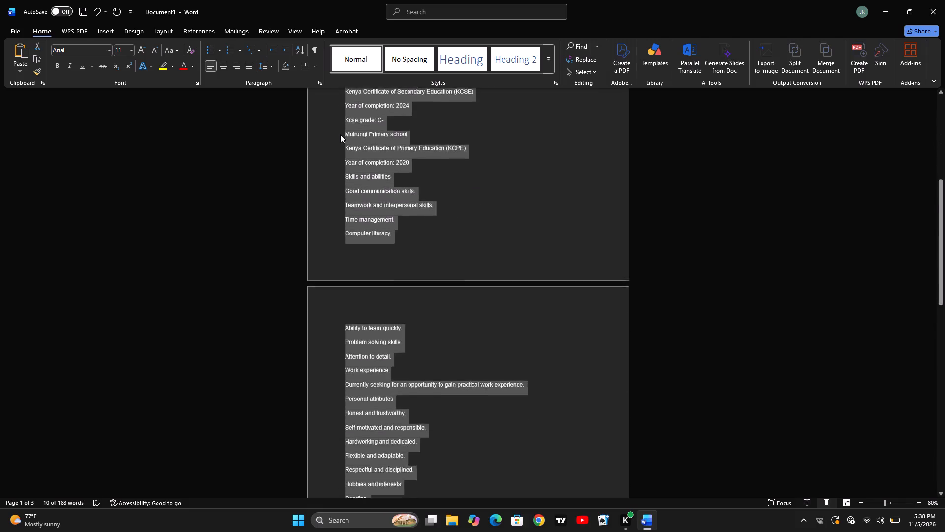
key(shift+Down)
key(shift+Down)
key(shift+Down)
key(shift+Down)
key(shift+Down)
key(shift+Down)
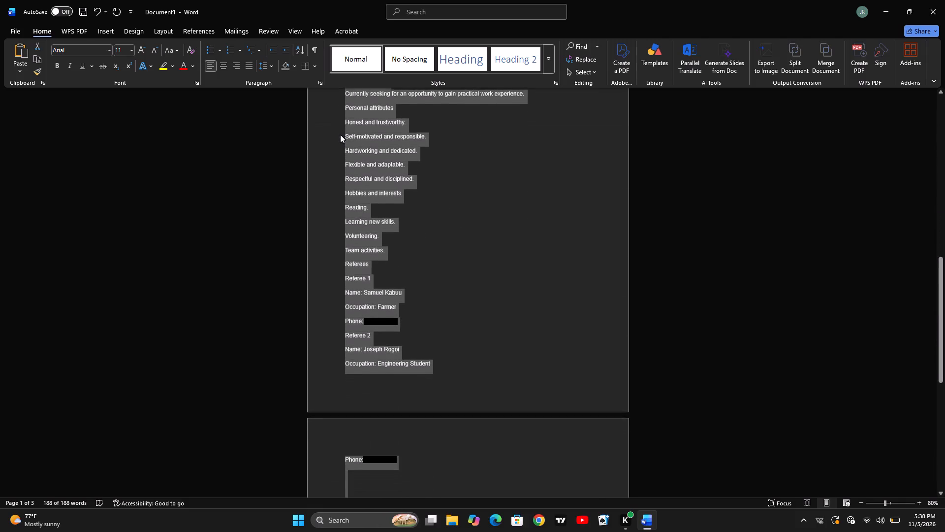
key(shift+Down)
key(shift+Down)
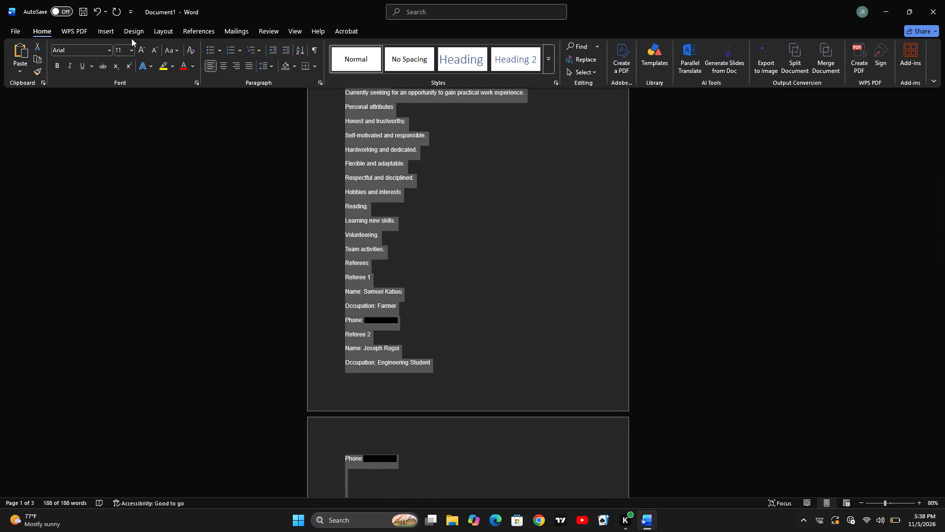
click(132, 45)
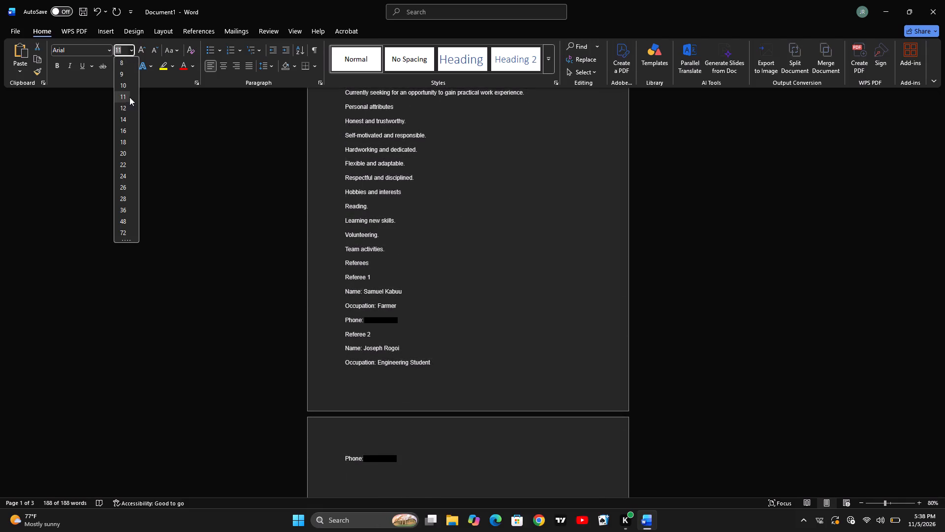
click(125, 97)
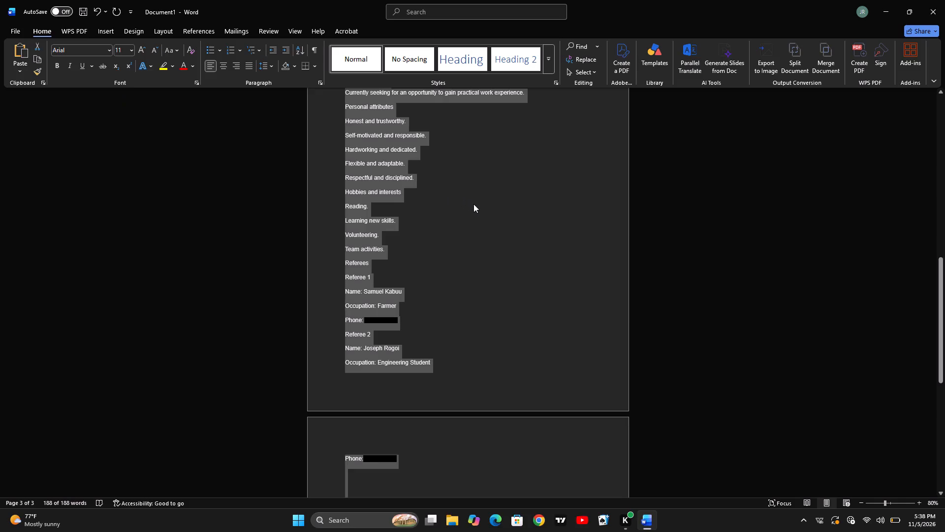
scroll(473, 204, up, 9)
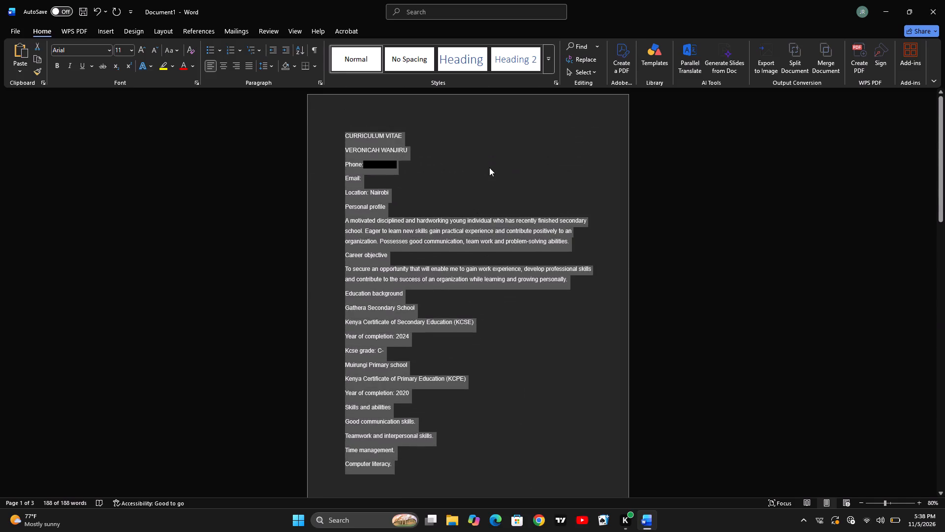
click(489, 167)
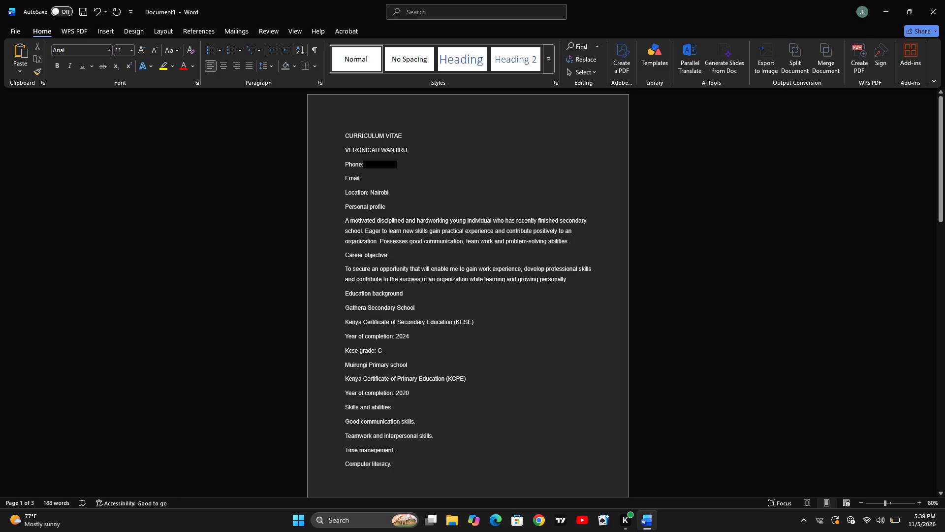
Format the "CURRICULUM VITAE" title in bold at font size 12.
double_click(344, 136)
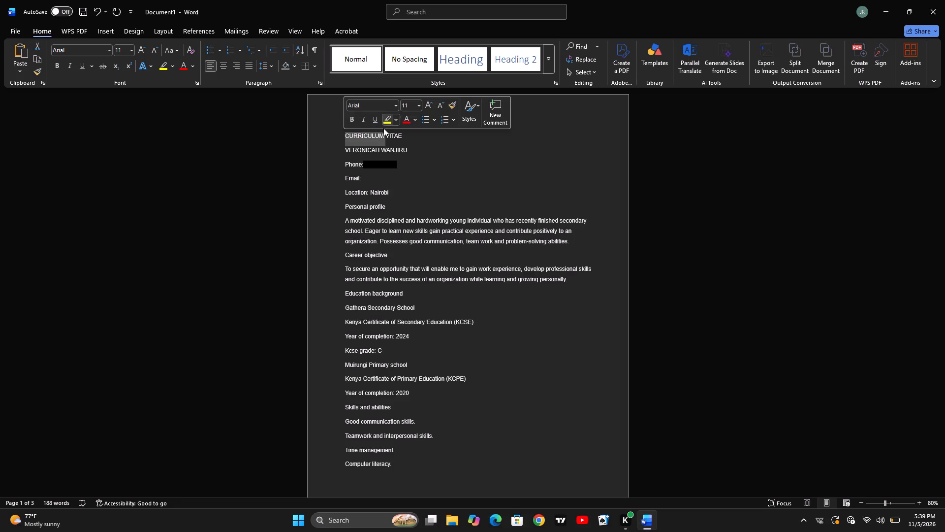
double_click(396, 142)
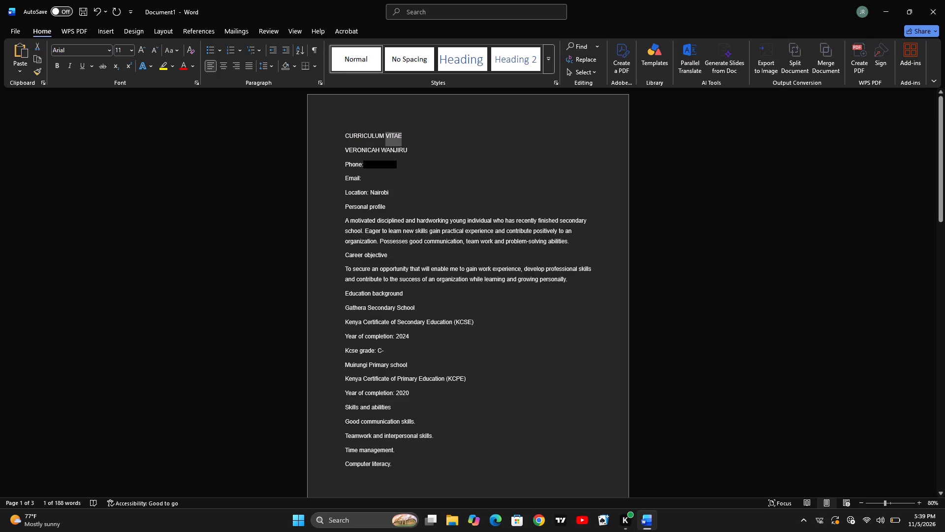
right_drag(345, 135, 406, 125)
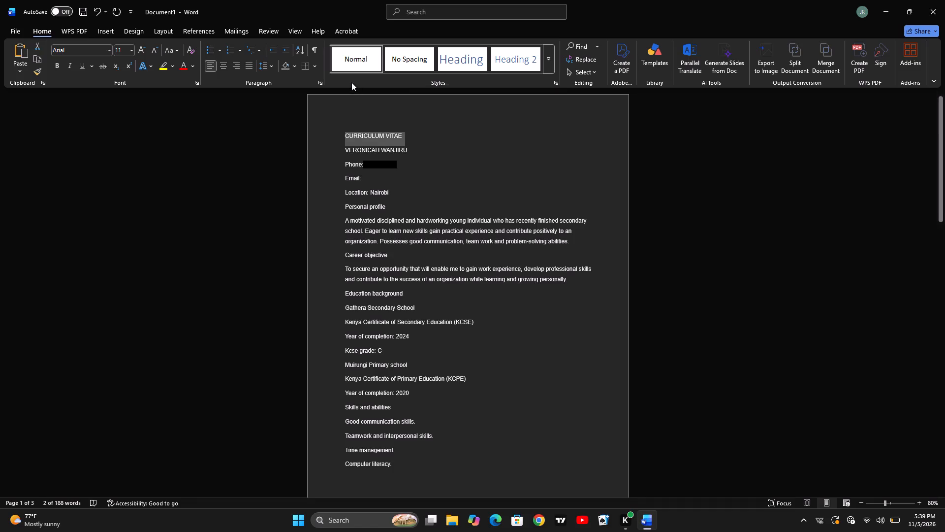
click(132, 48)
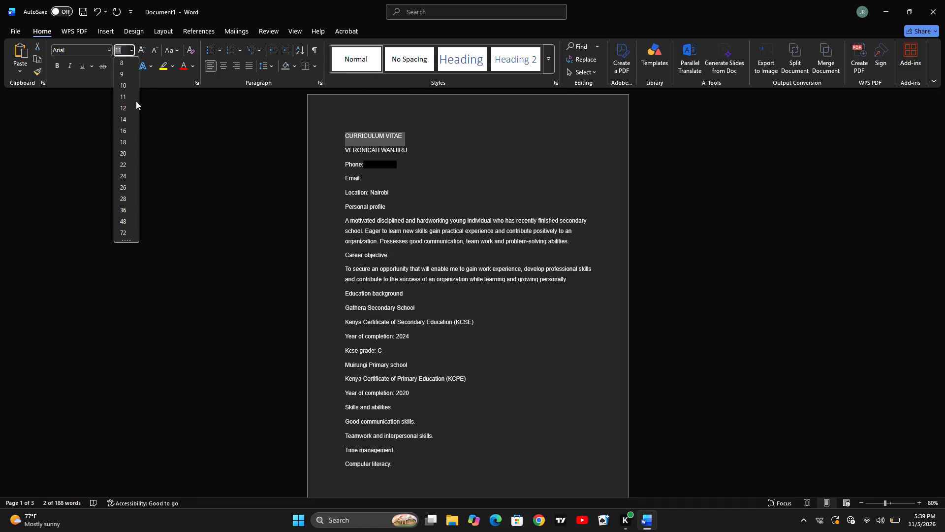
click(123, 106)
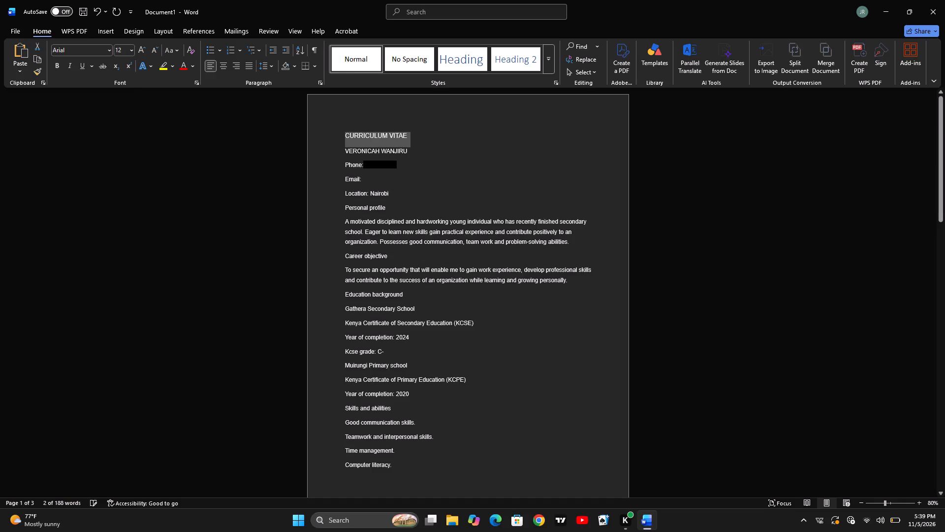
click(56, 69)
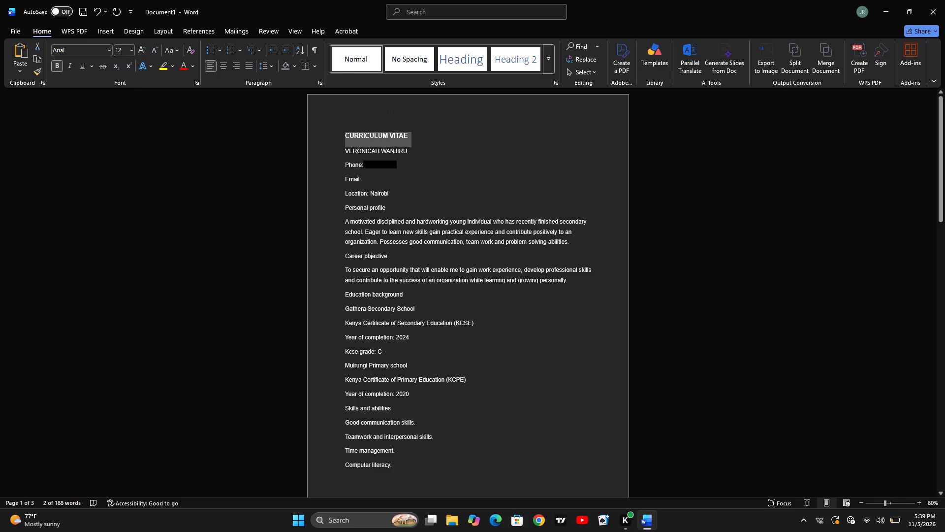
click(433, 156)
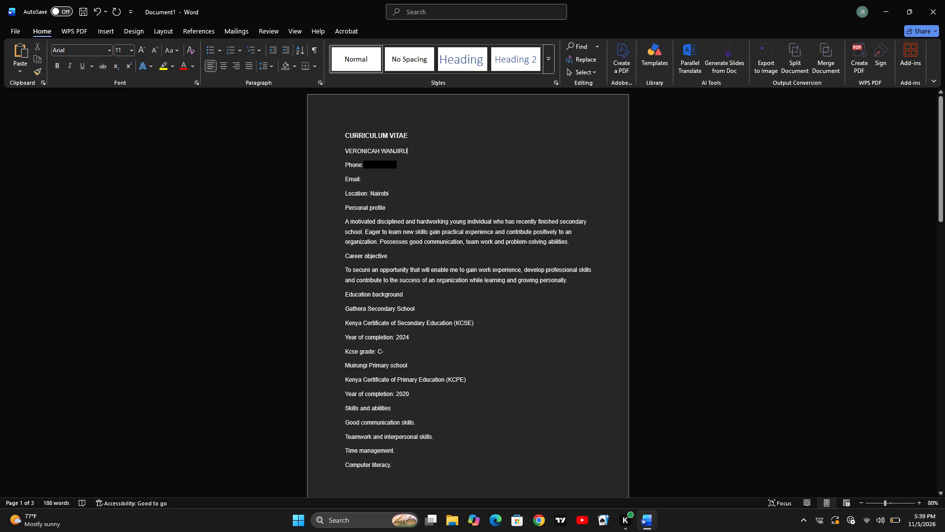
Convert the "Personal profile" heading to uppercase and make it bold at font size 12.
drag(343, 206, 372, 208)
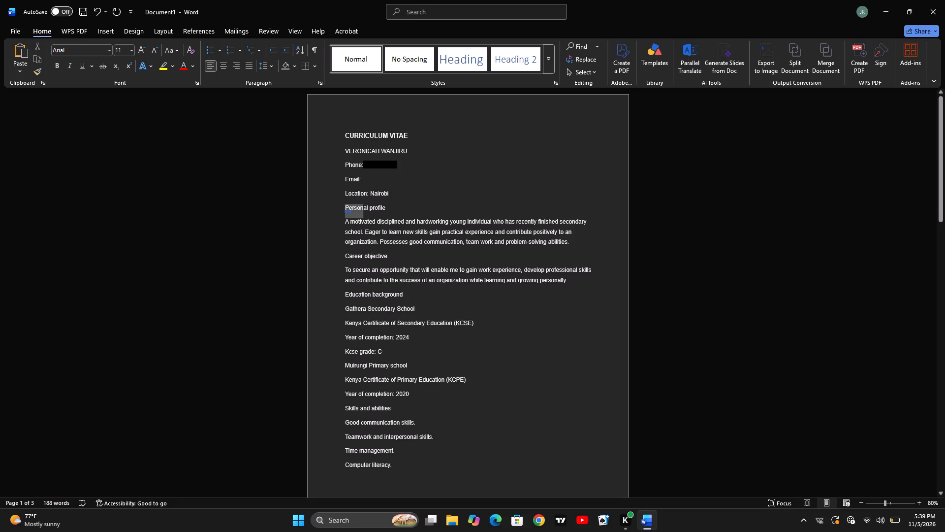
drag(372, 208, 387, 206)
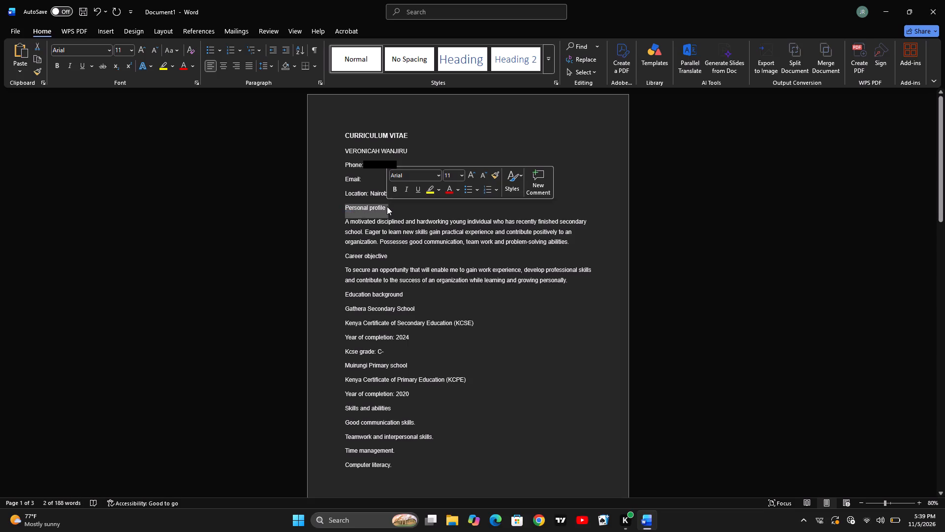
click(176, 50)
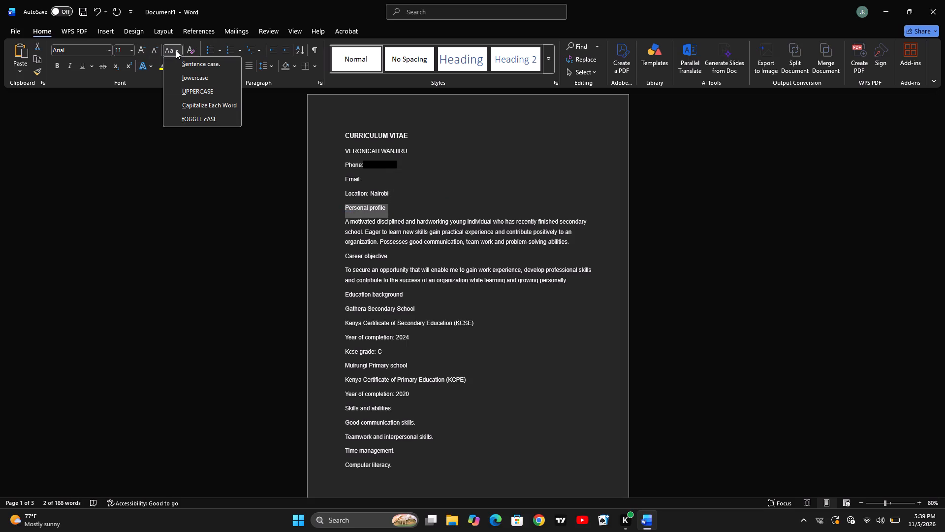
click(216, 93)
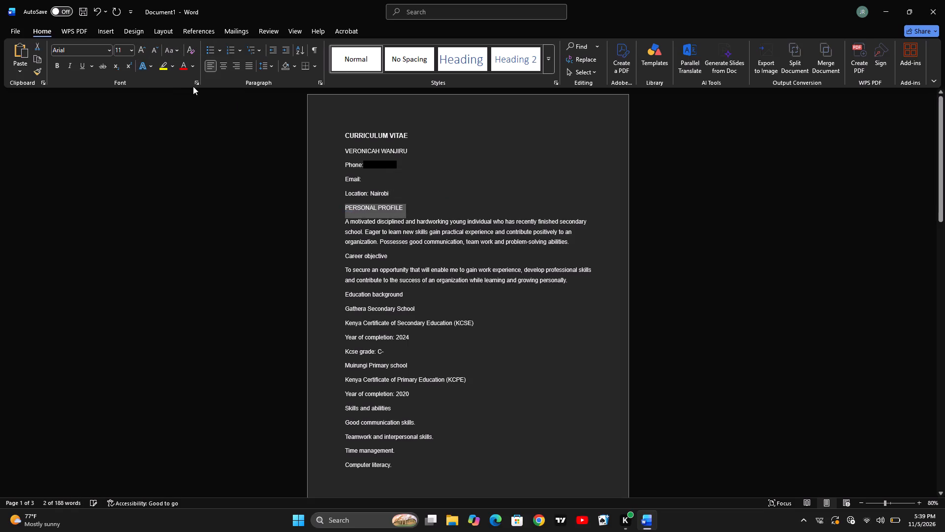
click(133, 52)
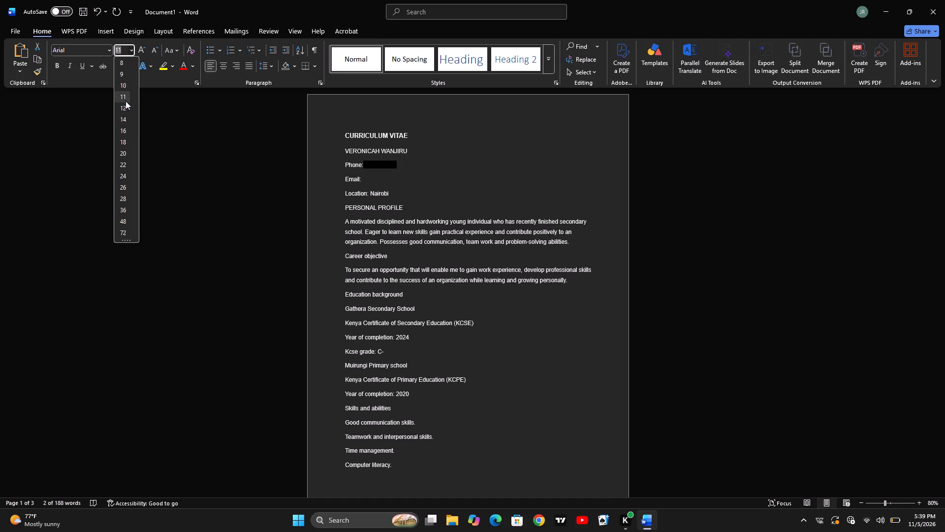
click(126, 107)
click(57, 66)
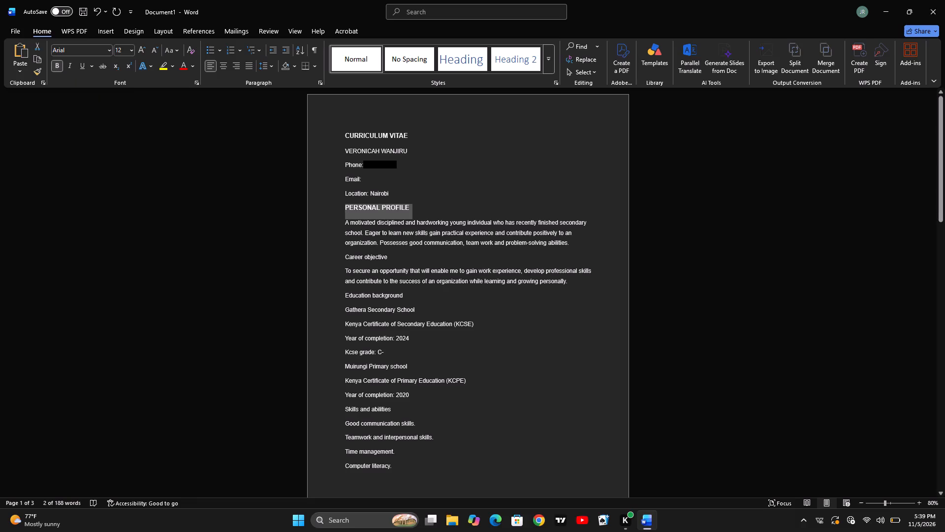
Format the "Career objective" heading in bold at font size 12 and convert it to uppercase.
double_click(378, 256)
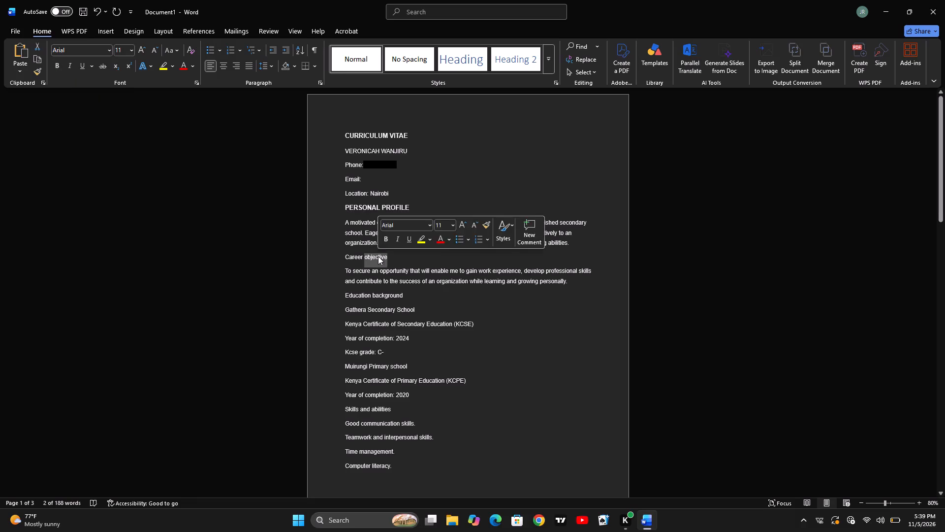
drag(345, 259, 388, 257)
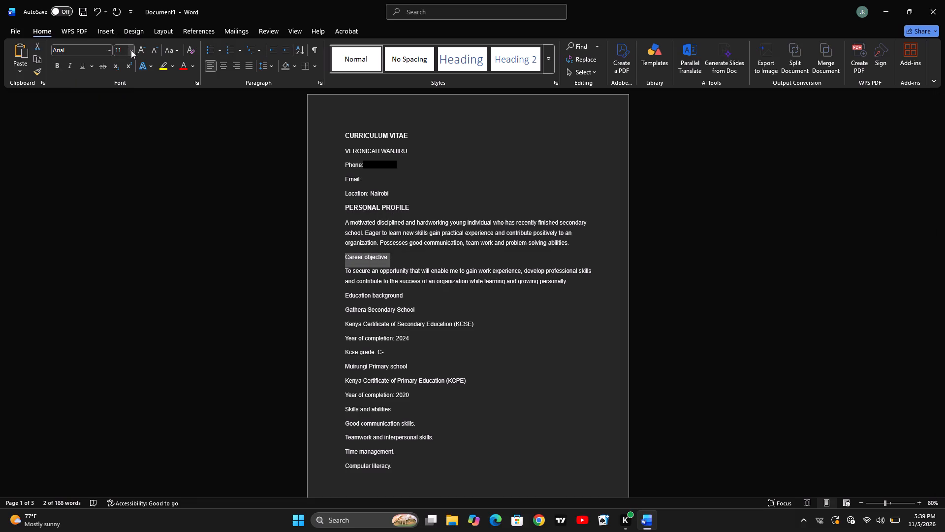
click(131, 50)
click(129, 106)
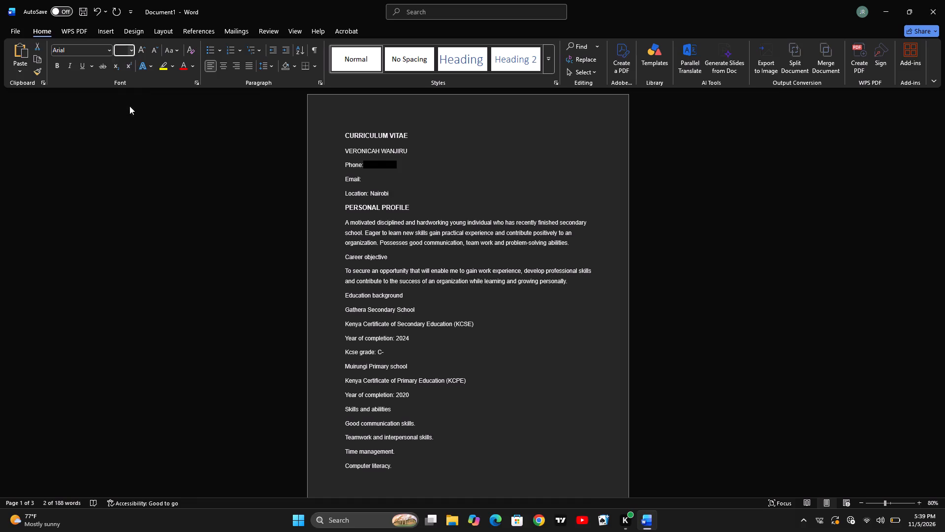
click(53, 65)
click(178, 46)
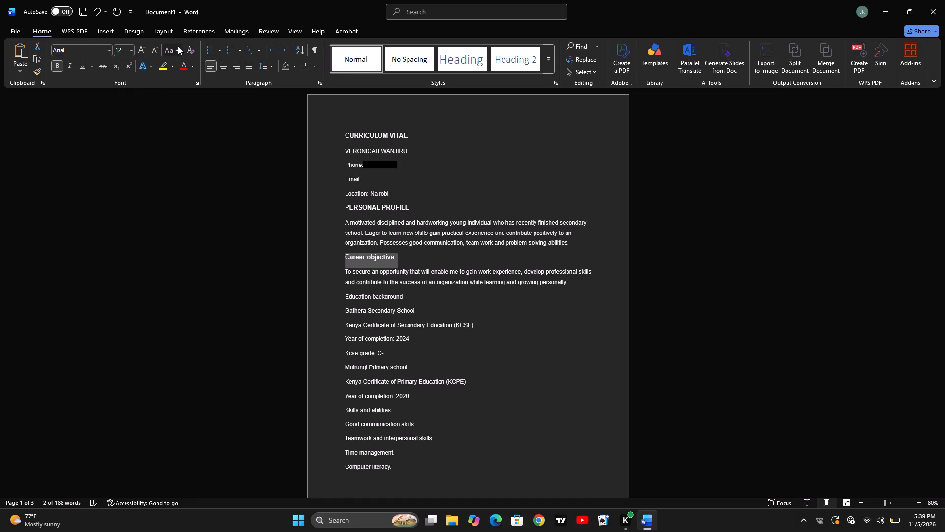
click(202, 92)
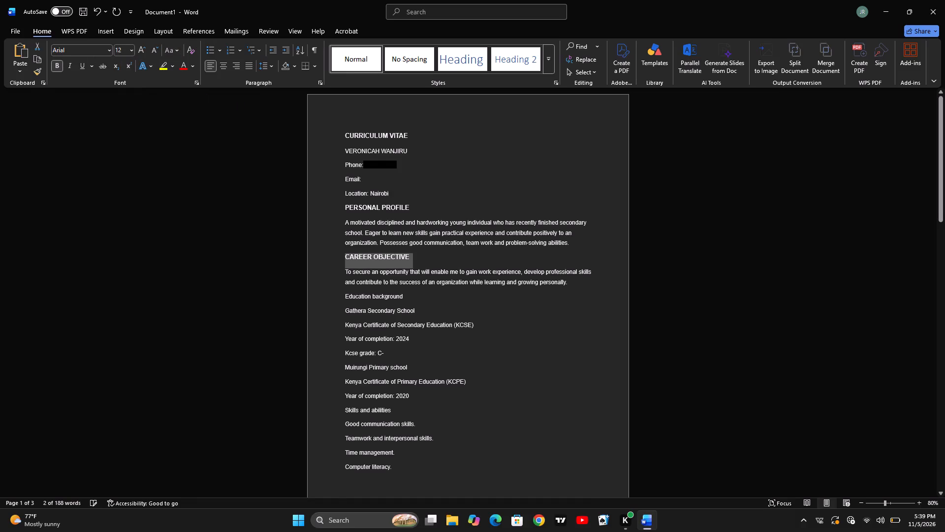
Format the "Education background" heading in bold at font size 12 and convert it to uppercase.
scroll(379, 221, down, 2)
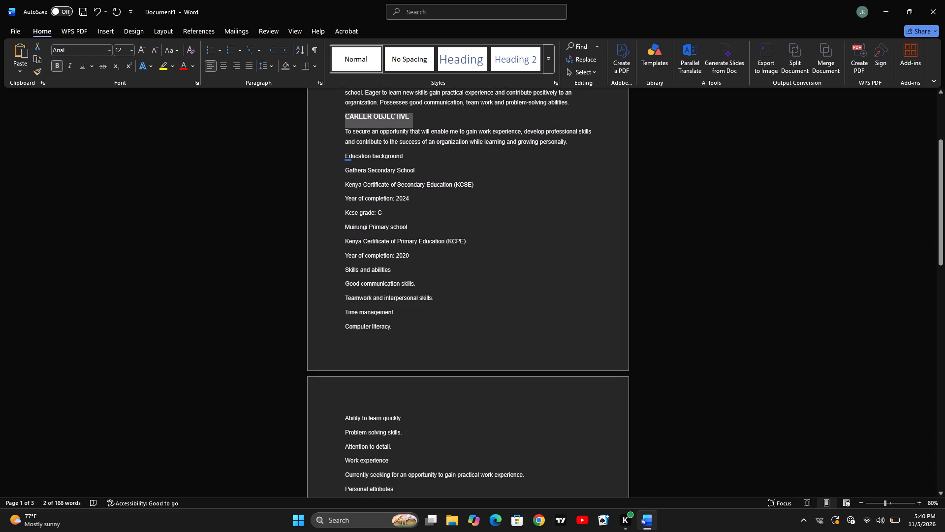
drag(345, 154, 378, 154)
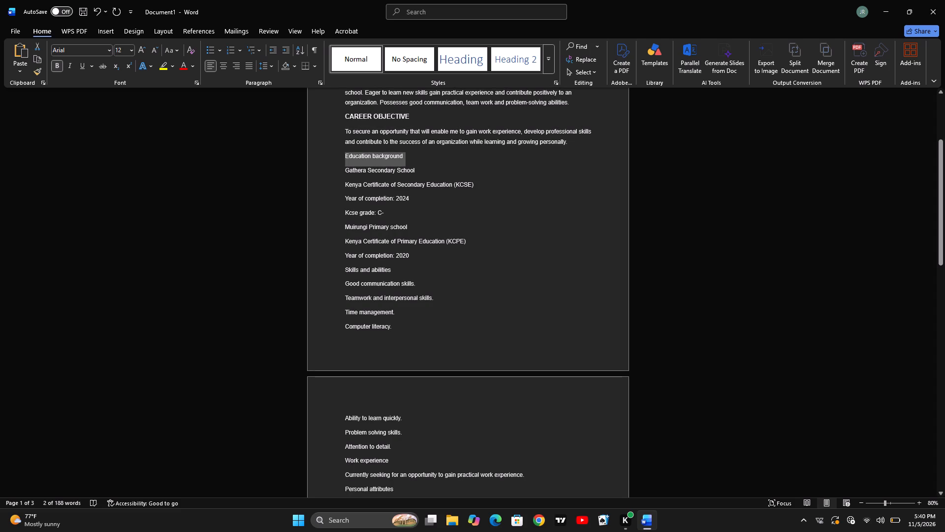
drag(378, 154, 380, 154)
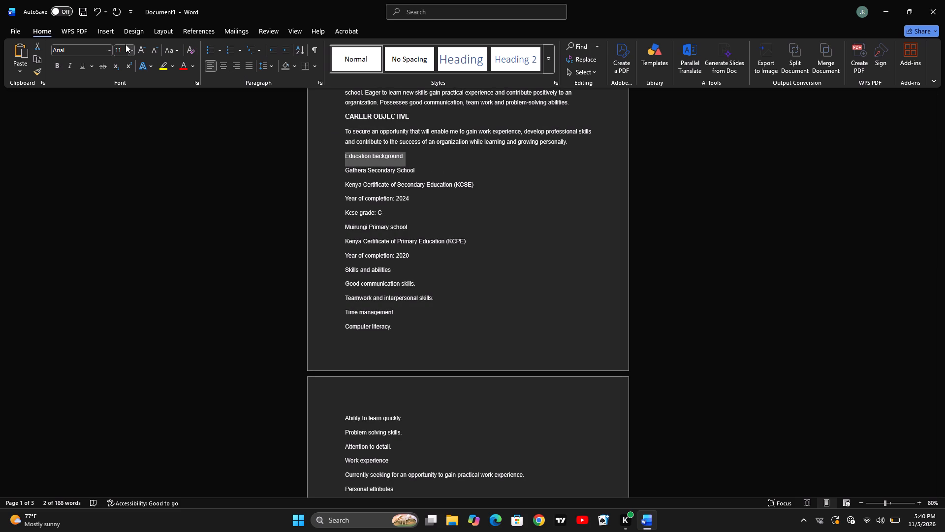
click(126, 44)
click(131, 50)
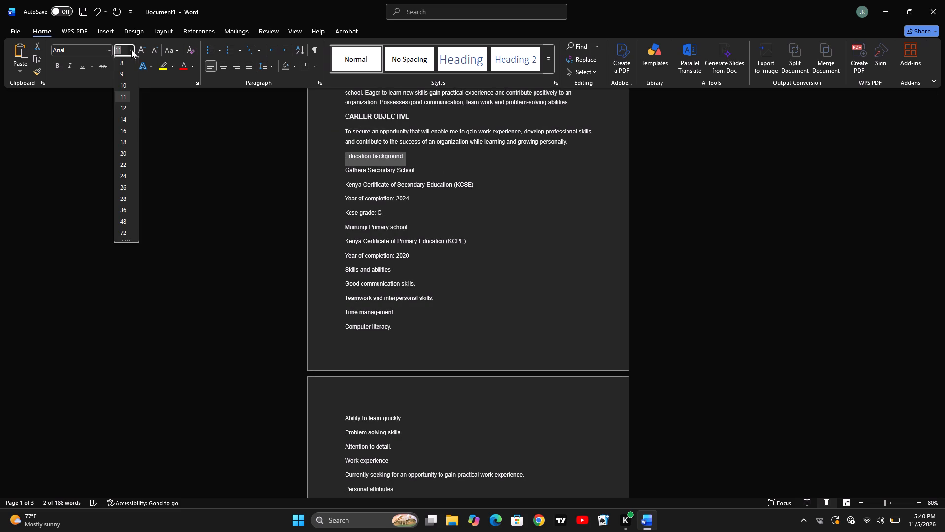
click(126, 109)
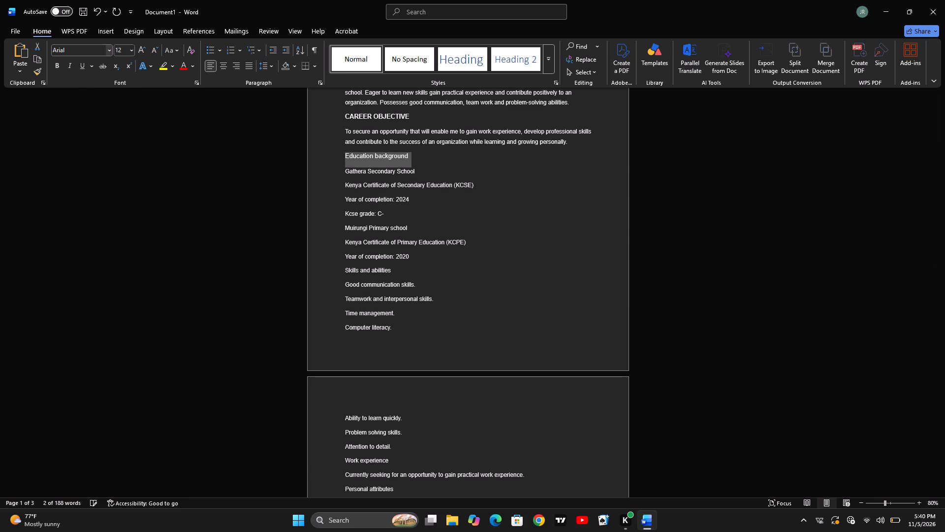
click(60, 64)
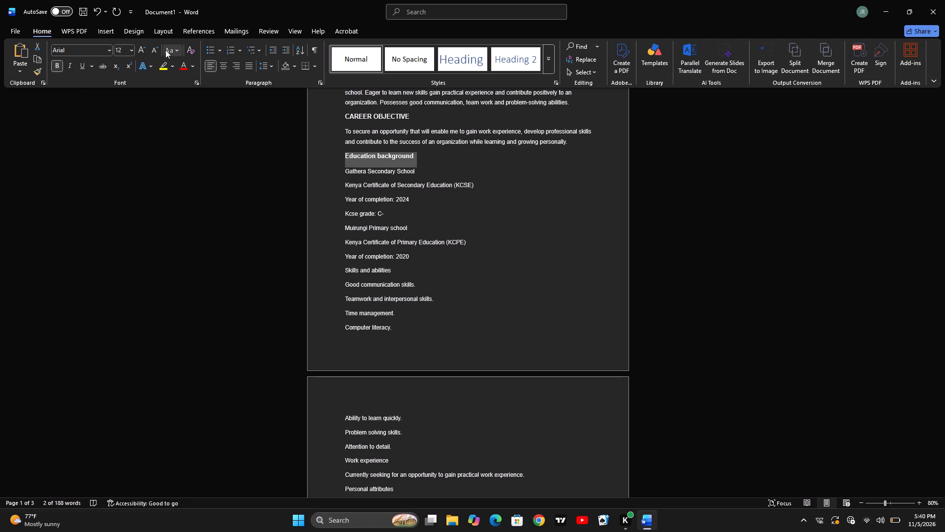
click(174, 50)
click(199, 88)
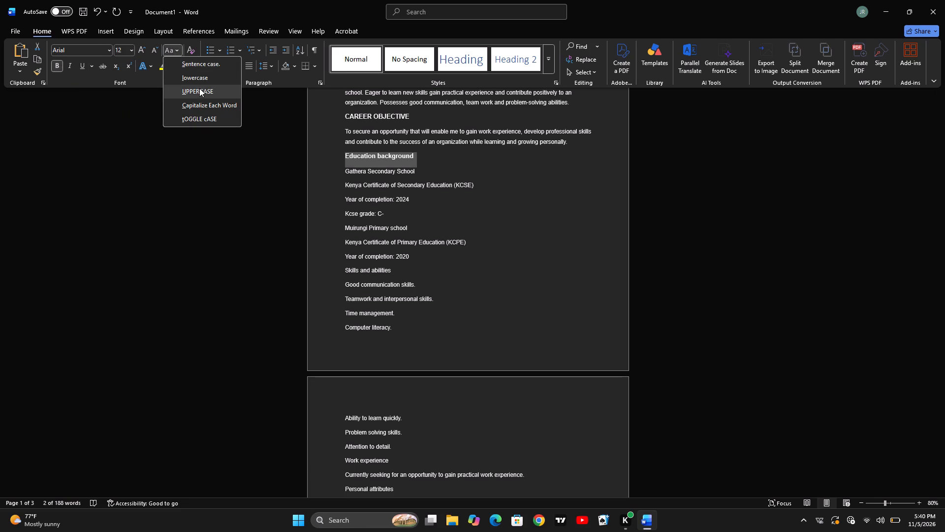
Make the "Skills and abilities" heading bold at font size 12 and convert it to uppercase.
scroll(470, 204, down, 1)
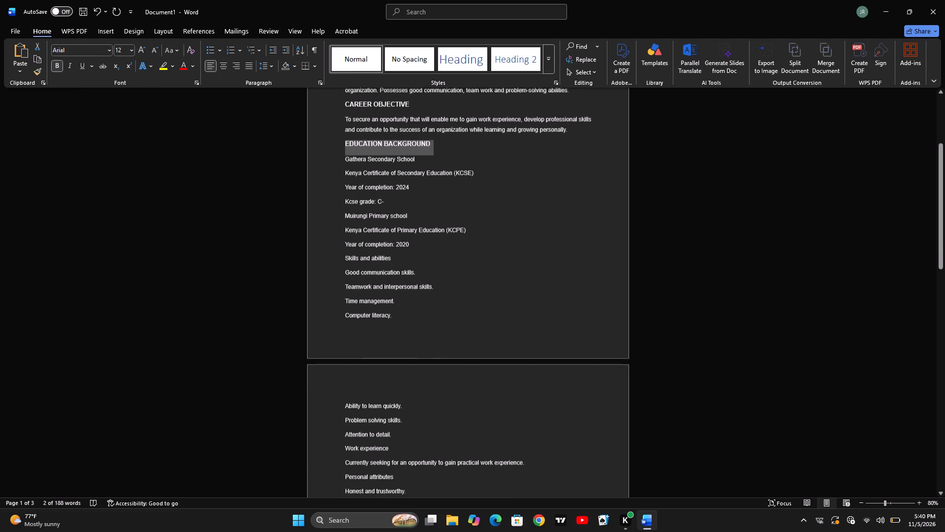
scroll(470, 204, down, 1)
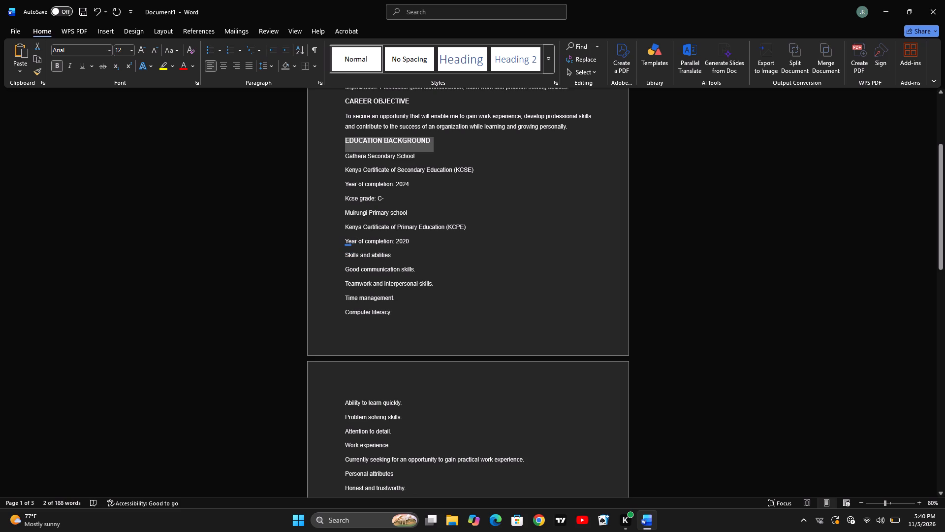
drag(344, 254, 385, 252)
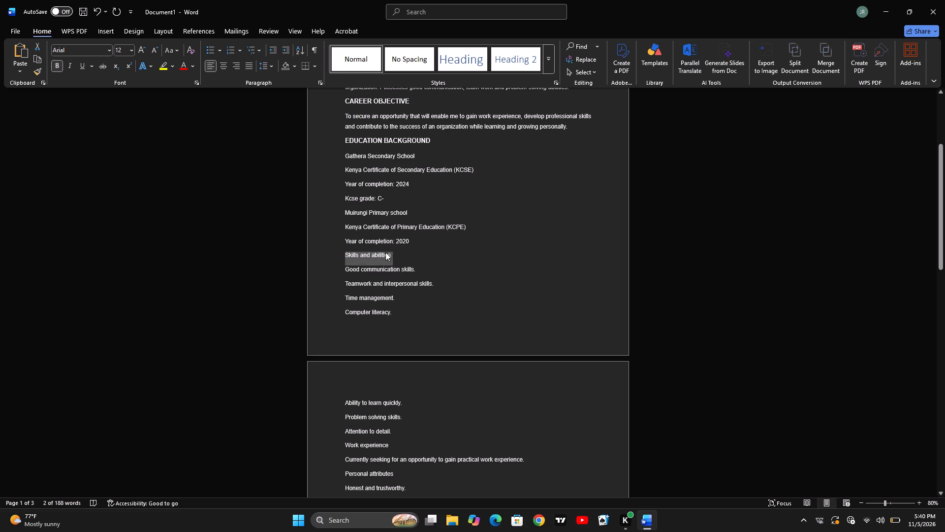
drag(385, 252, 396, 252)
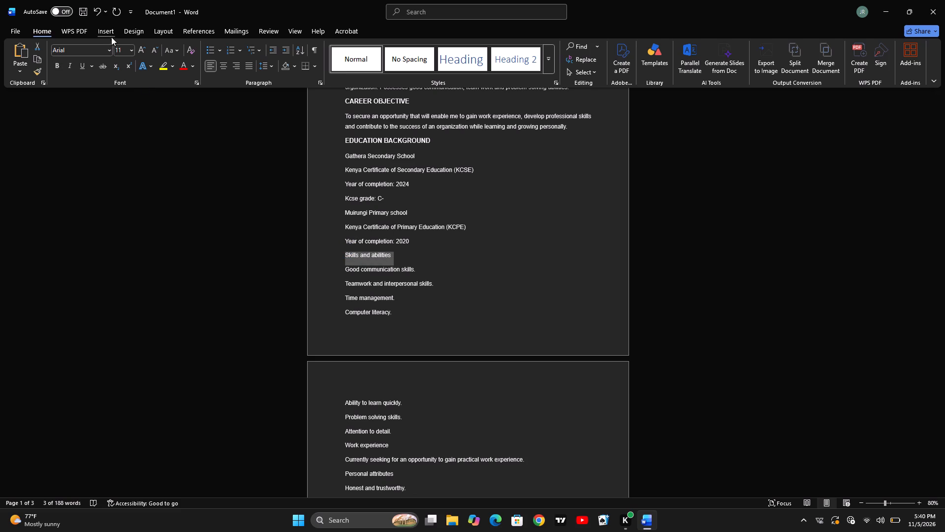
click(62, 68)
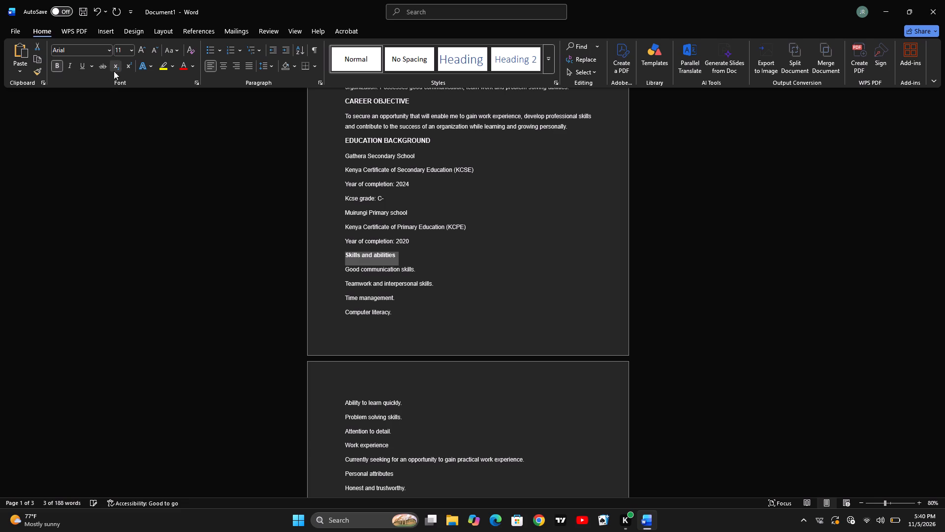
click(127, 52)
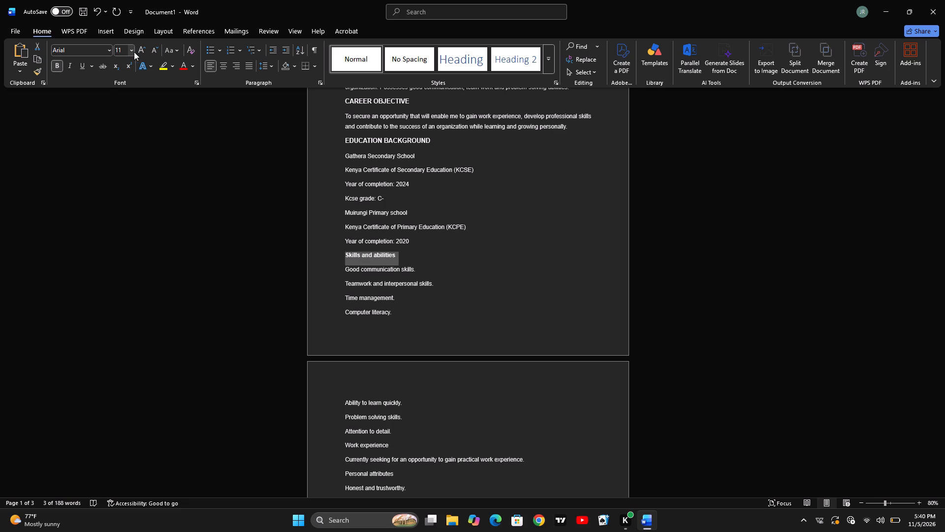
click(131, 51)
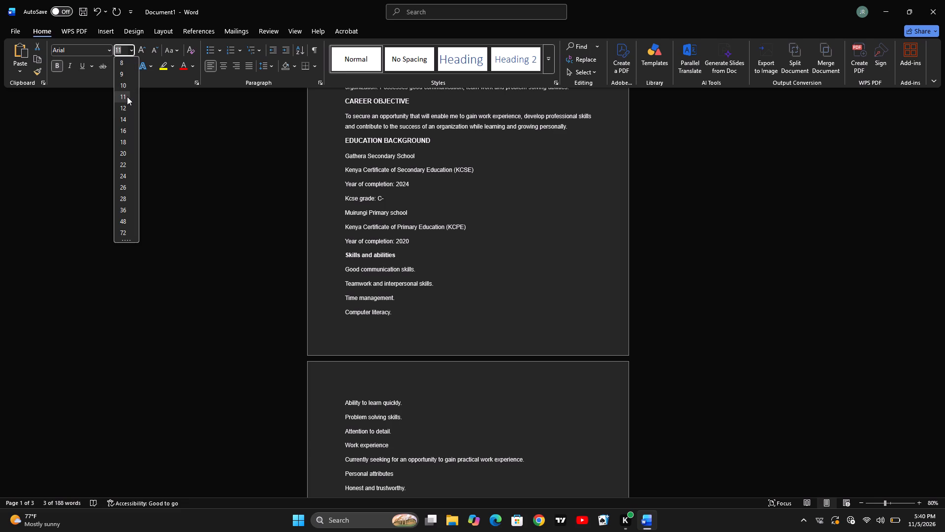
click(128, 106)
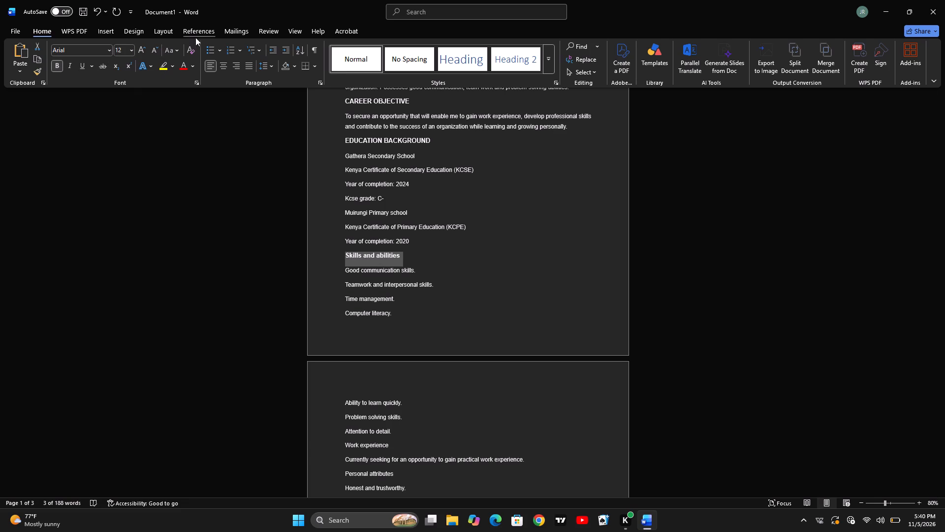
click(173, 50)
click(187, 92)
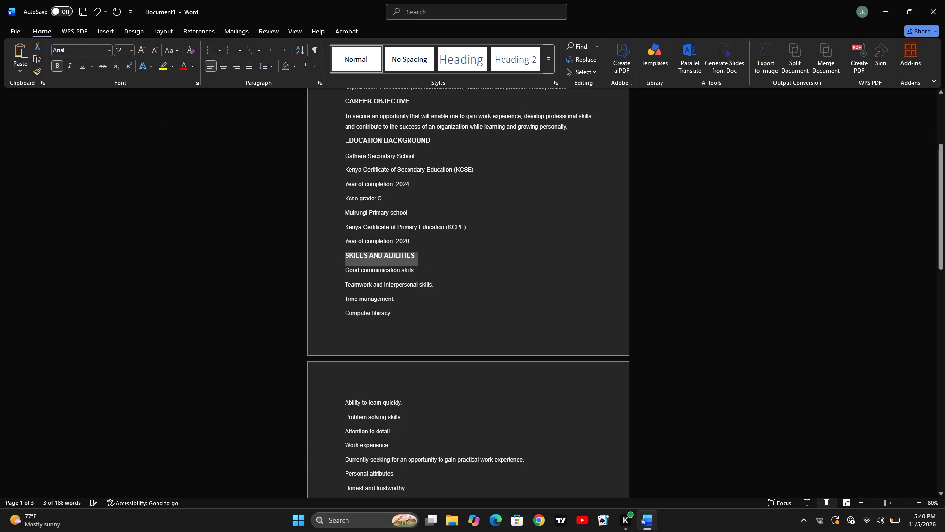
Set the "Work experience" heading to font size 12, make it bold and convert it to uppercase.
scroll(423, 187, down, 1)
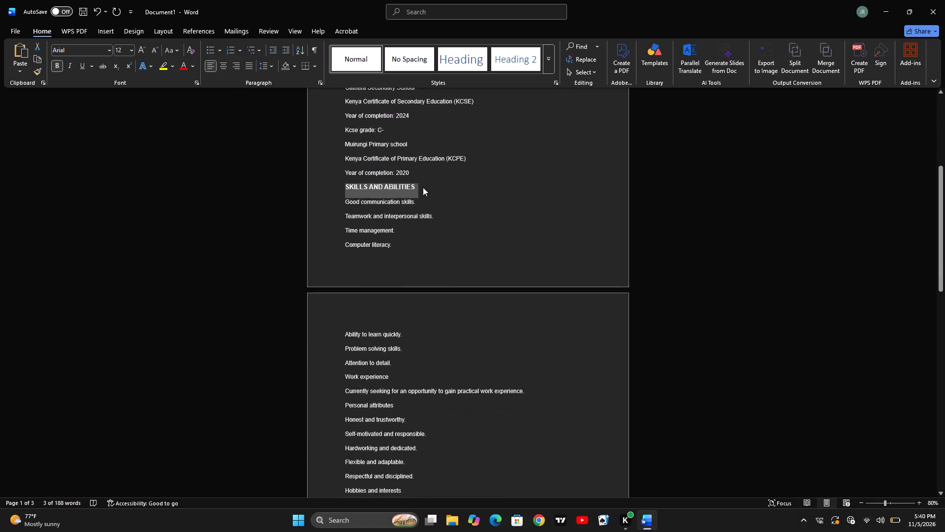
scroll(423, 187, down, 3)
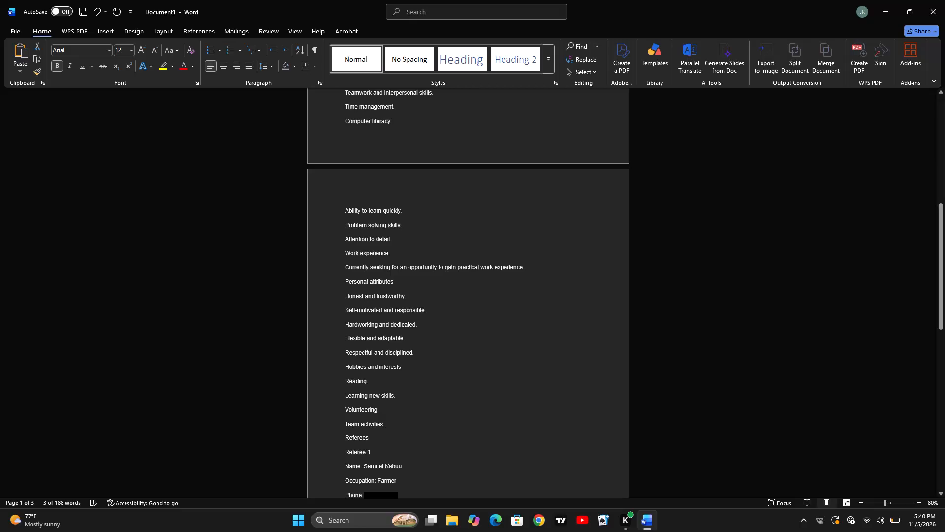
drag(391, 253, 349, 250)
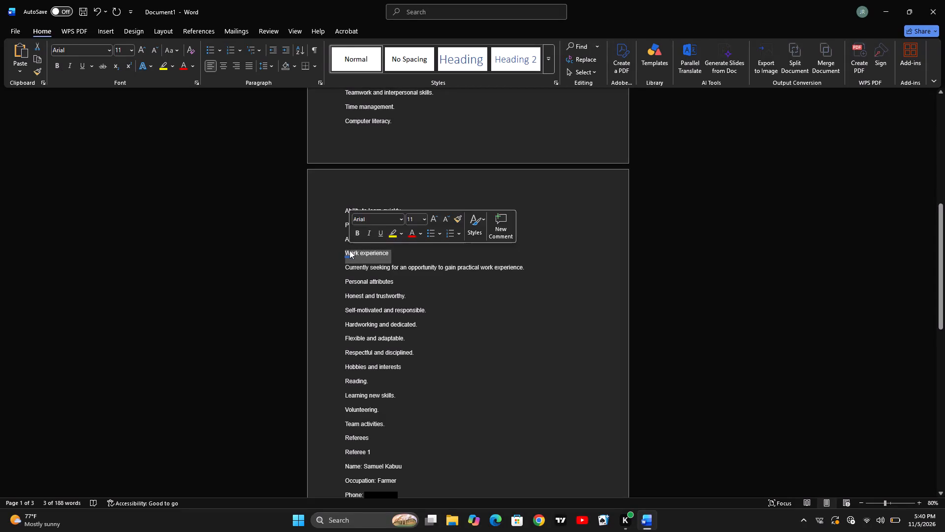
click(127, 45)
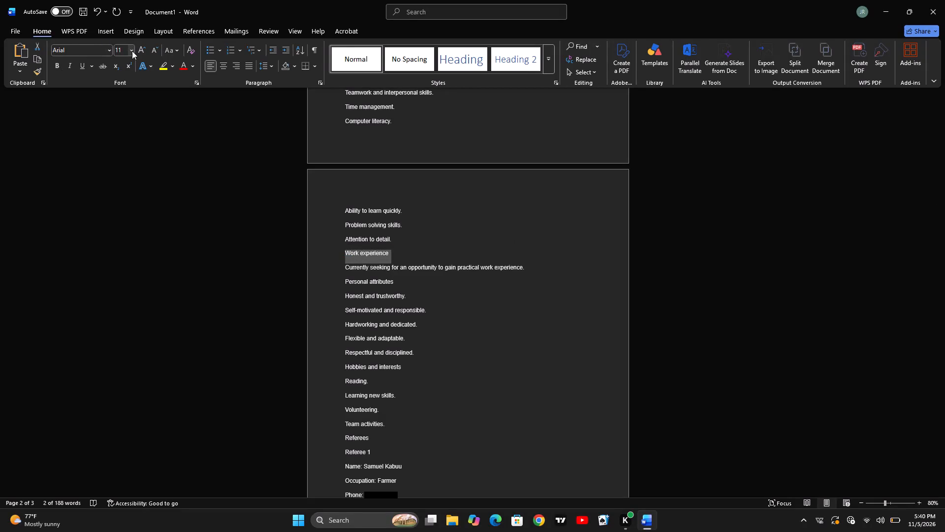
click(132, 51)
click(122, 107)
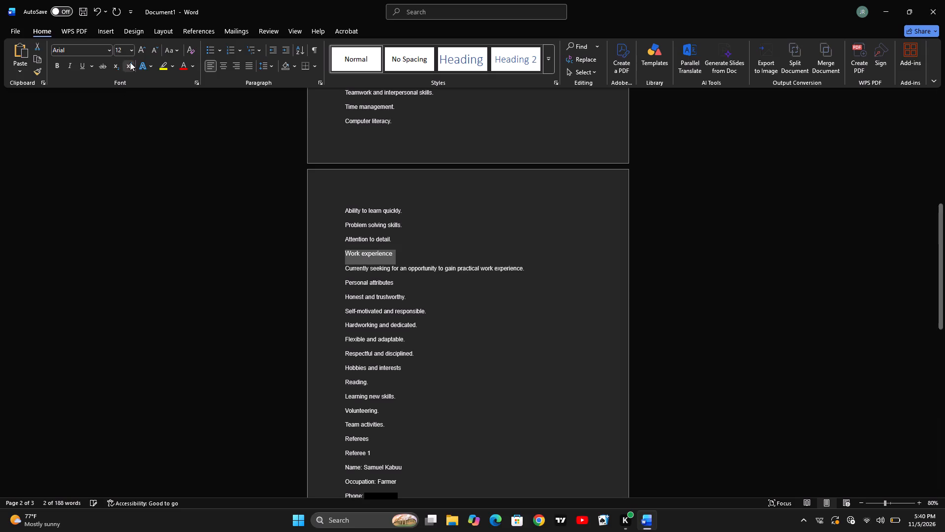
click(54, 62)
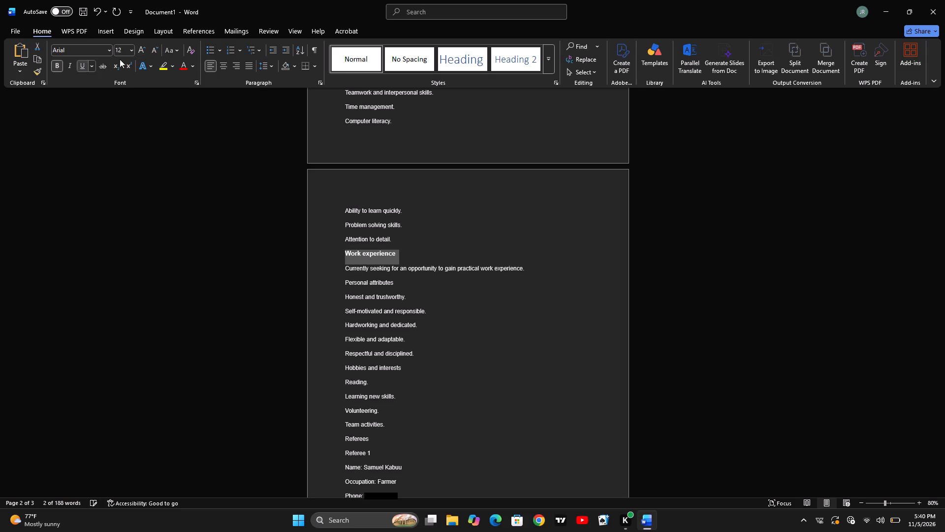
click(176, 53)
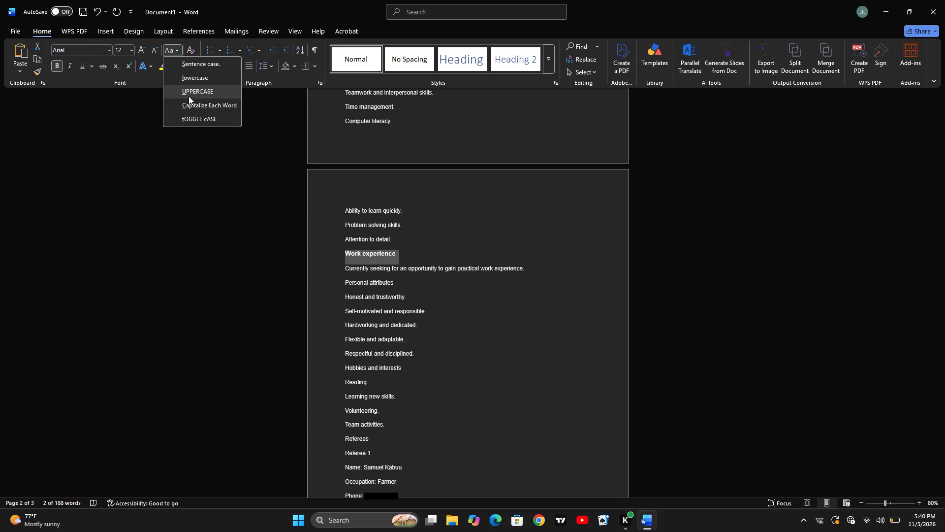
click(189, 96)
Make the "Personal attributes" heading bold at font size 12 and convert it to uppercase.
scroll(384, 224, down, 1)
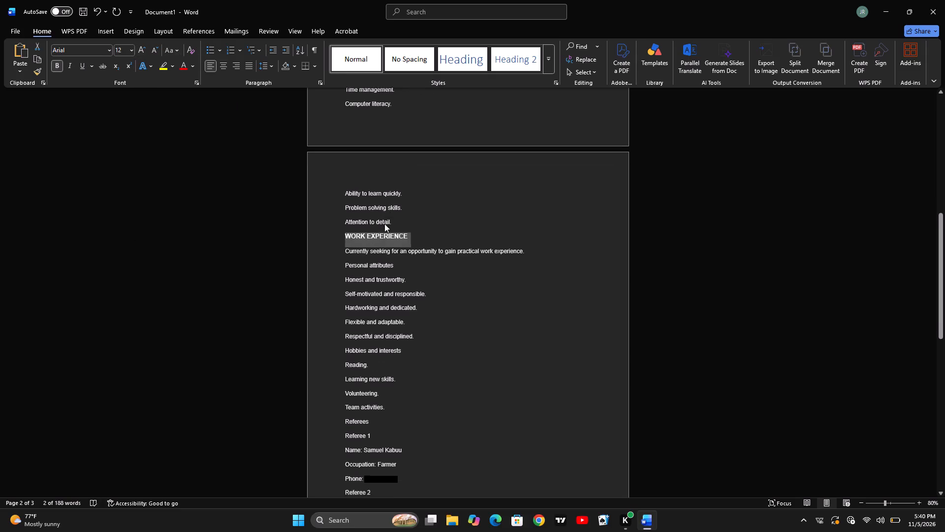
scroll(384, 224, down, 1)
scroll(397, 169, up, 1)
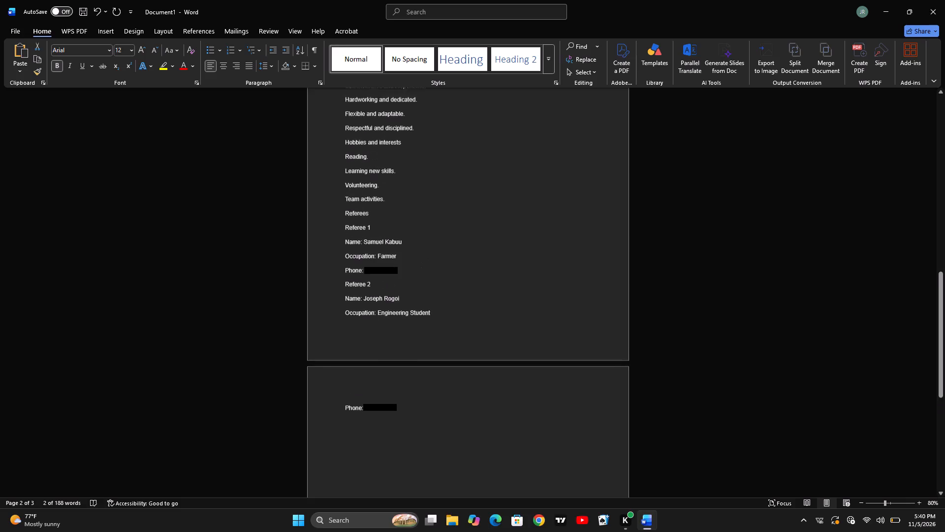
scroll(397, 169, up, 2)
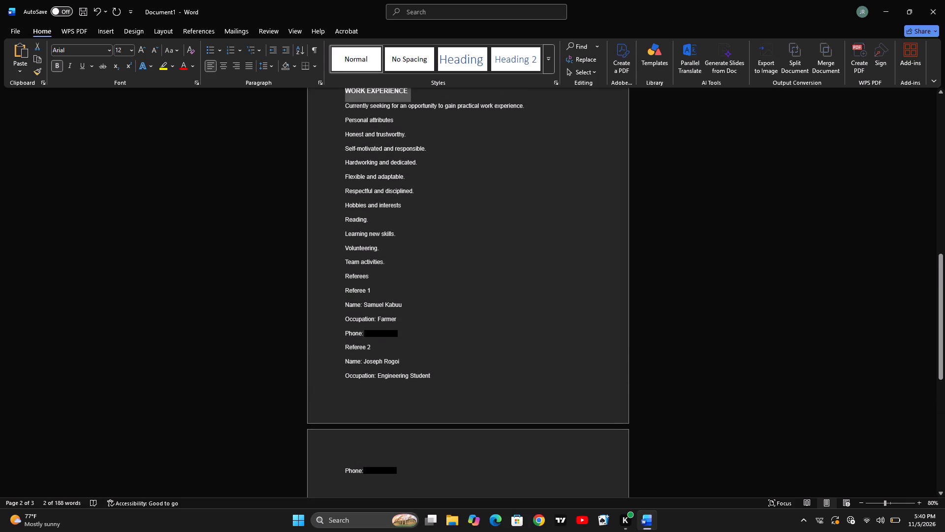
drag(396, 122, 361, 116)
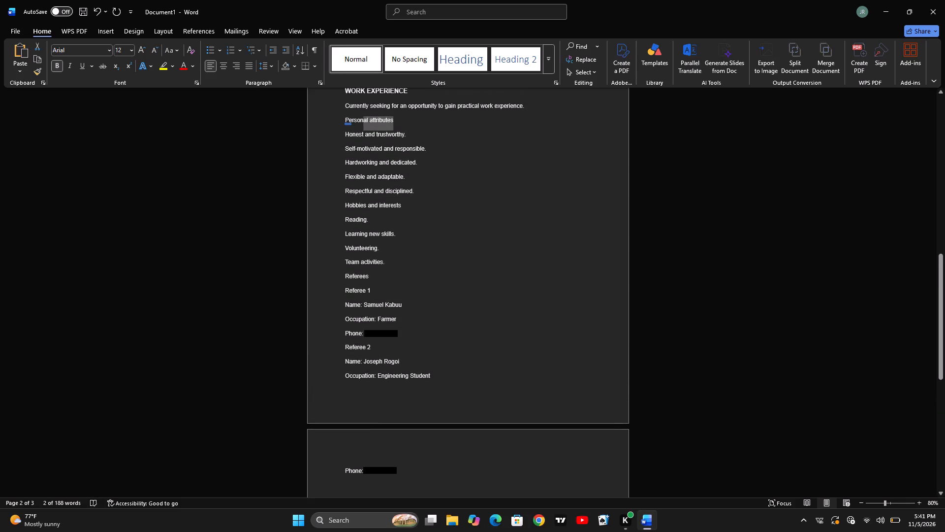
drag(361, 116, 351, 117)
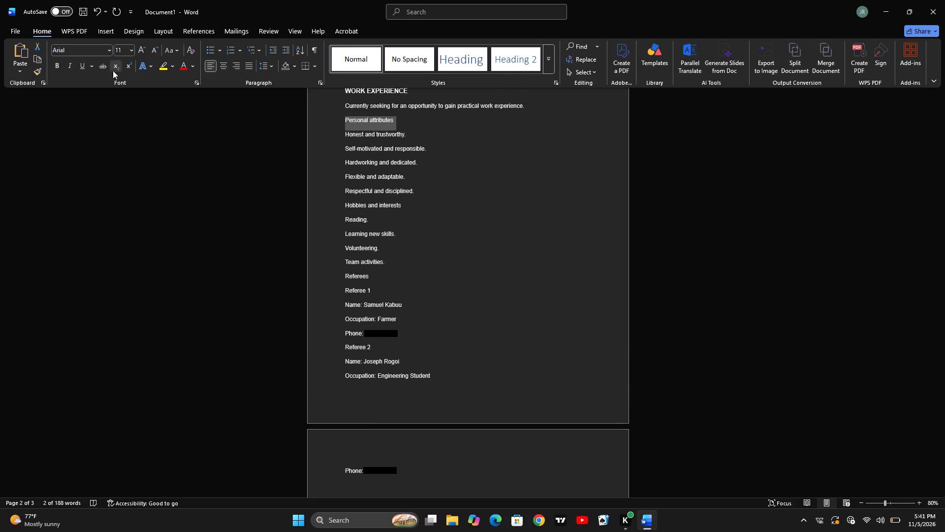
click(57, 68)
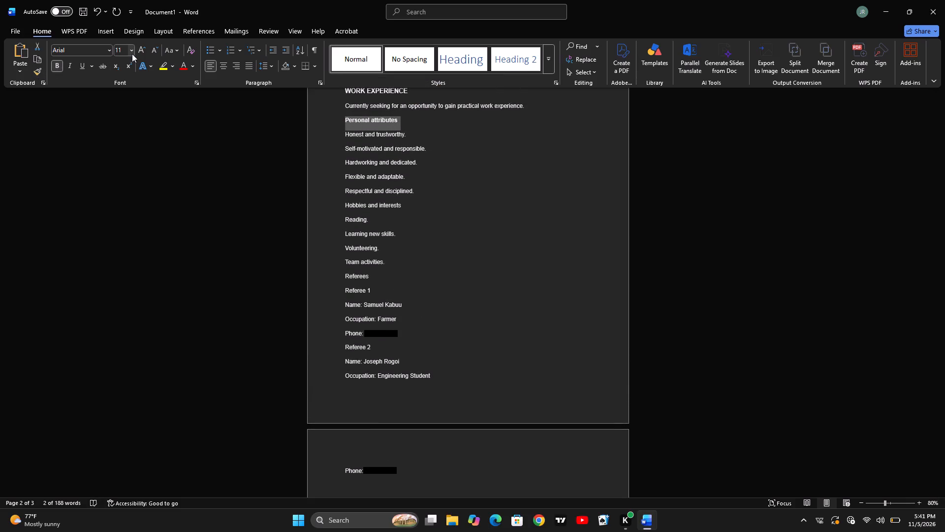
click(132, 54)
click(126, 106)
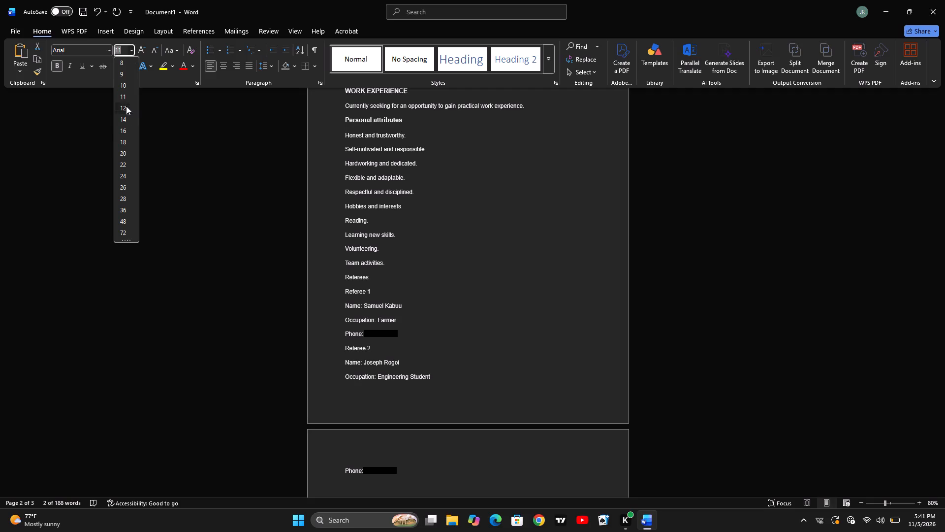
click(178, 45)
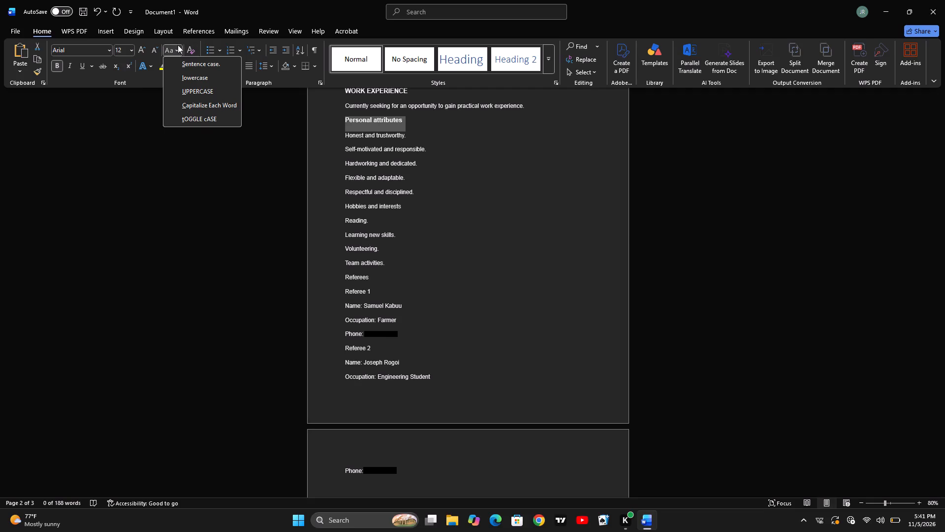
click(196, 85)
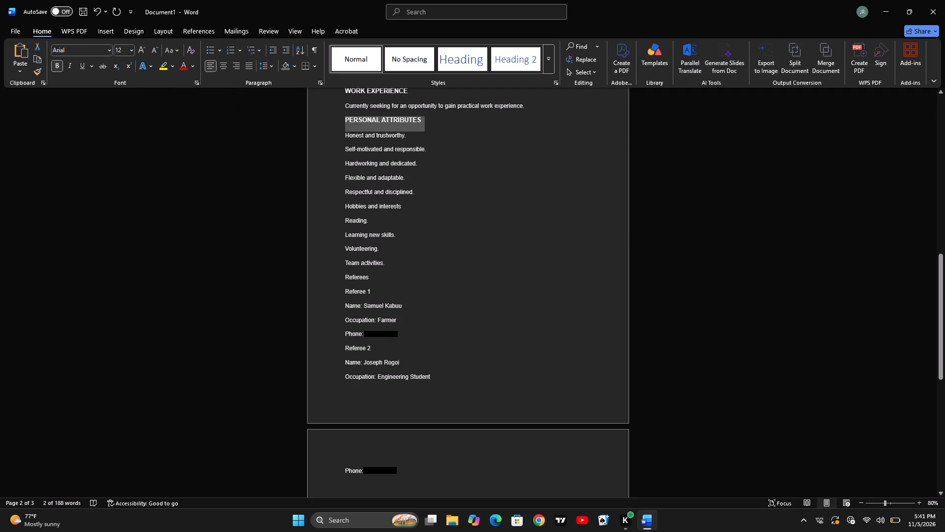
Make the "Hobbies and interests" heading bold, convert it to uppercase and set its font size to 12.
drag(403, 206, 343, 203)
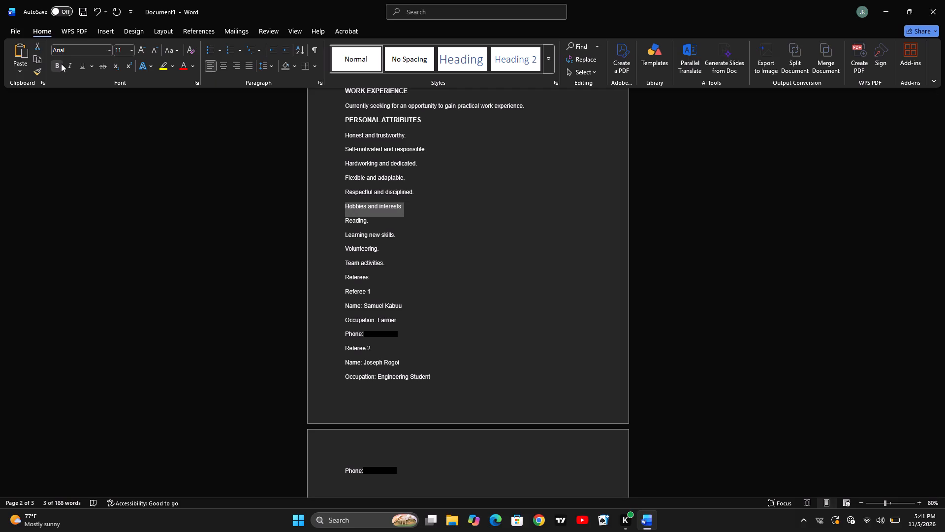
click(62, 64)
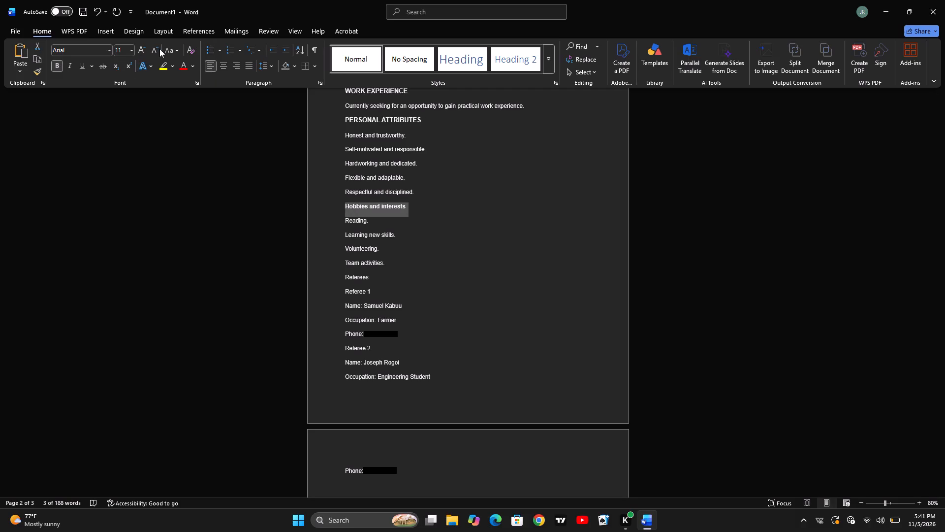
click(176, 49)
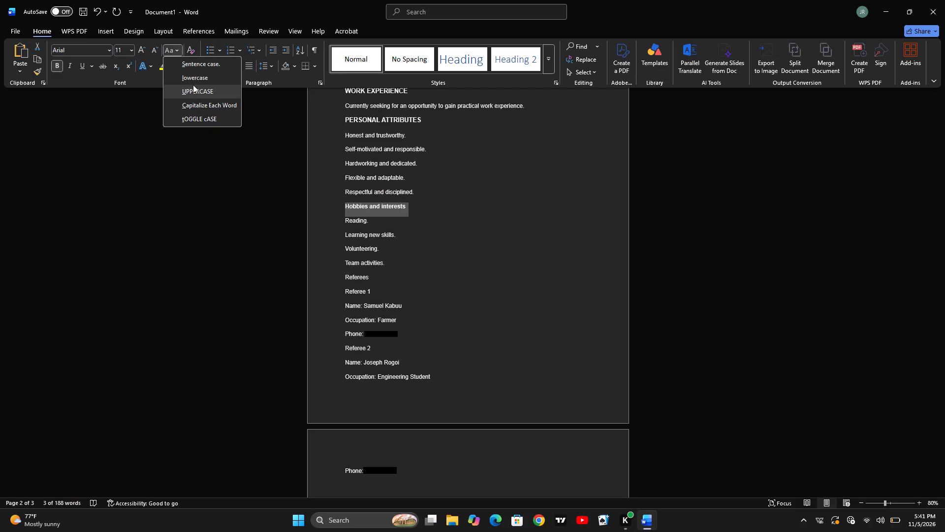
click(193, 85)
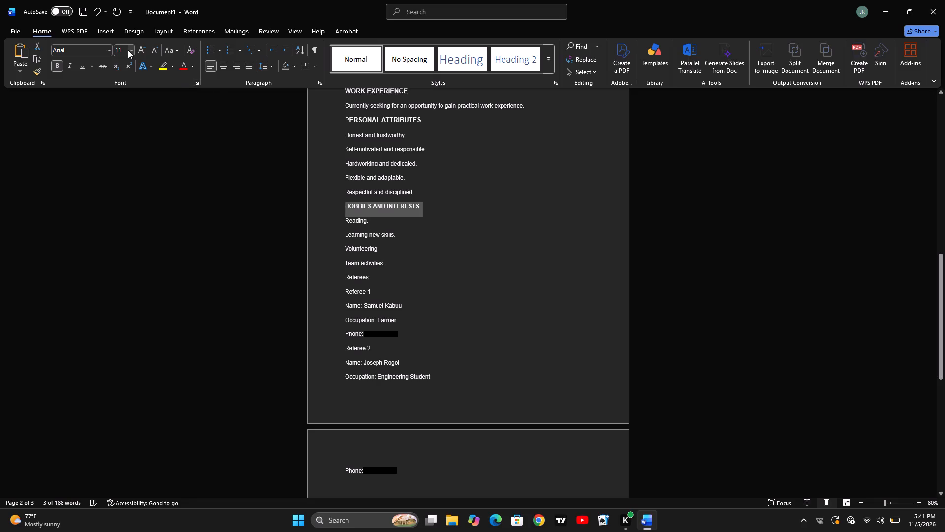
click(128, 50)
click(126, 106)
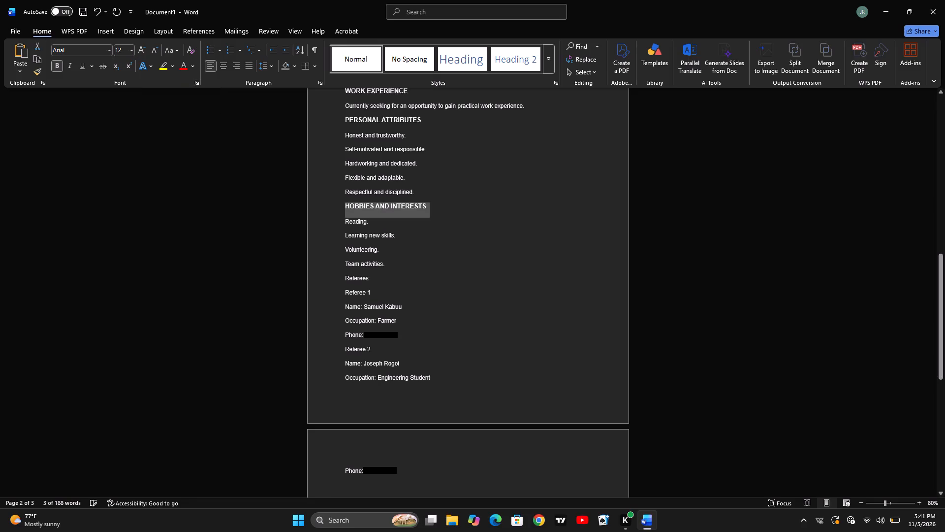
Make the "Referees" heading bold at font size 12 and convert it to uppercase.
scroll(405, 243, down, 1)
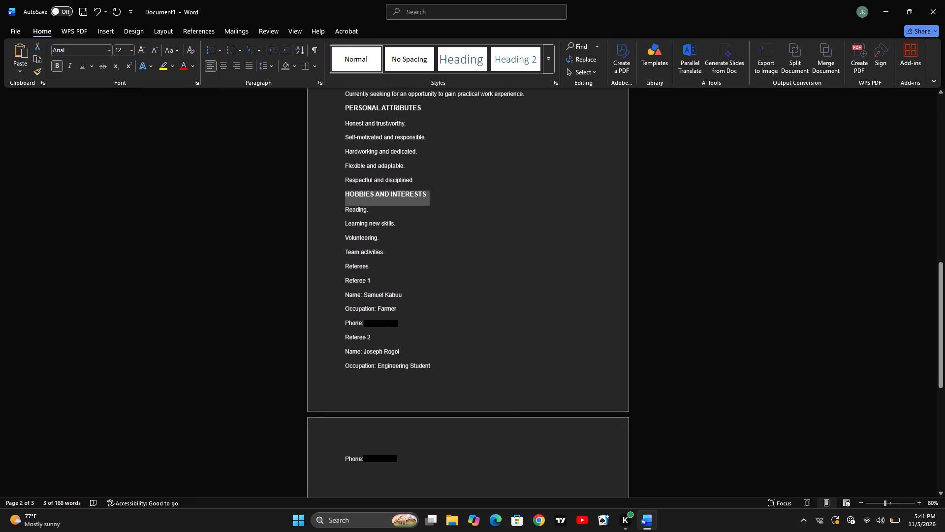
scroll(405, 243, down, 1)
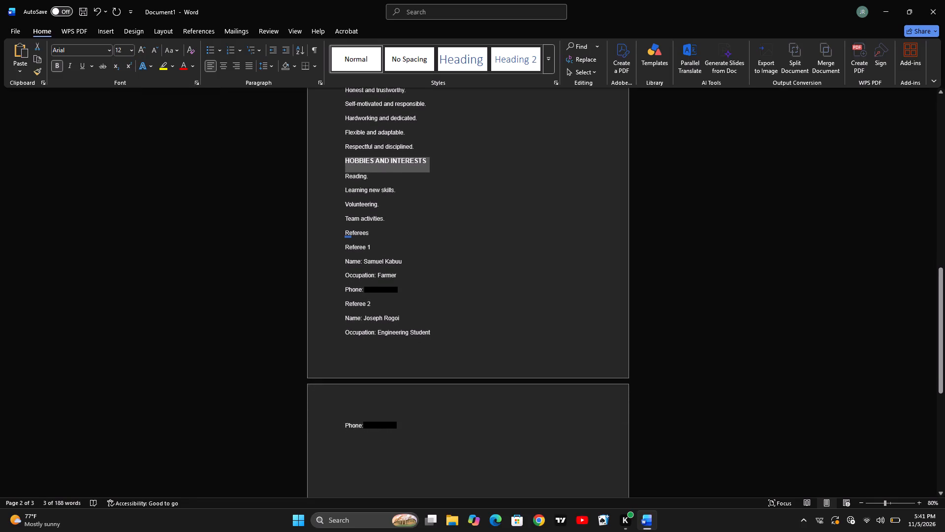
drag(371, 235, 340, 233)
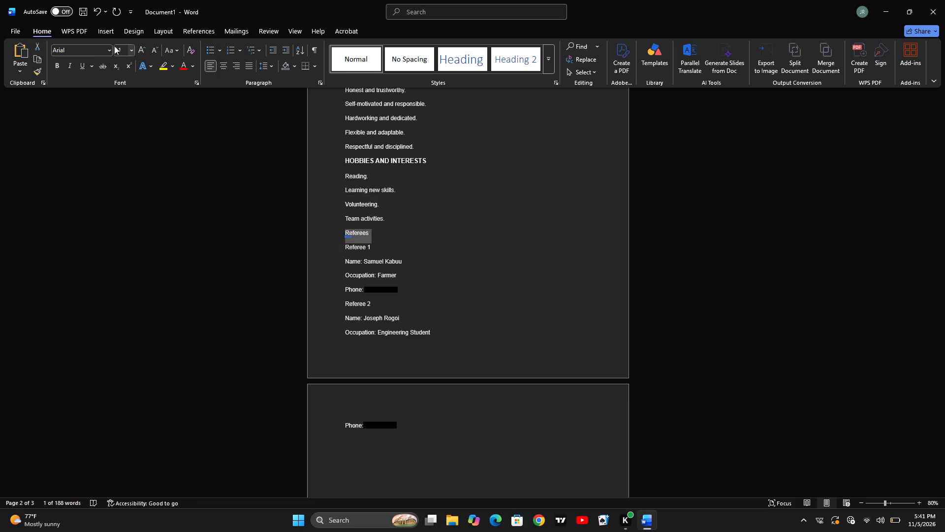
click(61, 62)
click(127, 53)
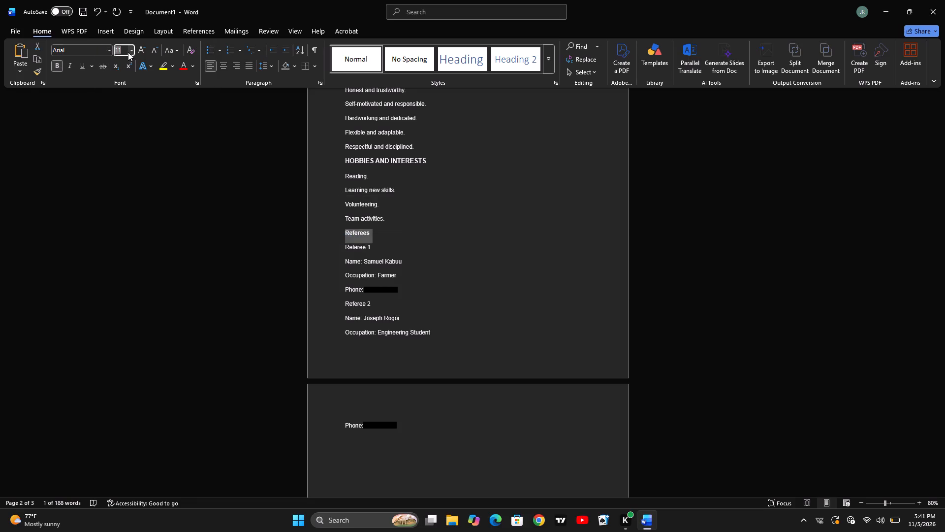
click(130, 51)
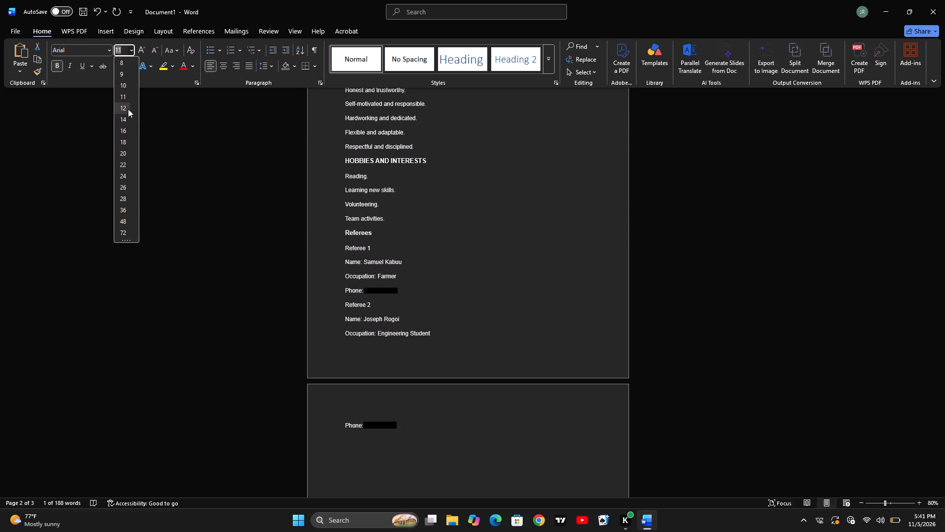
click(128, 109)
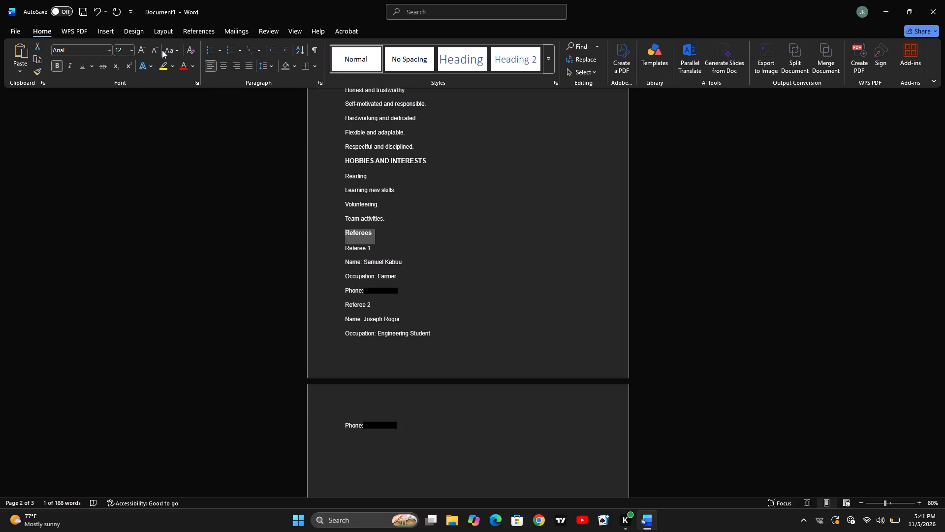
click(176, 51)
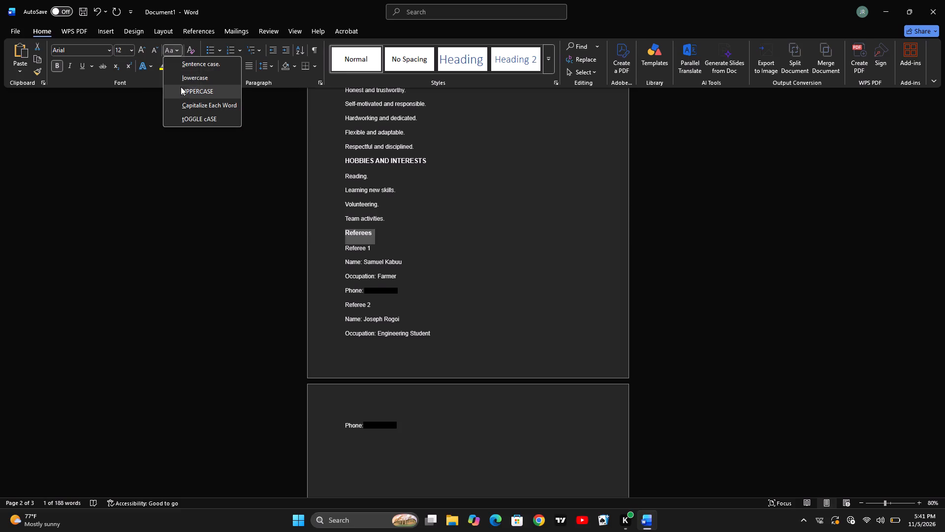
click(189, 88)
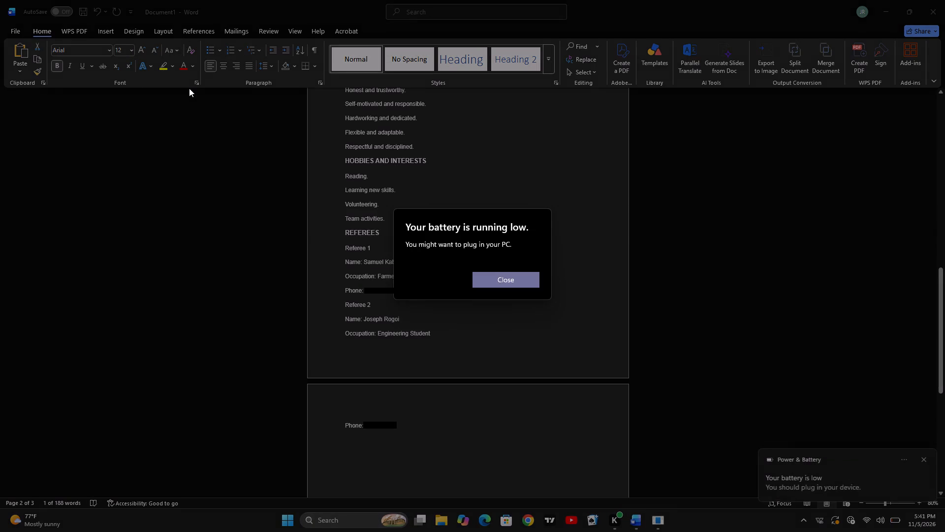
click(505, 281)
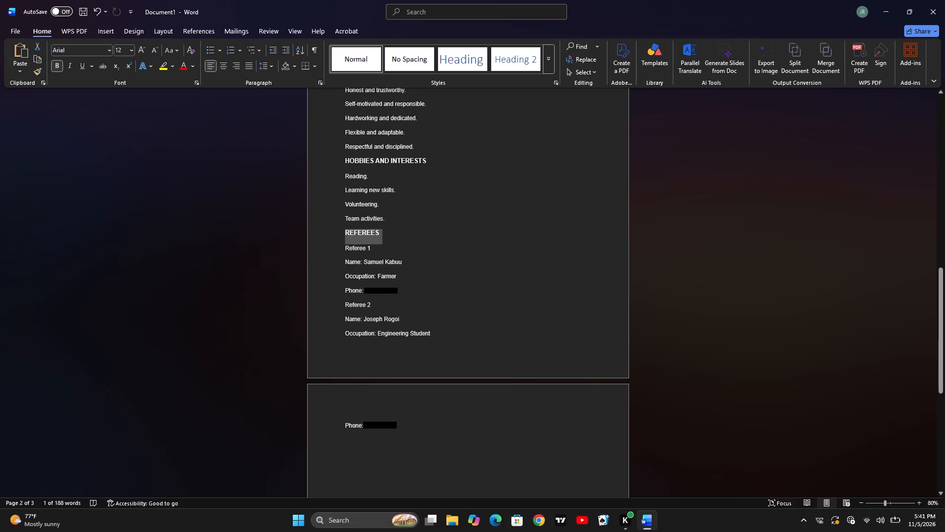
Set the applicant's name line below the document title to font size 18 and make it bold.
scroll(436, 250, up, 6)
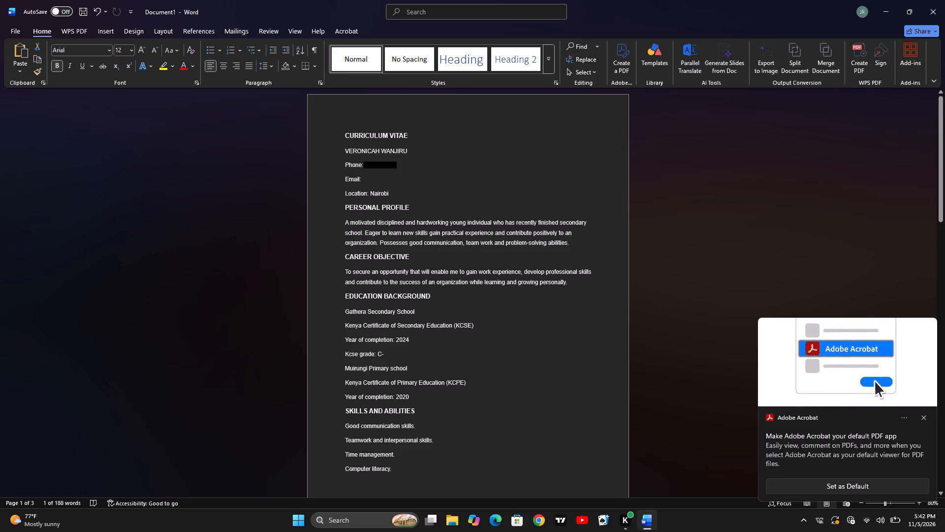
drag(344, 149, 407, 150)
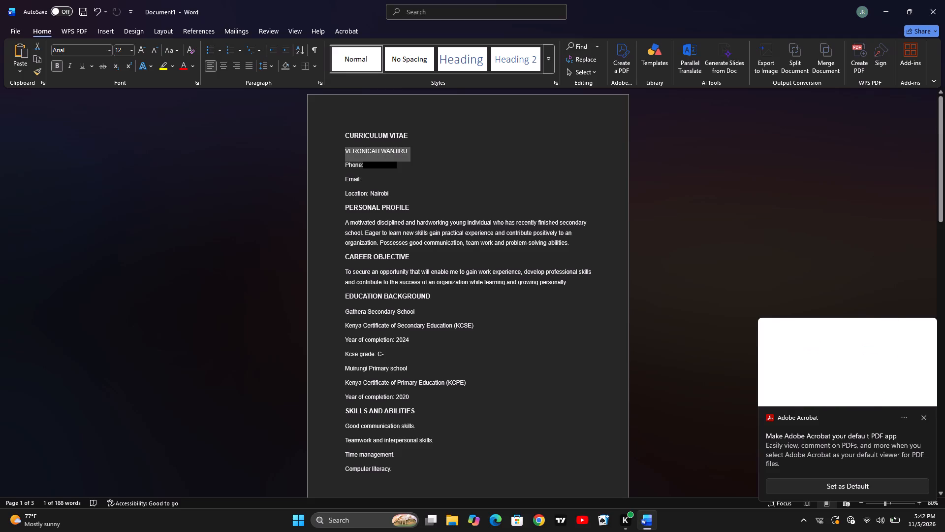
drag(407, 150, 408, 150)
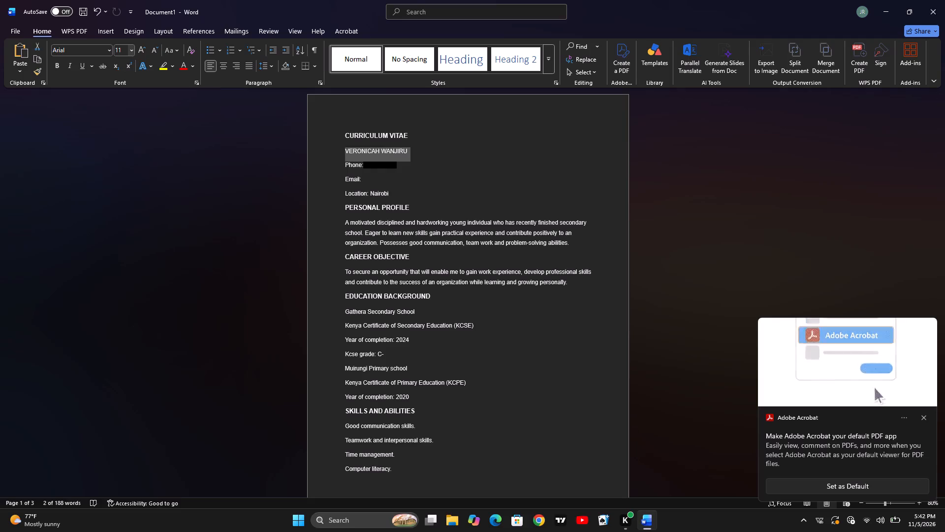
click(132, 50)
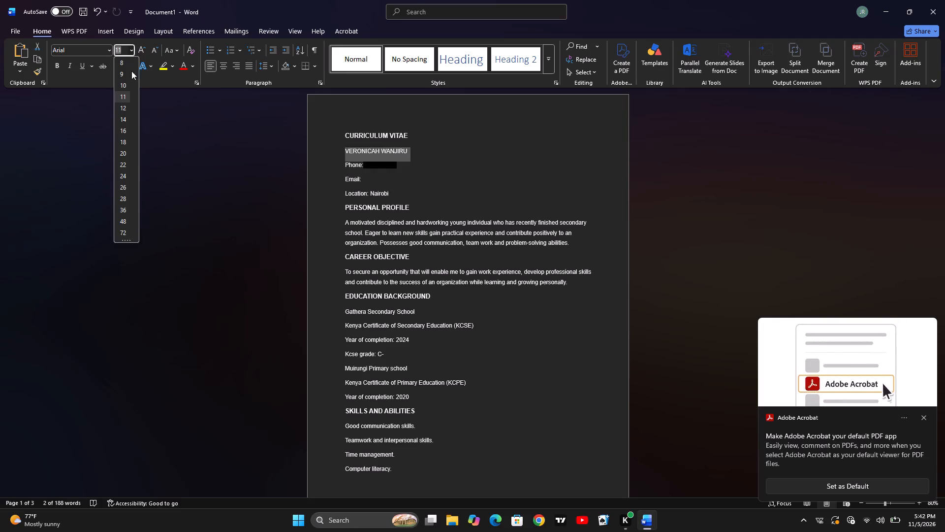
click(126, 138)
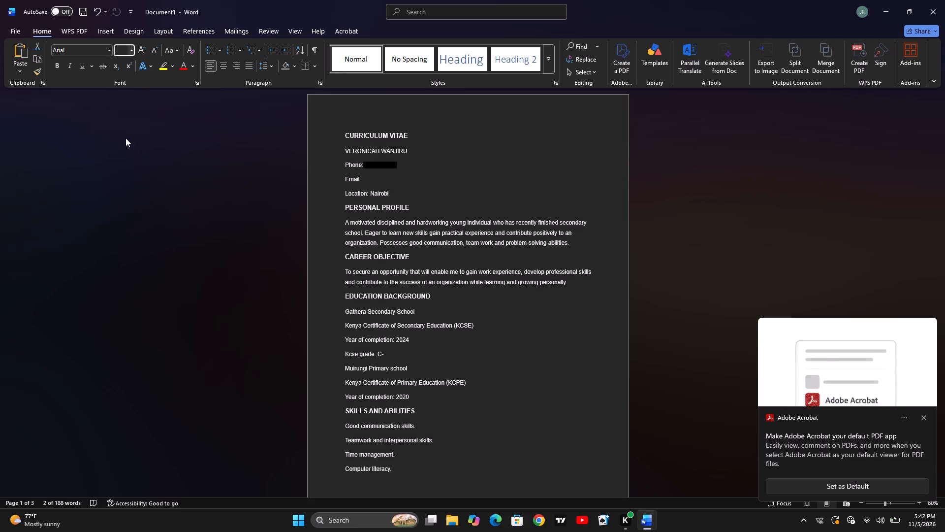
click(60, 66)
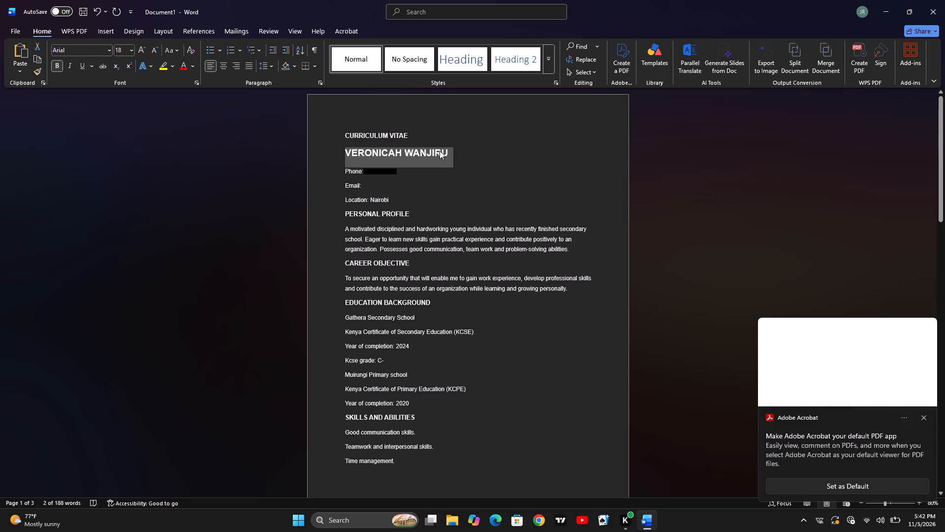
click(473, 154)
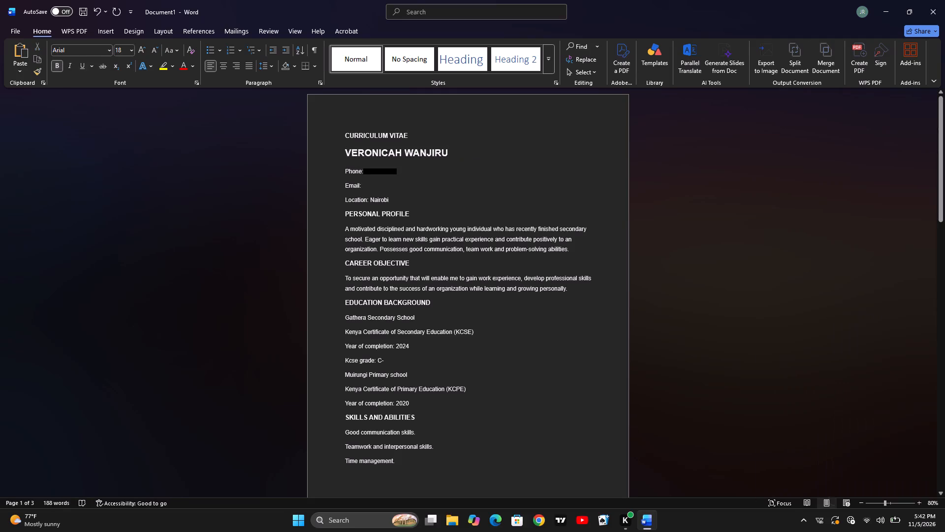
Increase the "CURRICULUM VITAE" title to font size 20.
click(348, 136)
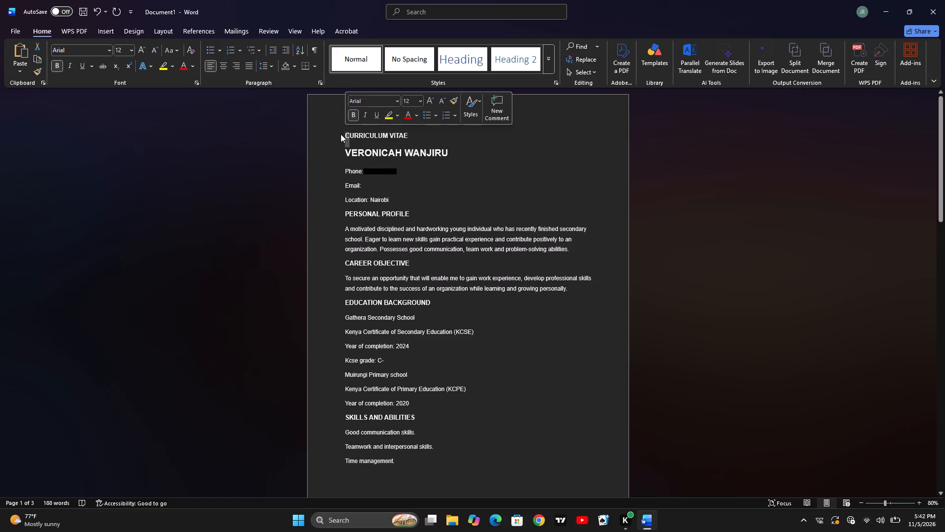
click(341, 133)
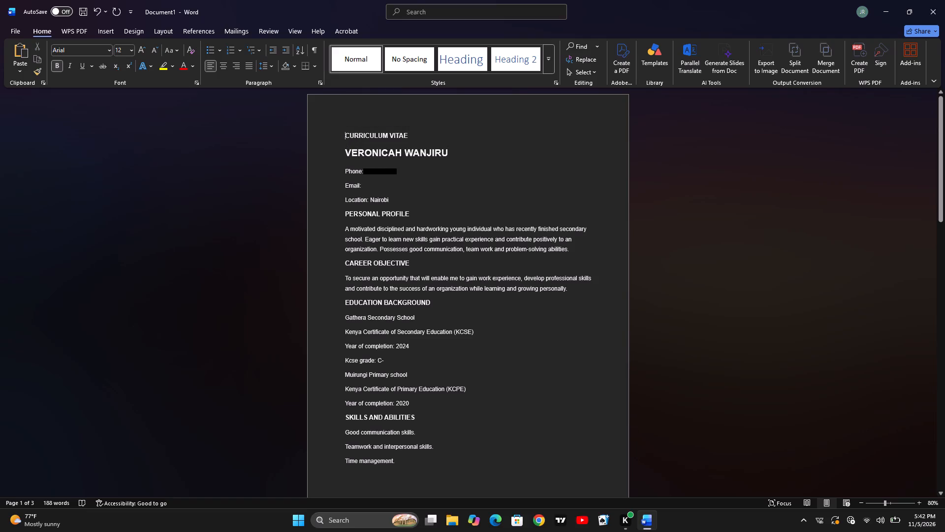
right_drag(342, 133, 409, 133)
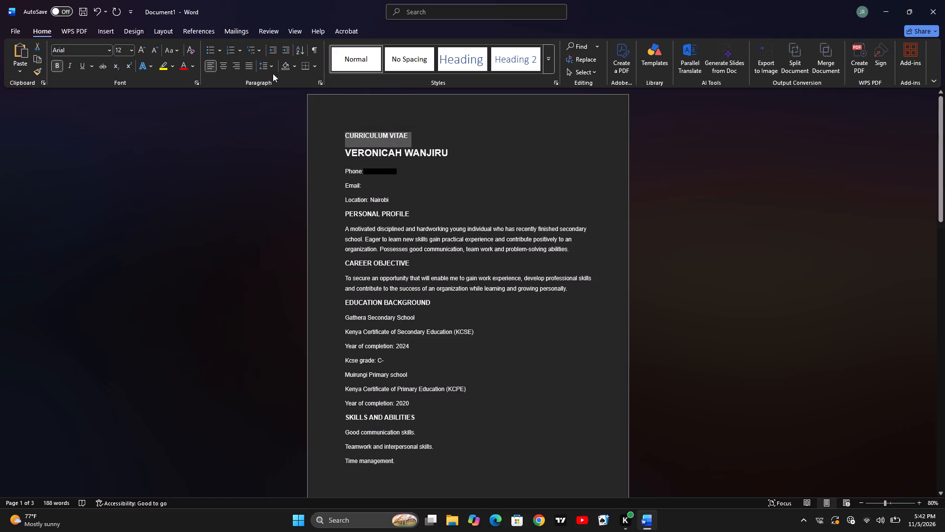
click(131, 50)
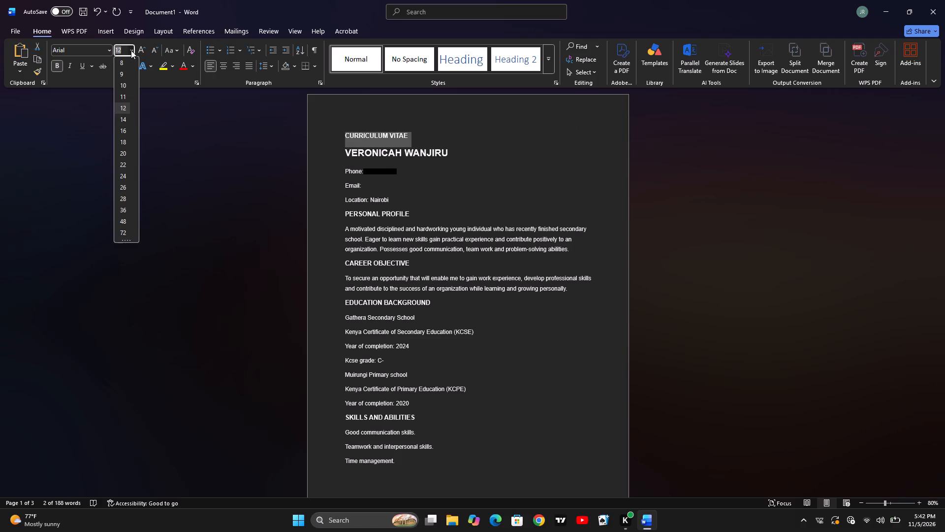
click(127, 148)
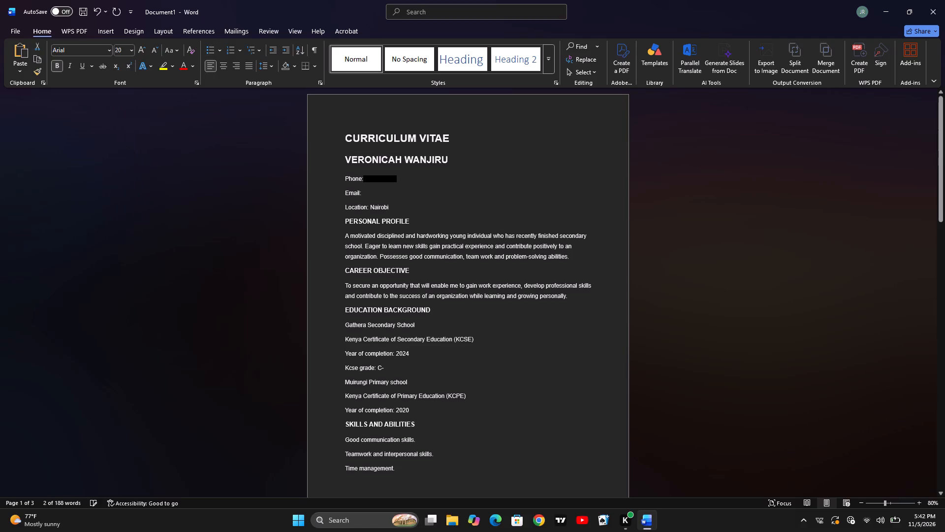
click(430, 183)
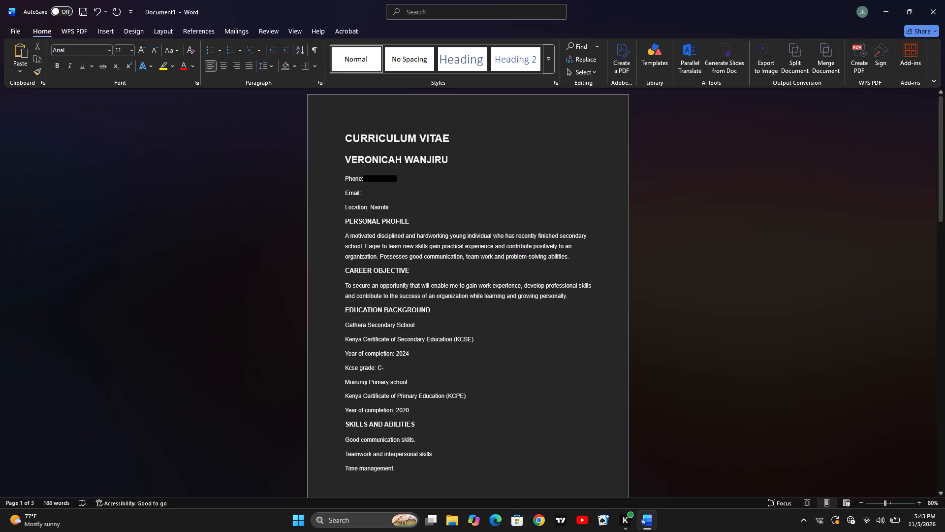
Format the seven items under "SKILLS AND ABILITIES", from good communication skills to attention to detail, as a round-bullet list.
scroll(517, 331, down, 2)
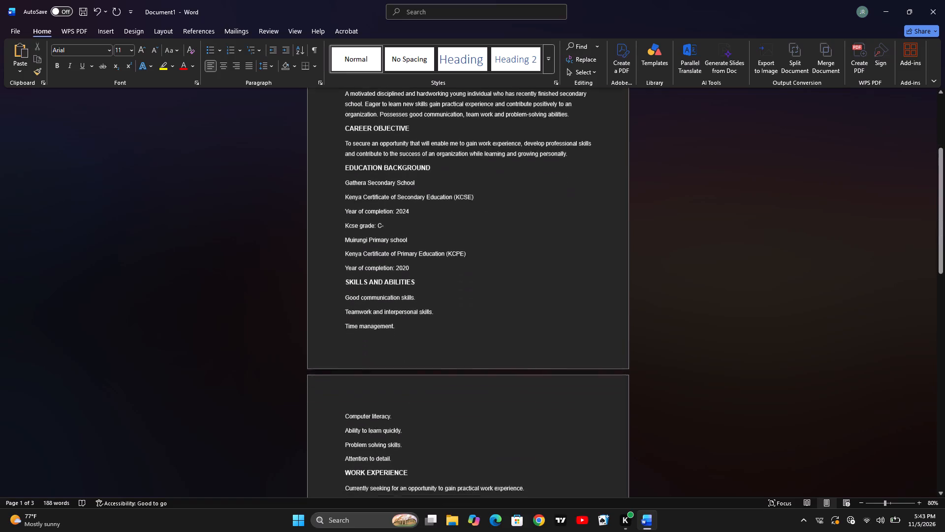
scroll(517, 331, down, 1)
scroll(517, 331, up, 2)
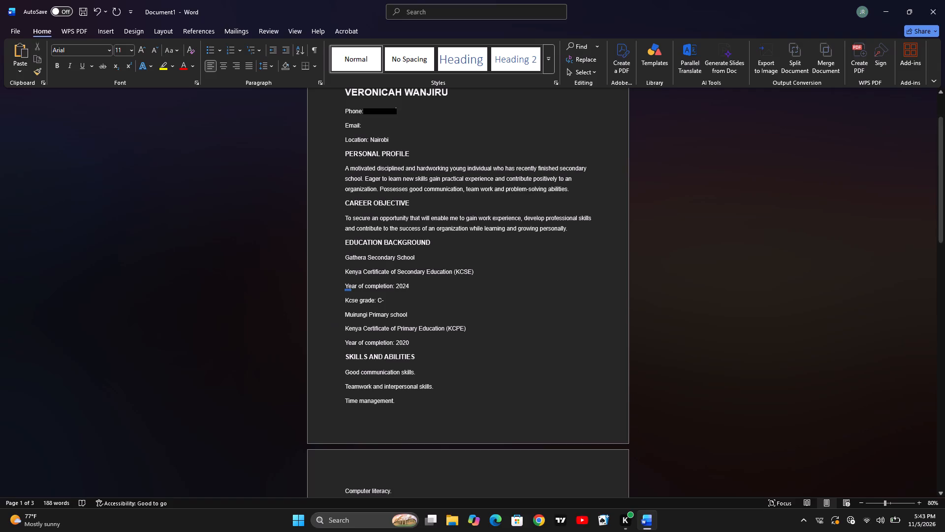
click(344, 373)
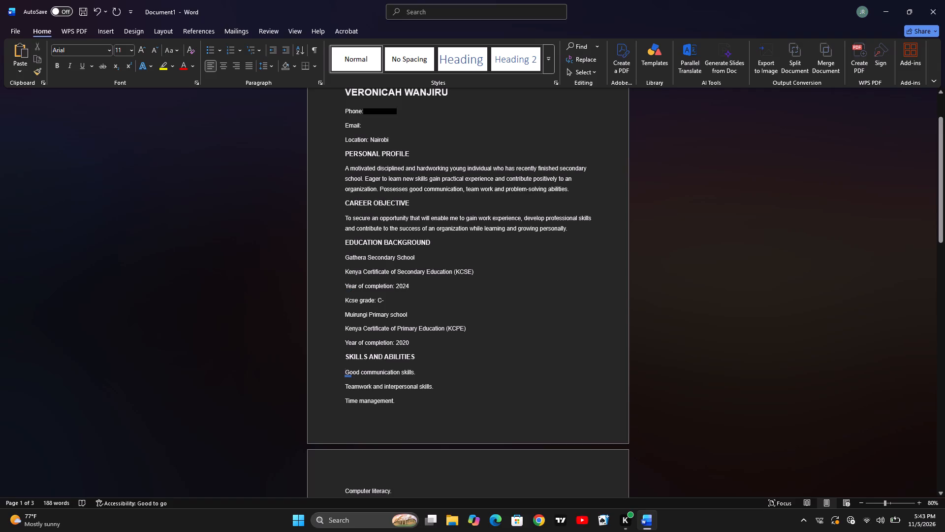
key(shift+Right)
key(shift+Right)
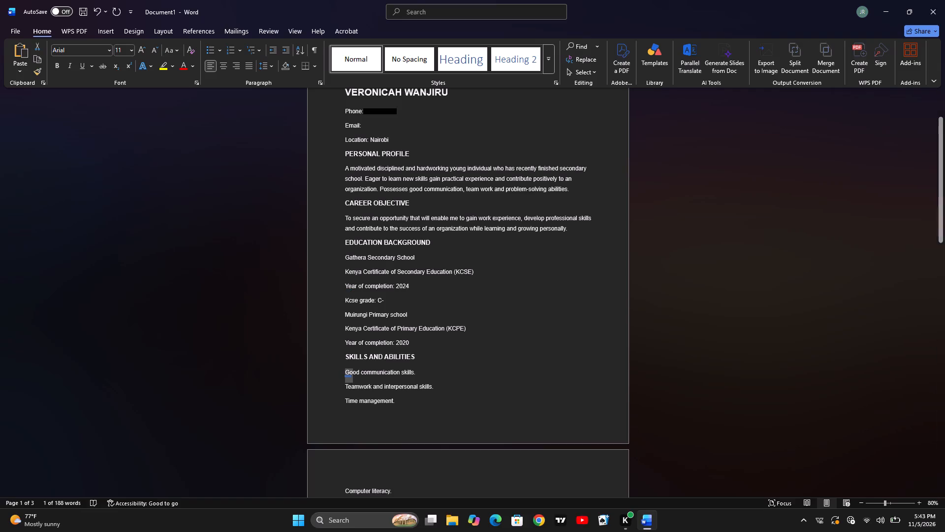
key(shift+End)
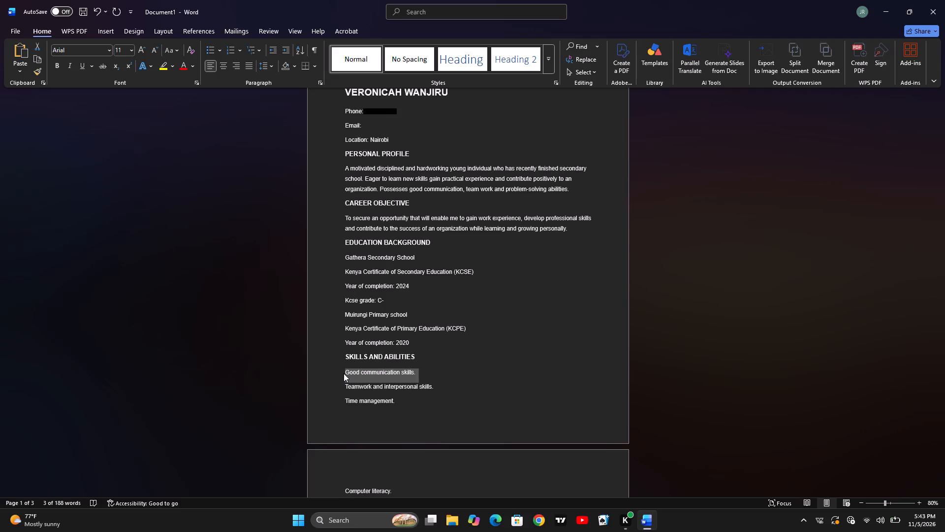
key(shift+Down)
key(shift+Down)
key(shift+Down)
key(shift+Down)
key(shift+Down)
key(shift+Down)
key(shift+Down)
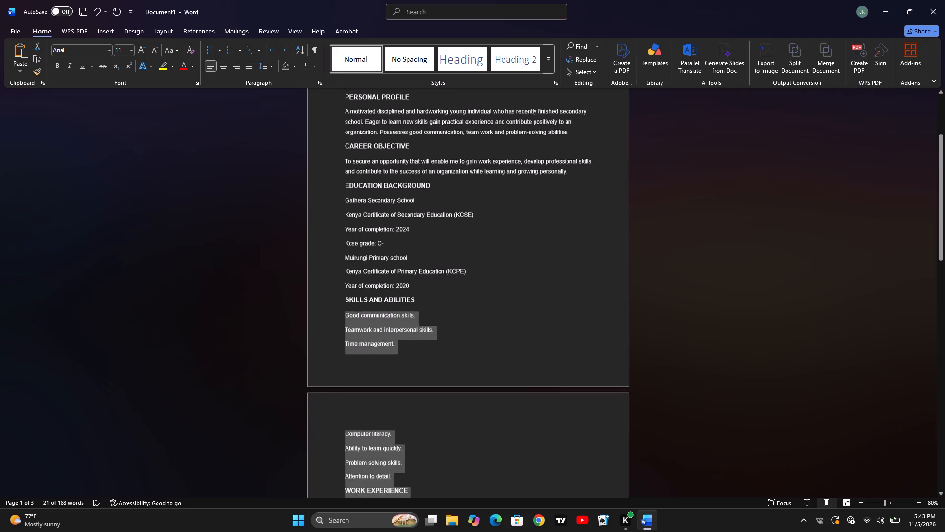
key(shift+Down)
key(shift+Down)
key(shift+Up)
key(shift+Up)
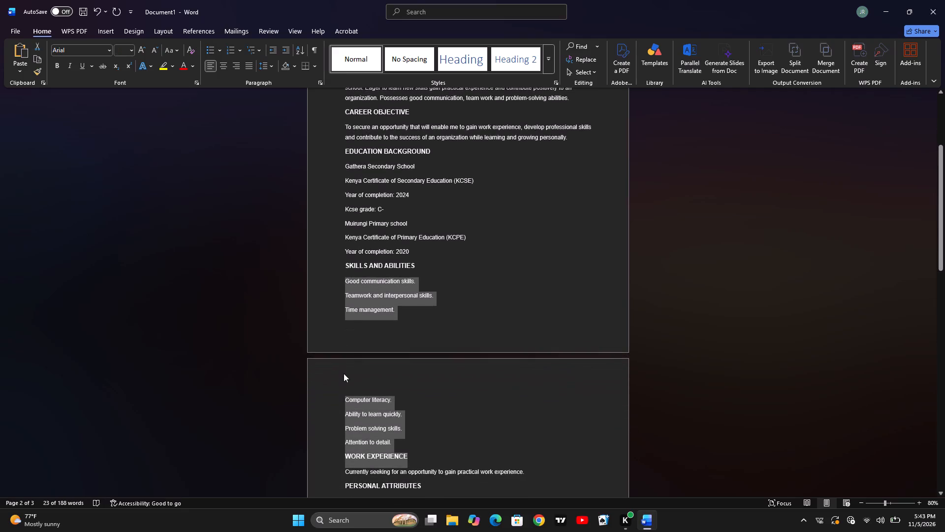
key(shift+Up)
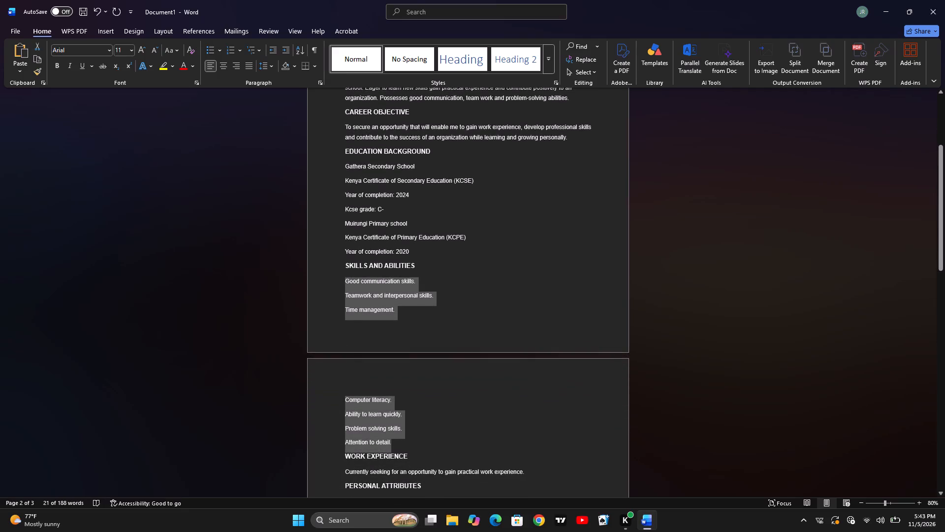
click(212, 50)
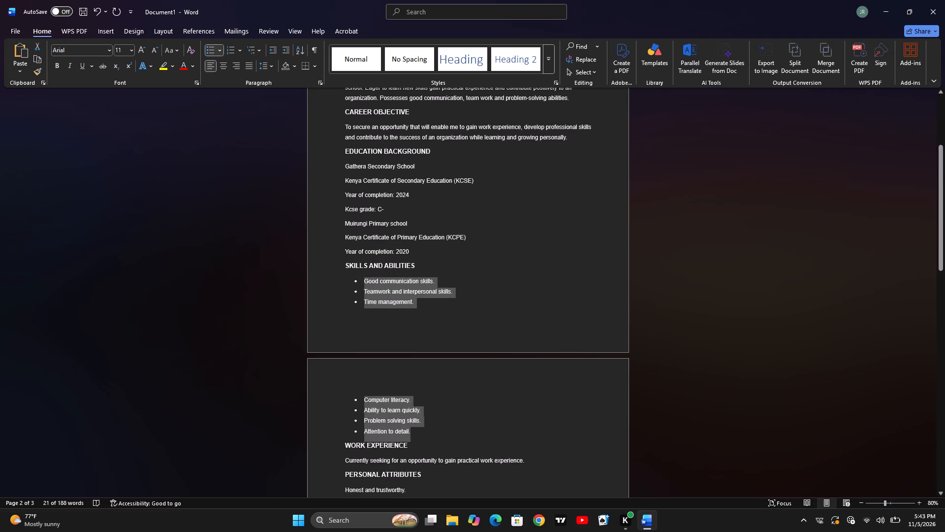
Format the five items under "PERSONAL ATTRIBUTES", from honest and trustworthy to respectful and disciplined, as a round-bullet list.
scroll(409, 340, down, 2)
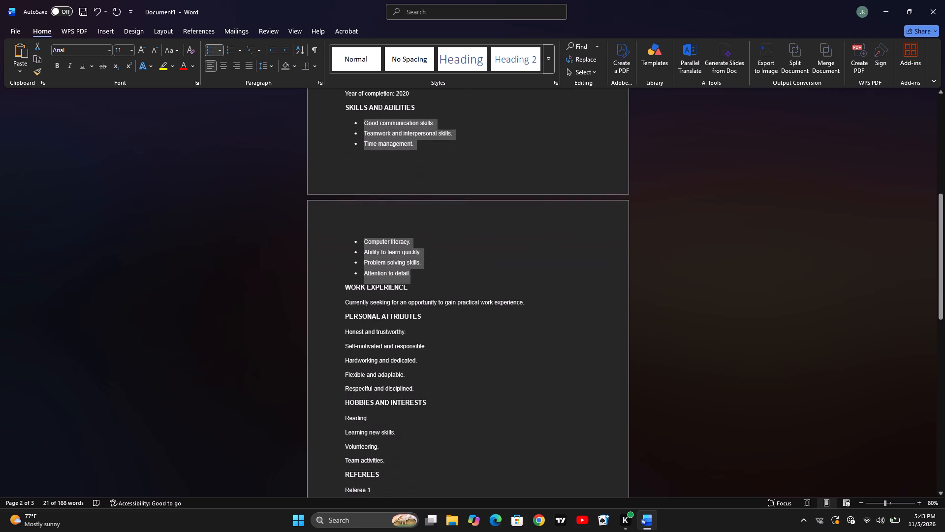
click(345, 329)
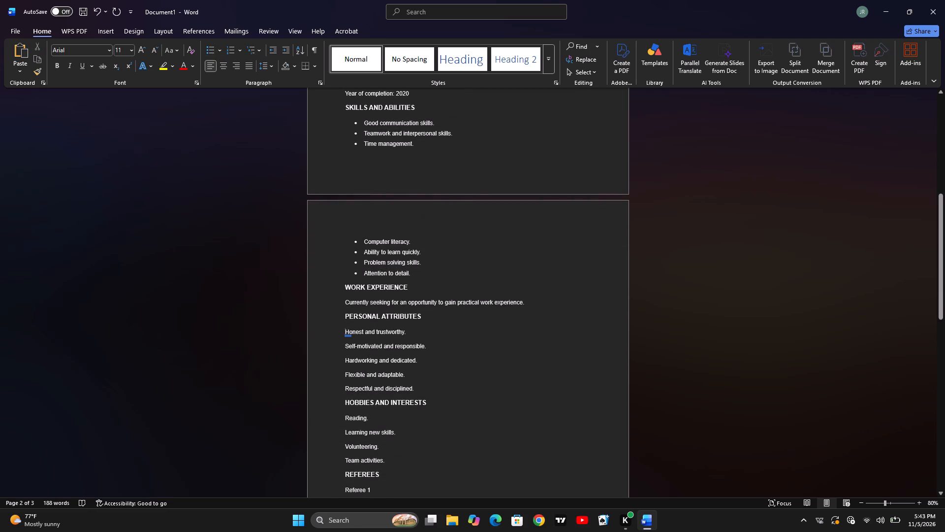
key(shift+Right)
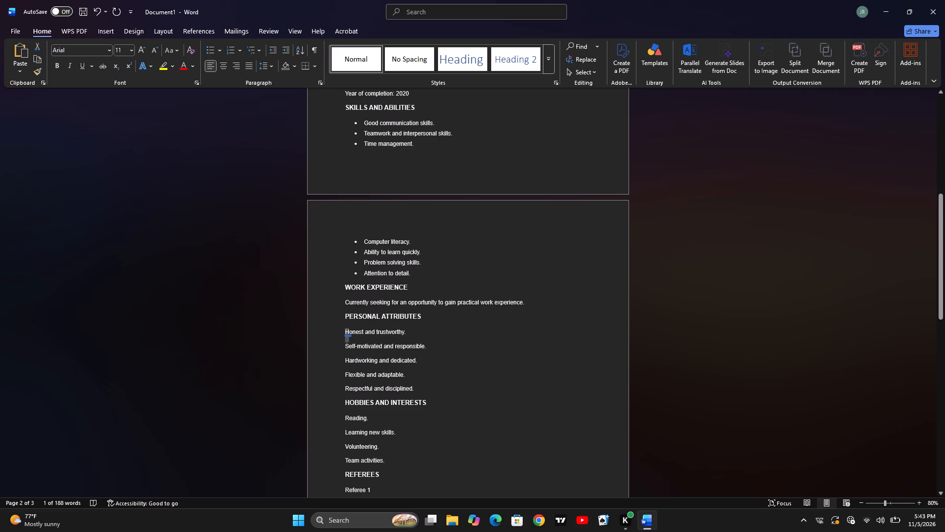
key(shift+End)
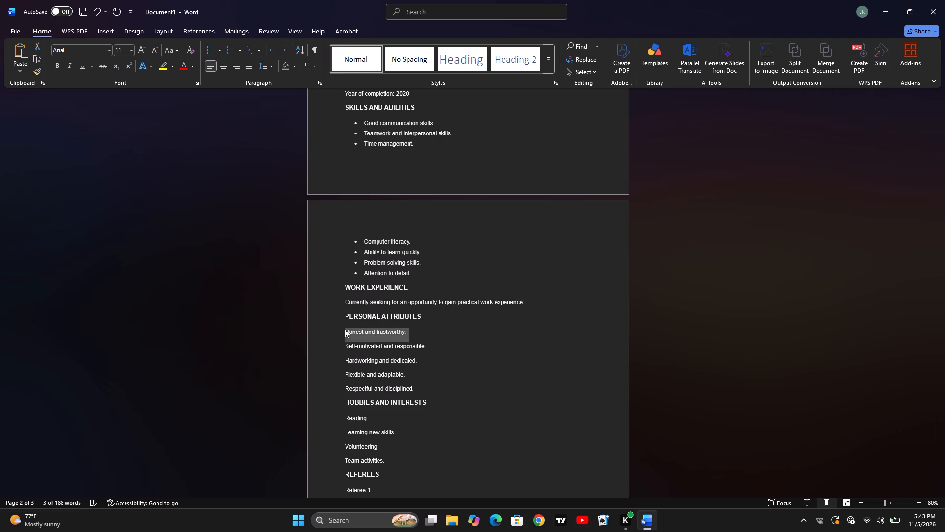
key(shift+Down)
key(shift+Down)
key(shift+Down)
key(shift+Down)
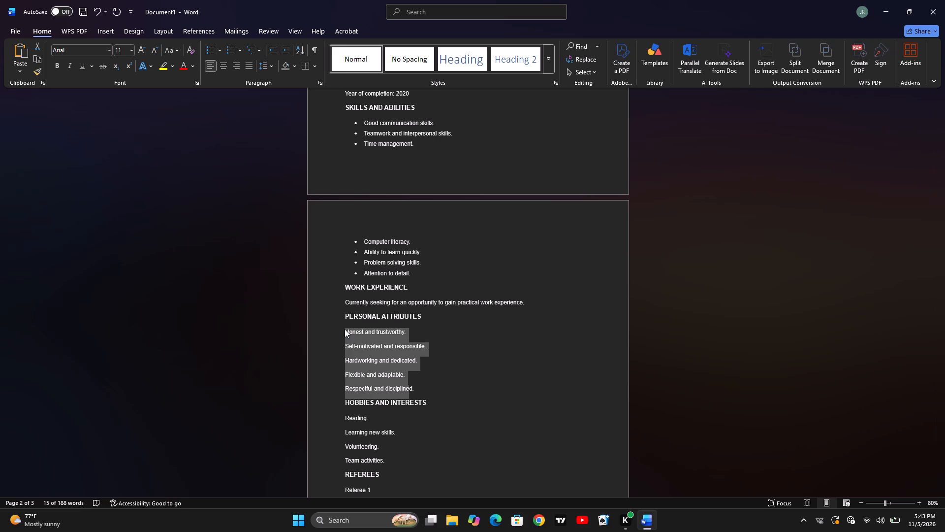
click(210, 51)
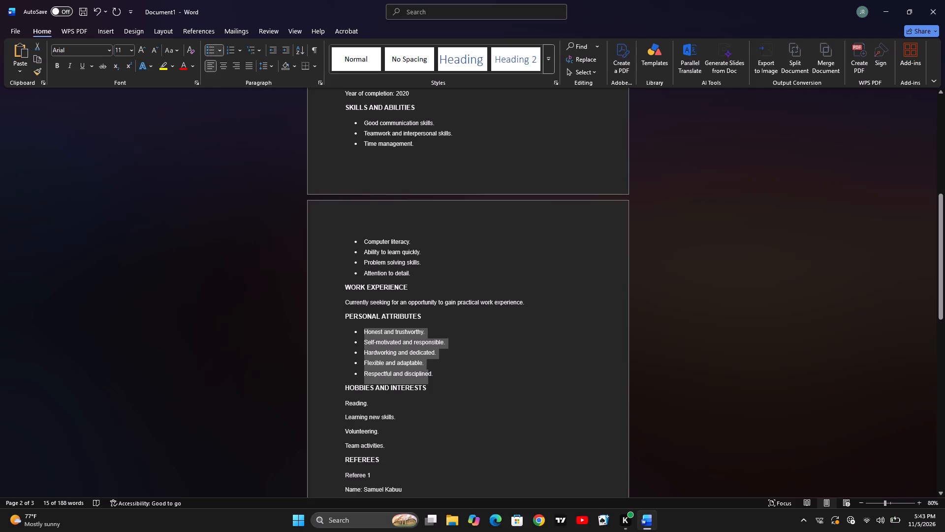
right_click(478, 374)
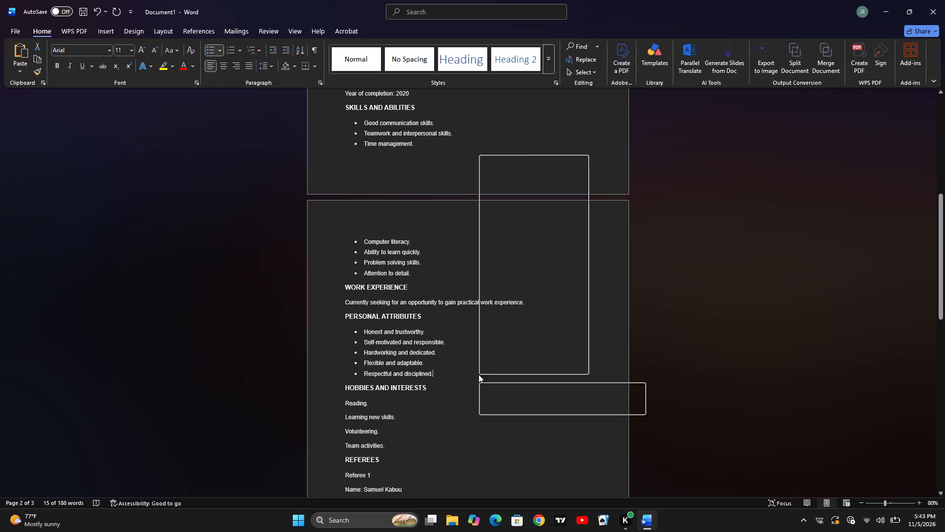
click(433, 409)
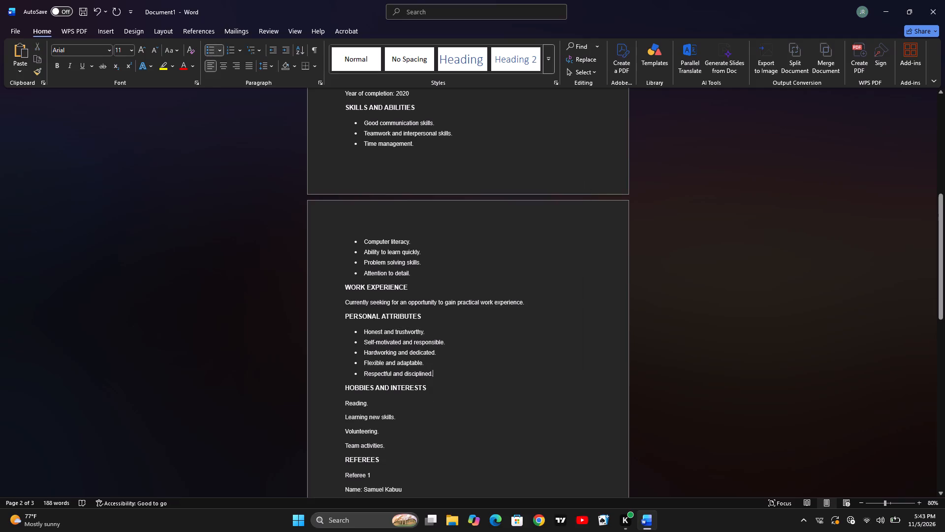
Format the four items under "HOBBIES AND INTERESTS", from reading to team activities, as a round-bullet list.
scroll(396, 395, down, 1)
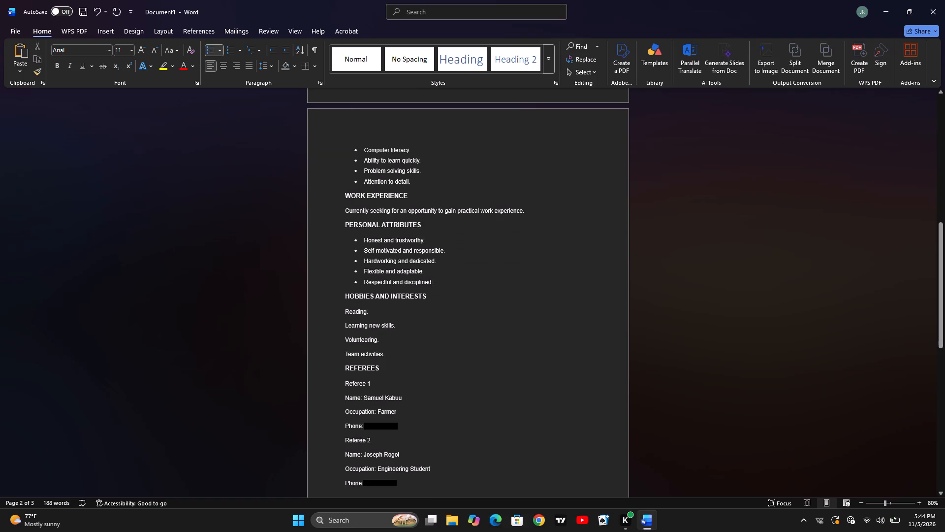
click(344, 311)
key(shift+End)
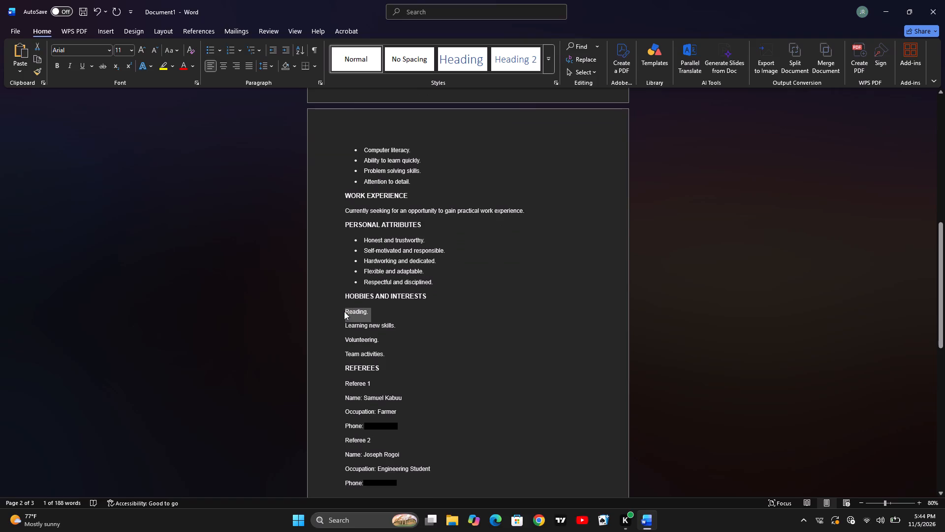
key(shift+Down)
key(shift+Down)
key(shift+Down)
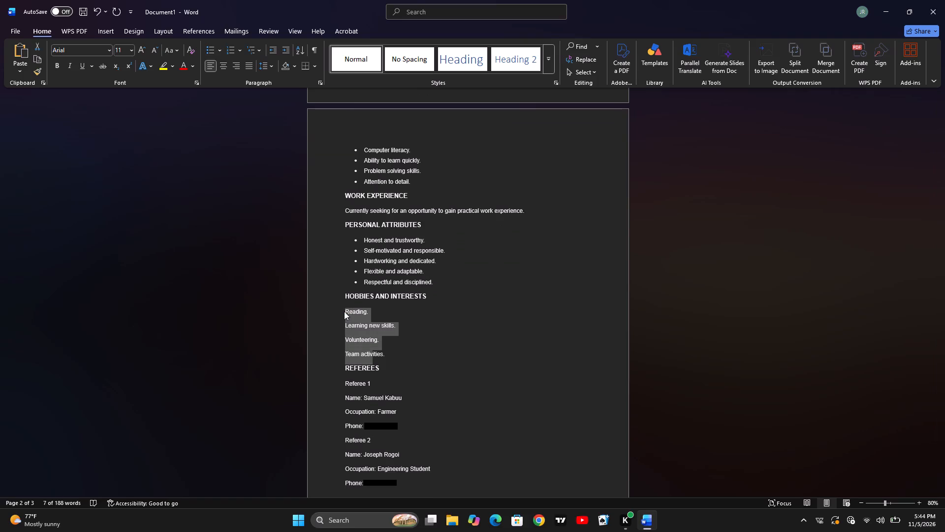
key(shift+Down)
key(shift+Up)
key(shift+Right)
key(shift+Right)
key(shift+Right)
key(shift+Right)
key(shift+Right)
key(shift+Right)
click(209, 53)
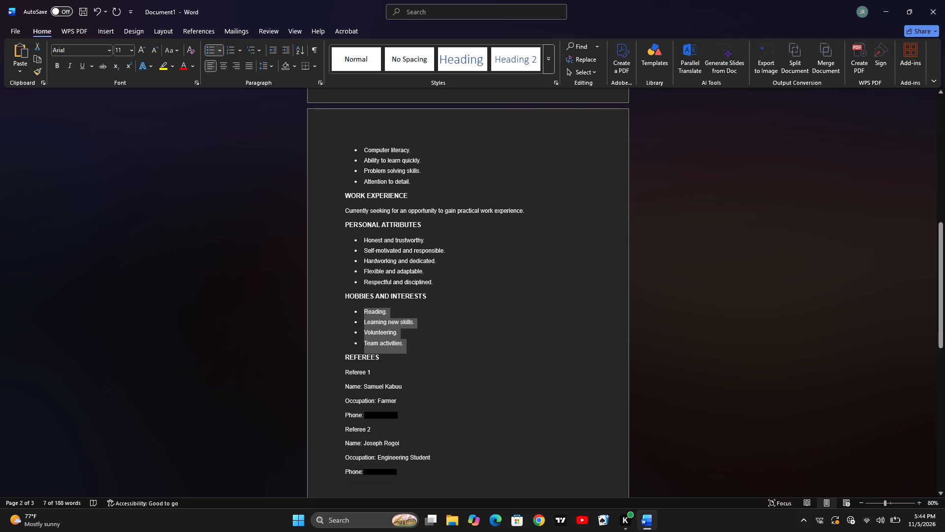
Review the formatting of the whole CV, from the education section through the referees and back to the title.
scroll(433, 194, up, 4)
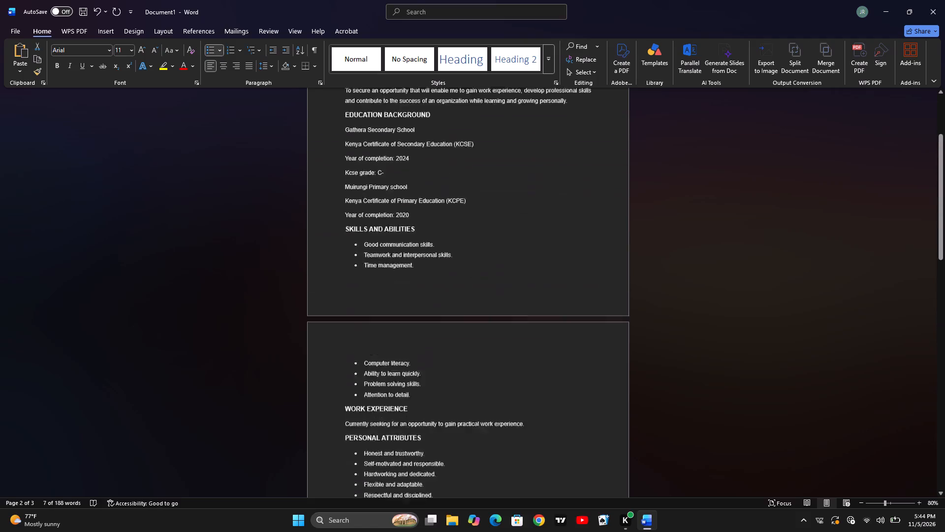
scroll(433, 194, down, 2)
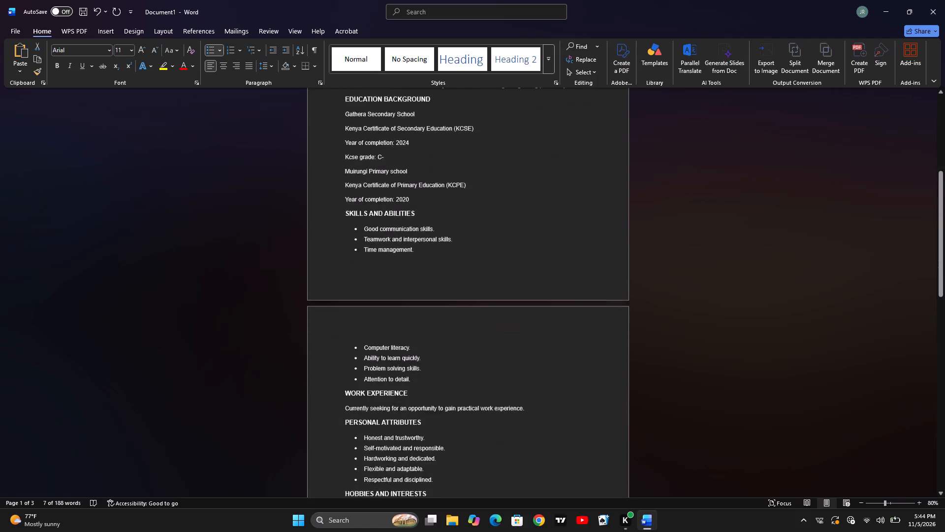
scroll(433, 194, down, 1)
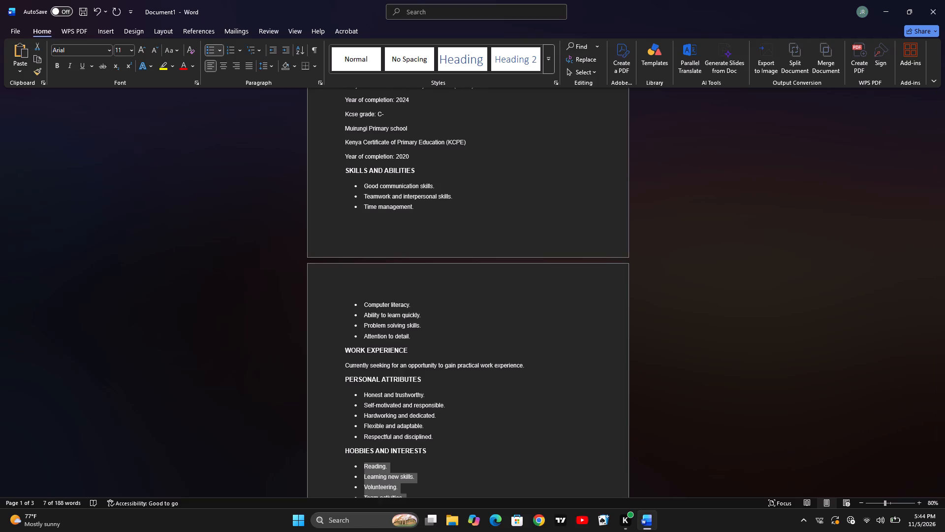
scroll(488, 301, down, 3)
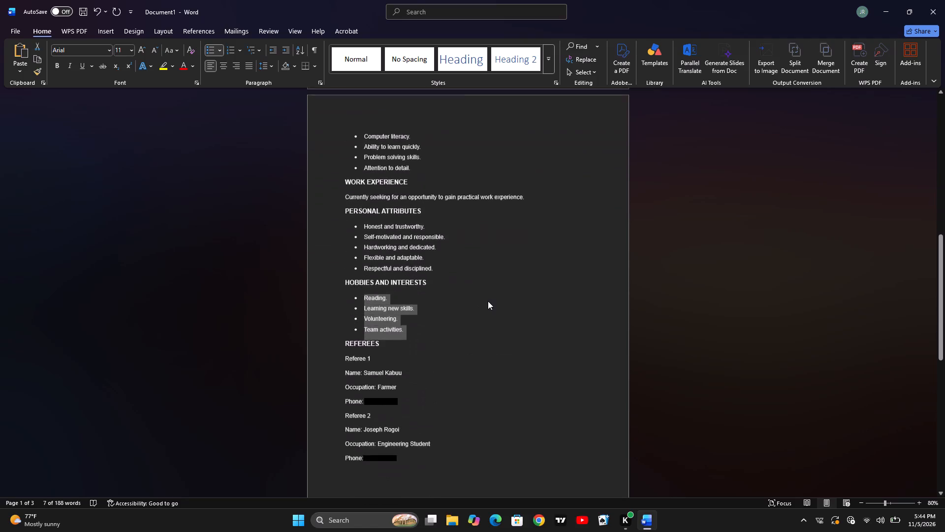
scroll(488, 301, down, 2)
scroll(488, 301, up, 1)
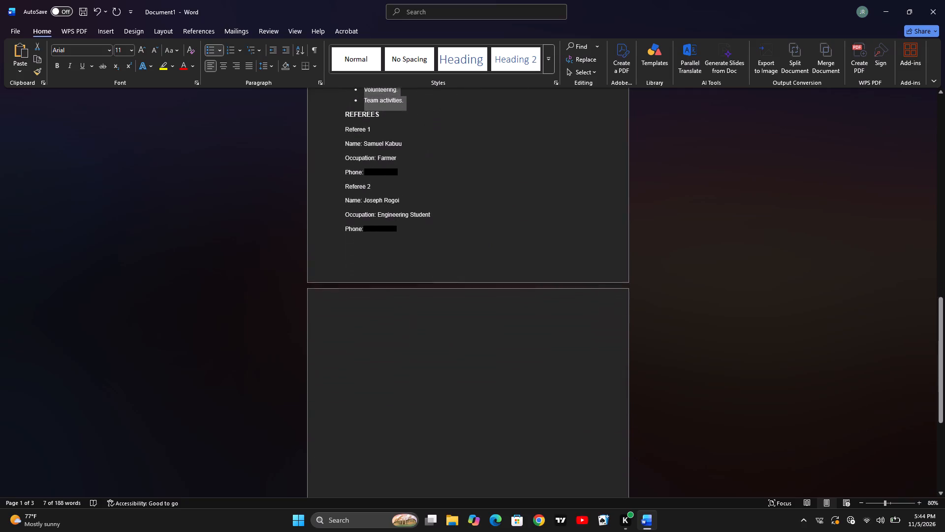
scroll(488, 301, up, 7)
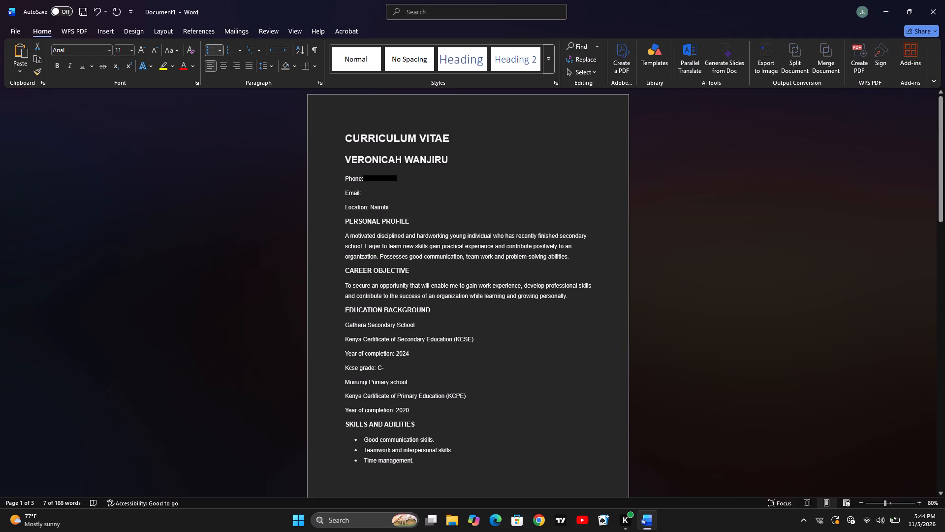
Number the "PERSONAL PROFILE" heading using the 1. 2. 3. number format.
drag(343, 219, 406, 223)
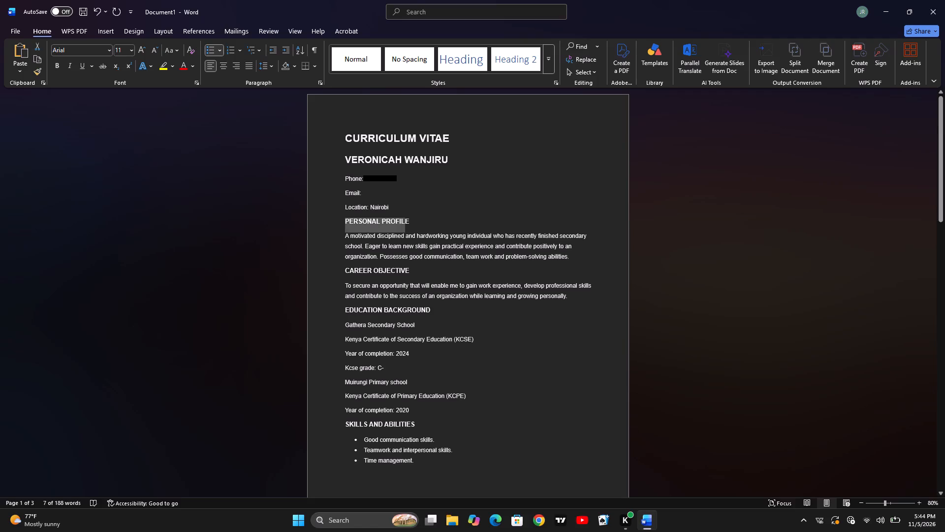
drag(406, 223, 409, 221)
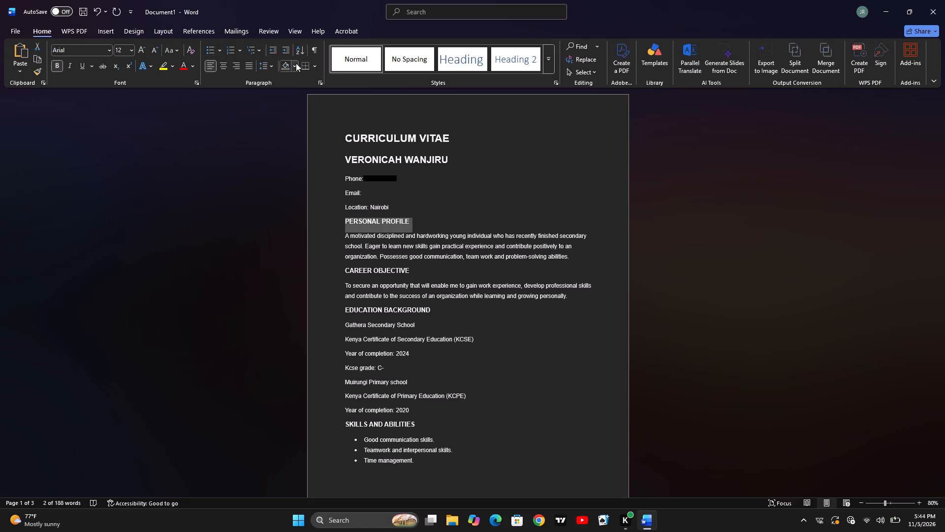
click(240, 46)
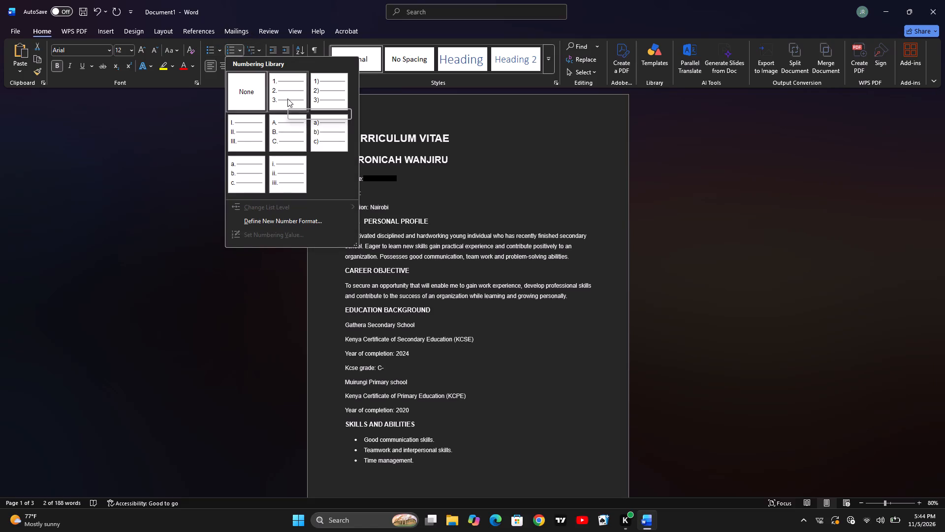
click(283, 89)
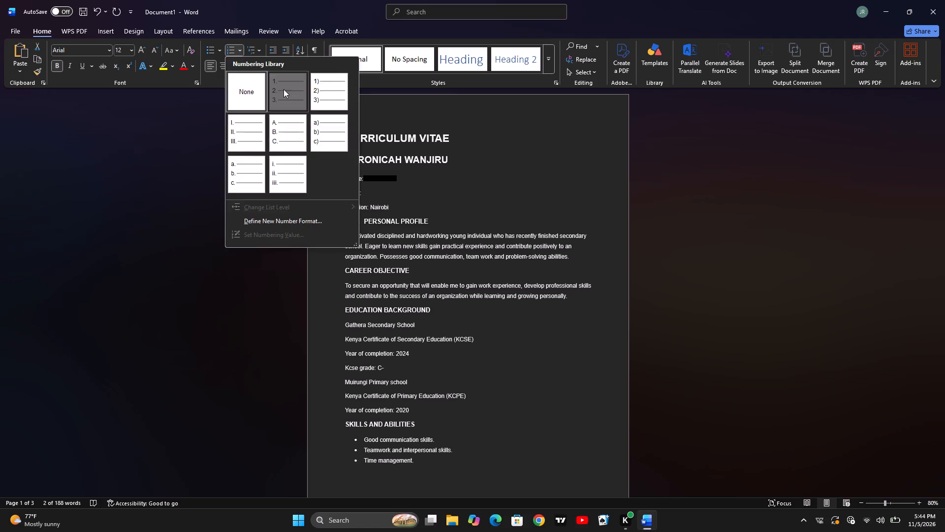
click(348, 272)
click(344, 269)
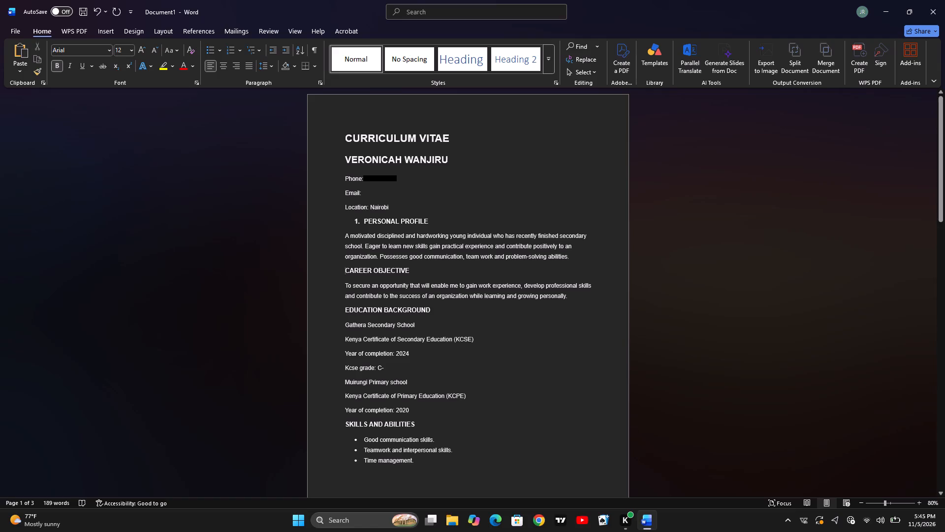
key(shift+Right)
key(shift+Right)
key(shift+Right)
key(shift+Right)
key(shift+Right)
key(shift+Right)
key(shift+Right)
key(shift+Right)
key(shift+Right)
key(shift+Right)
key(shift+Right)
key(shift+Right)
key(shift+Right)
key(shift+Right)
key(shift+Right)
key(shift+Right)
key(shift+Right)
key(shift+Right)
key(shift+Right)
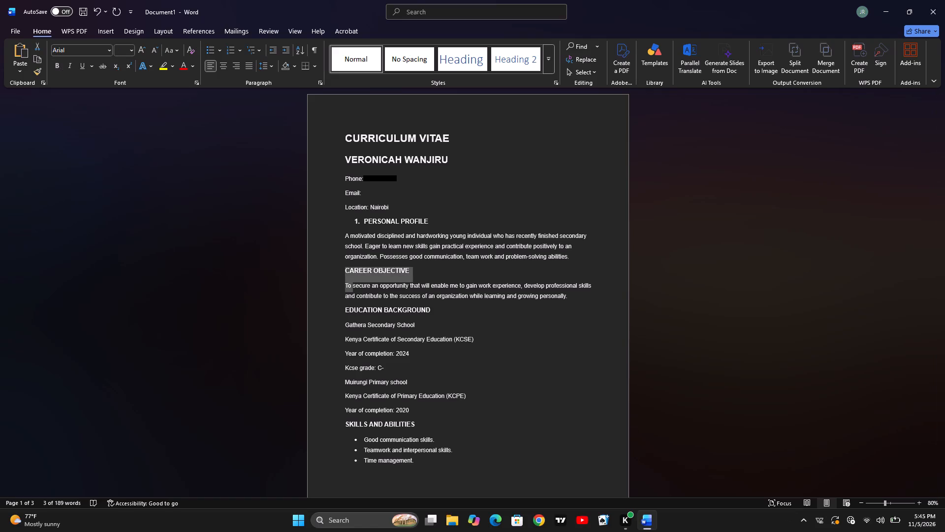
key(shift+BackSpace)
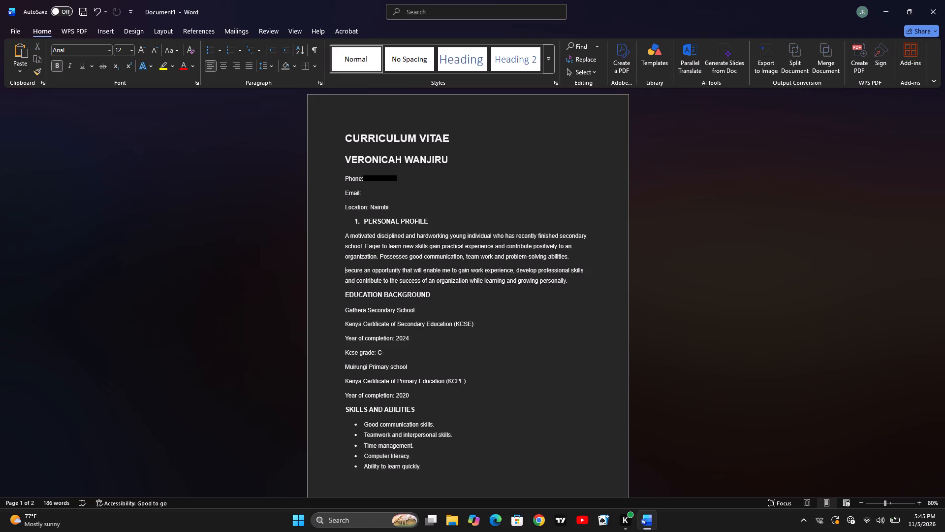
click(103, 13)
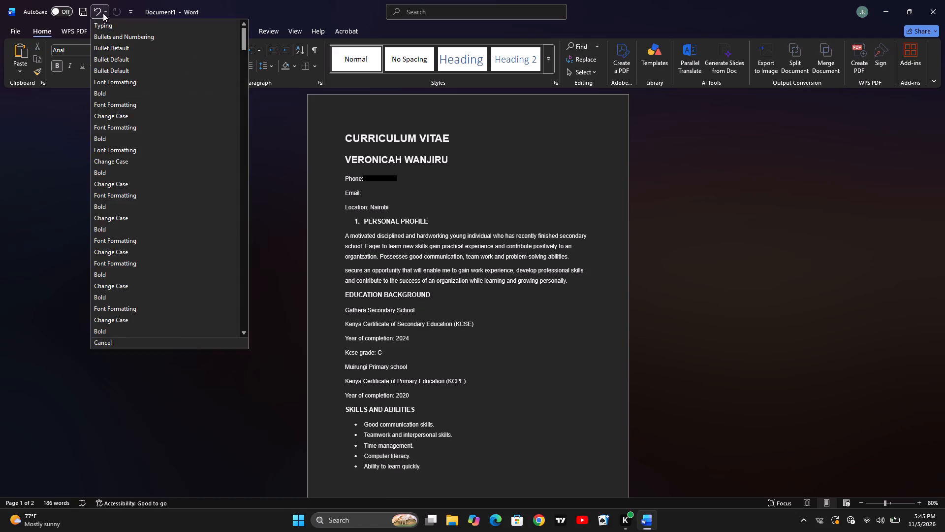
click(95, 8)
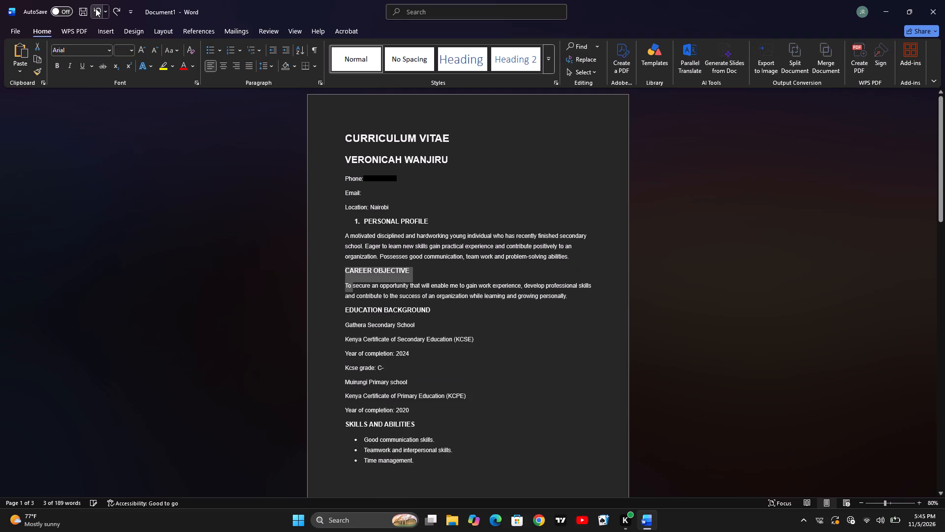
Continue the heading numbering with "CAREER OBJECTIVE" as 2 and "EDUCATION BACKGROUND" as 3.
click(419, 269)
drag(414, 268, 371, 268)
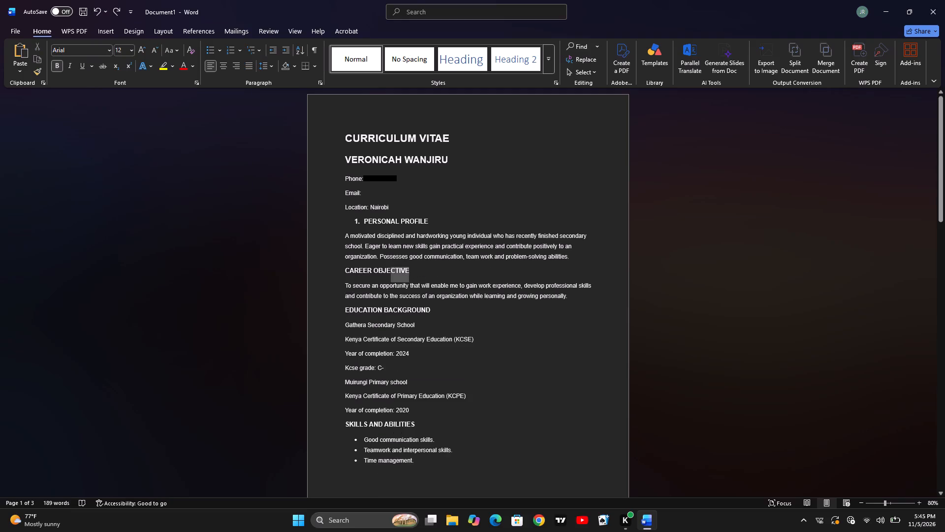
drag(371, 268, 351, 267)
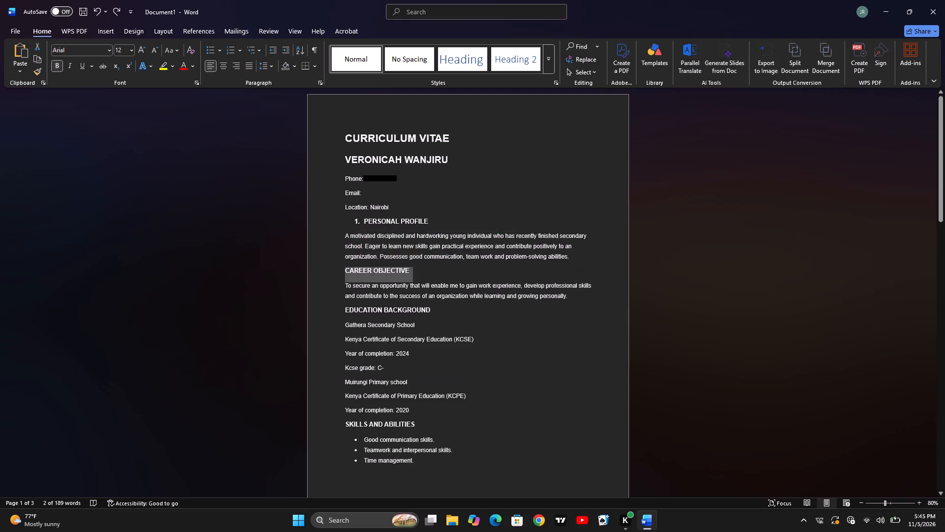
click(230, 52)
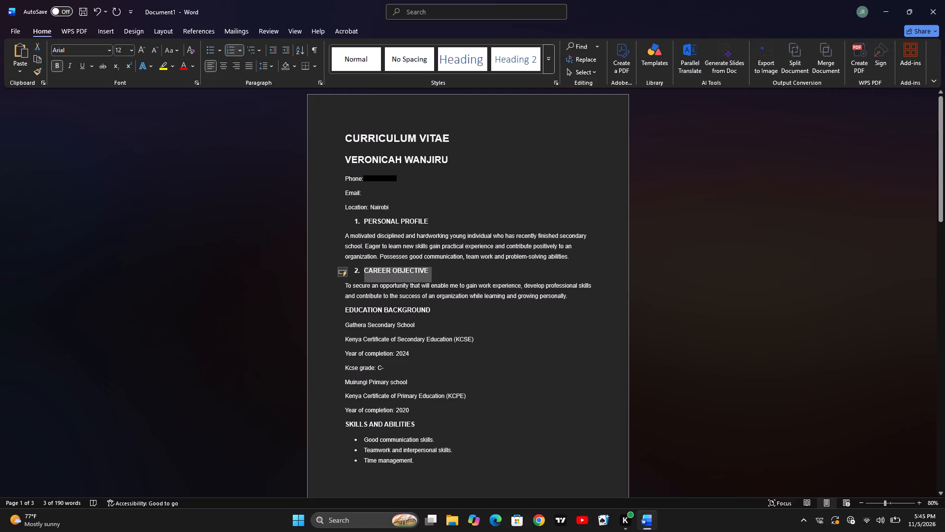
drag(344, 311, 411, 310)
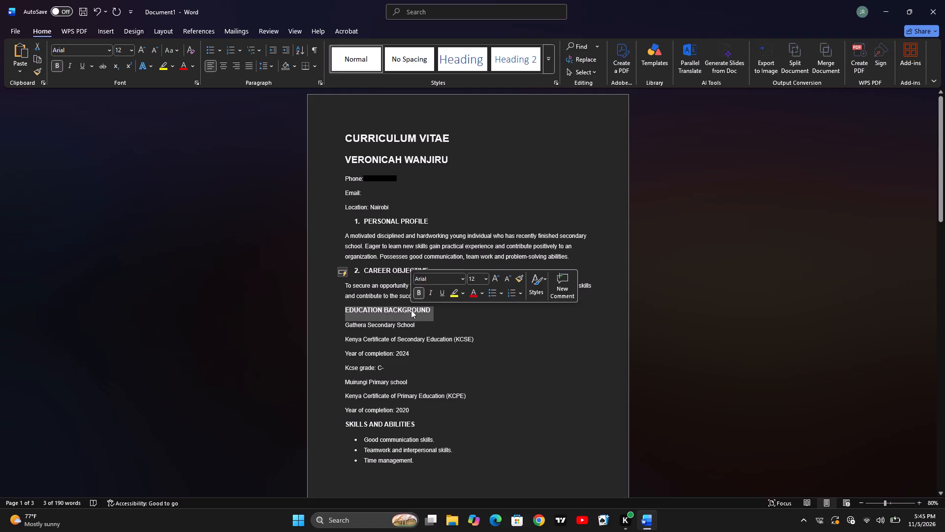
click(232, 48)
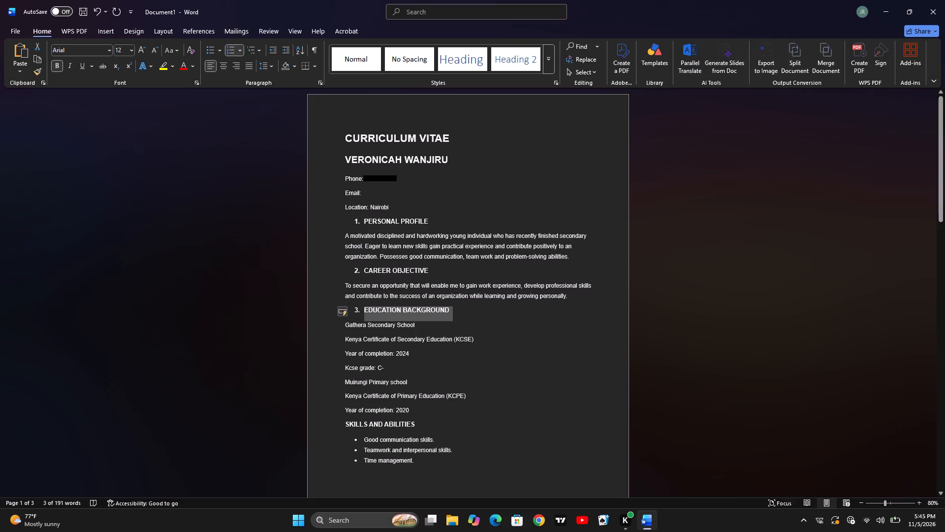
Continue the heading numbering with "SKILLS AND ABILITIES" as 4 and "WORK EXPERIENCE" as 5.
scroll(392, 280, down, 2)
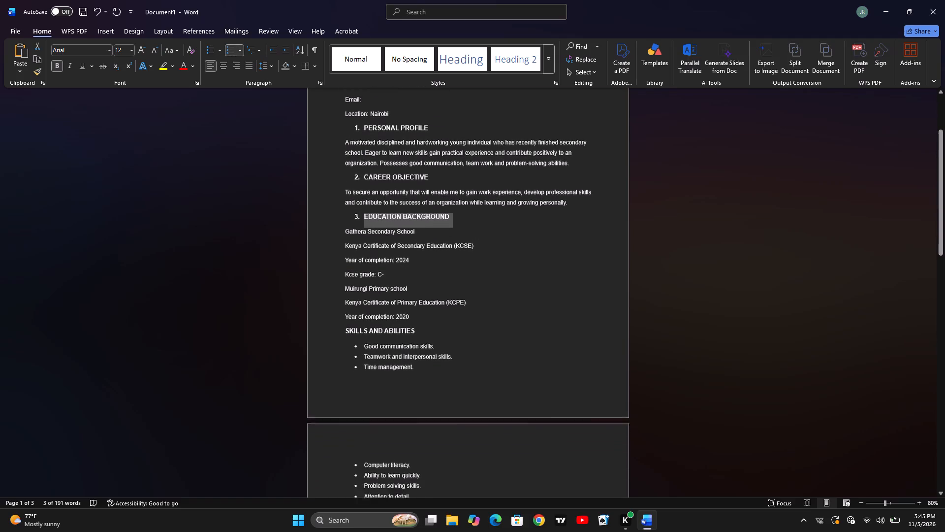
scroll(392, 280, down, 1)
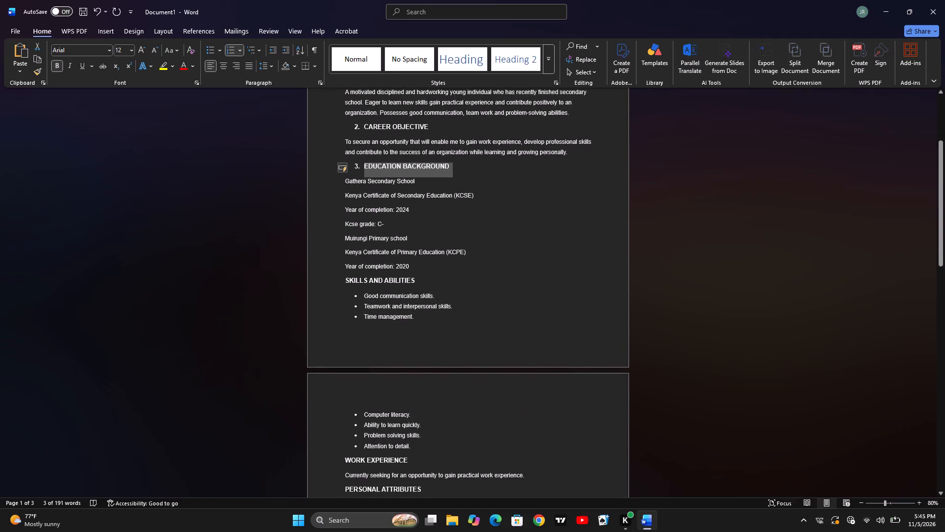
drag(343, 279, 403, 282)
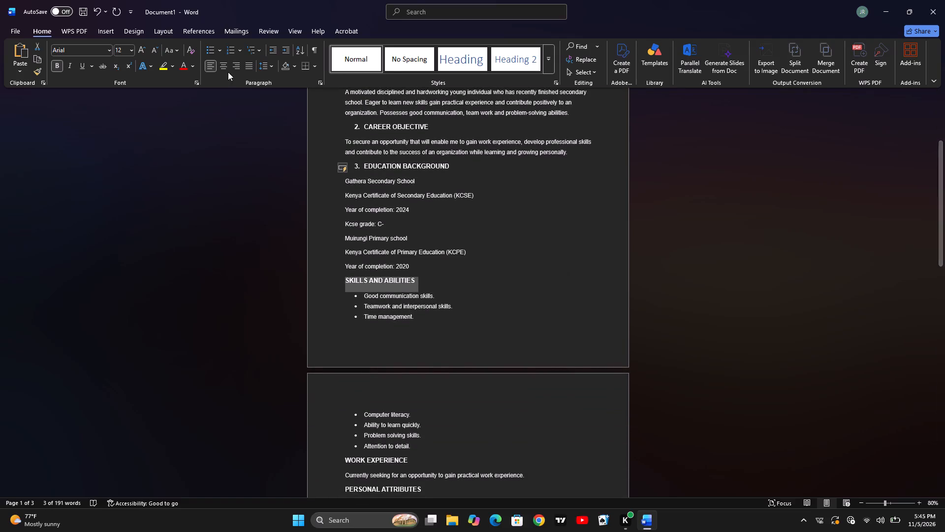
click(234, 49)
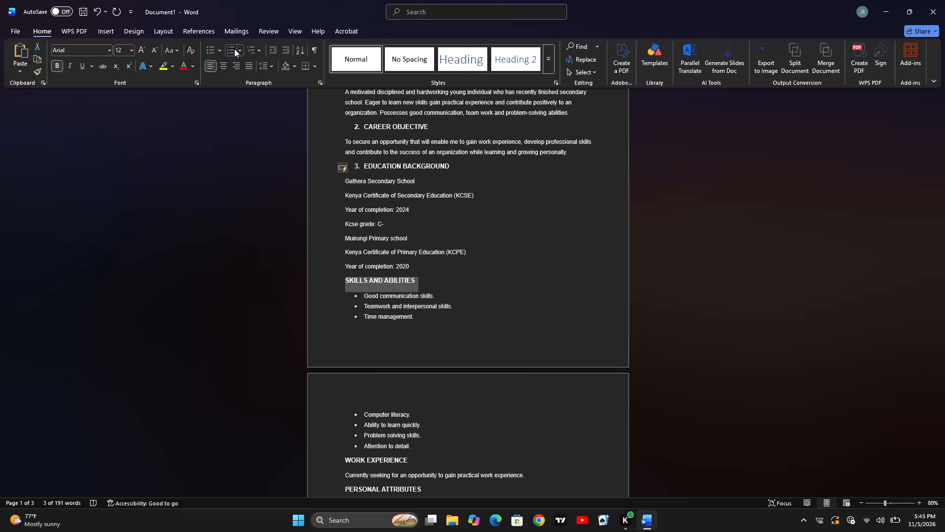
scroll(404, 293, down, 2)
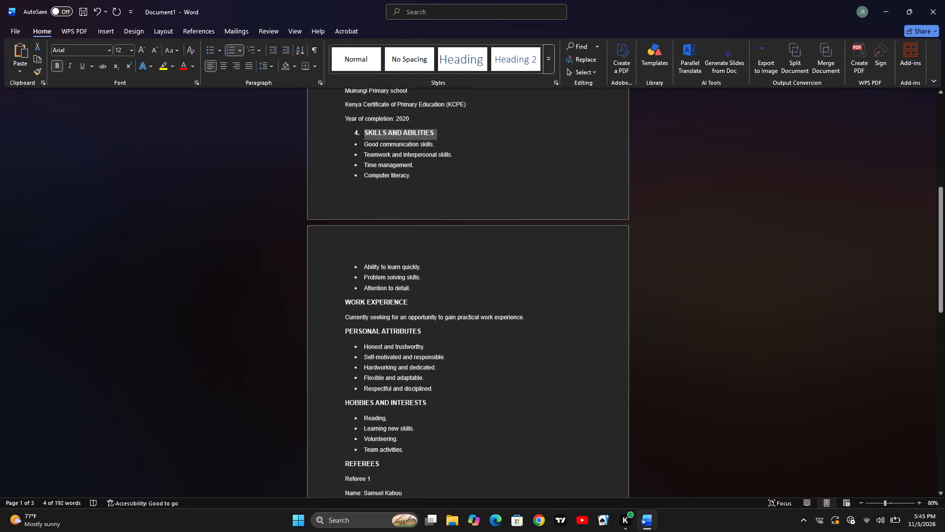
drag(344, 299, 389, 300)
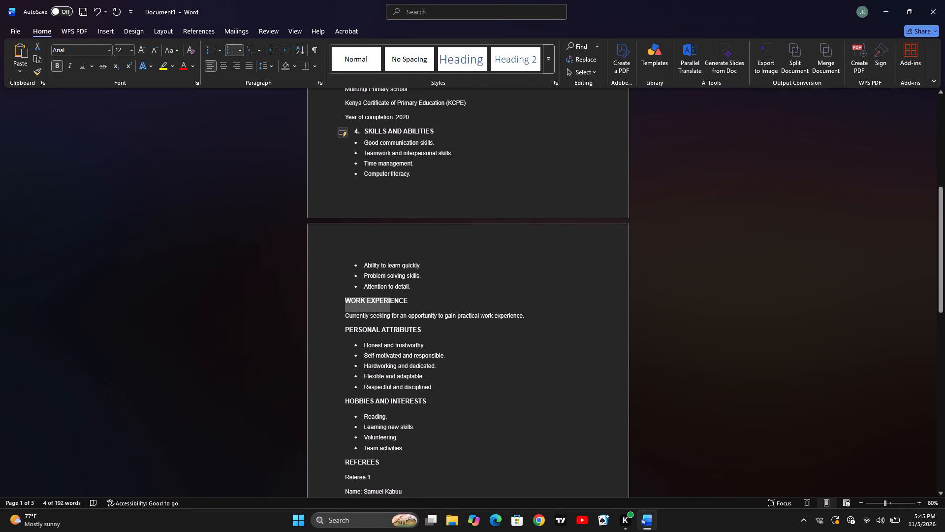
drag(389, 300, 402, 301)
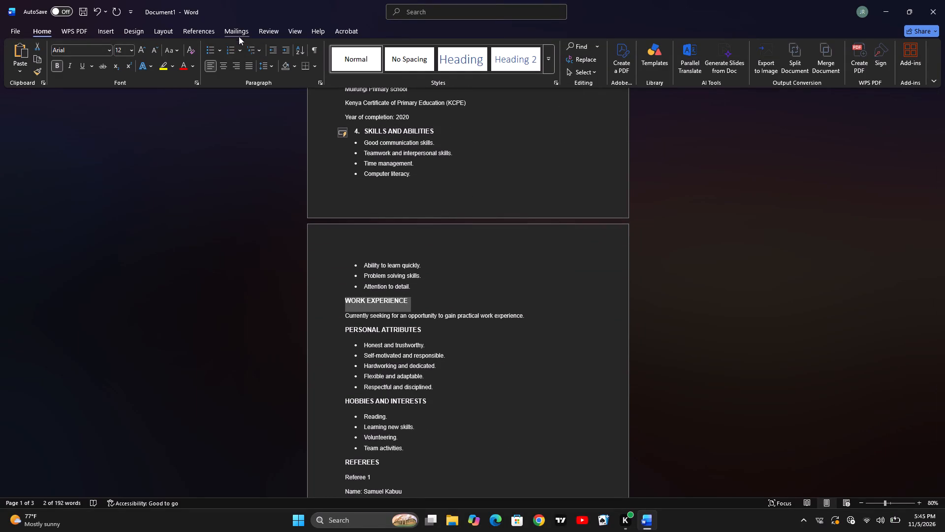
click(229, 53)
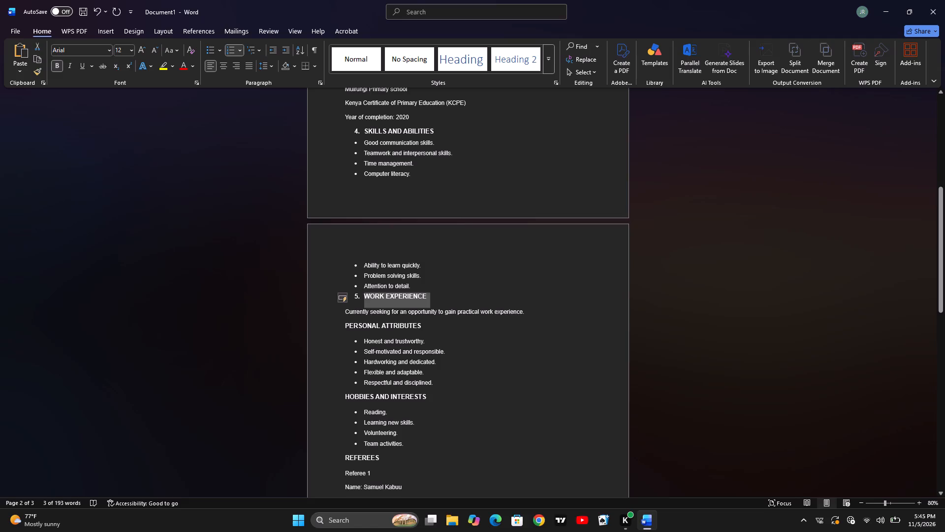
Continue the heading numbering with "PERSONAL ATTRIBUTES" as 6, "HOBBIES AND INTERESTS" as 7 and "REFEREES" as 8.
drag(343, 327, 363, 330)
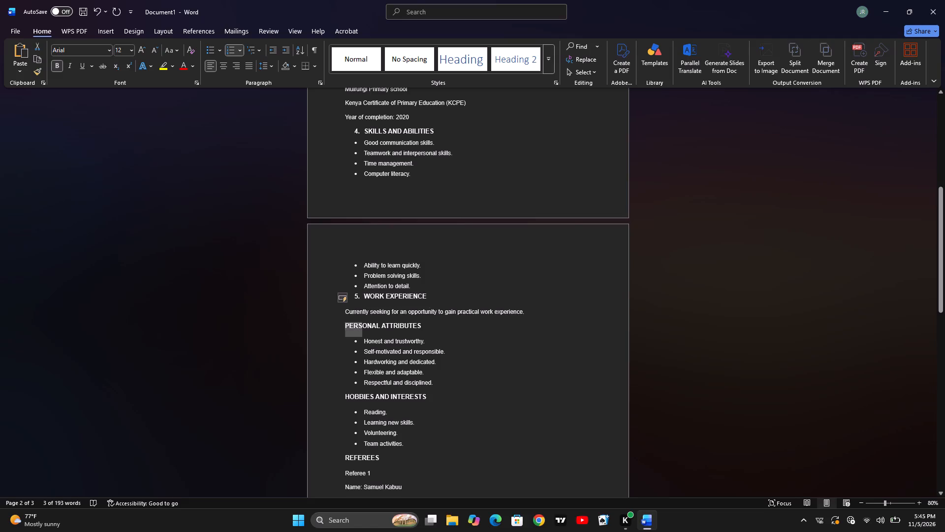
drag(363, 330, 415, 329)
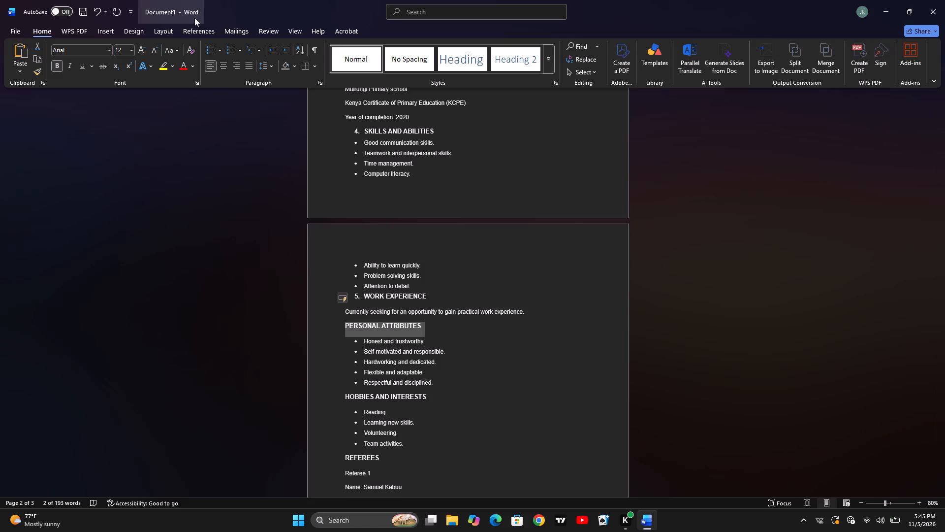
click(227, 49)
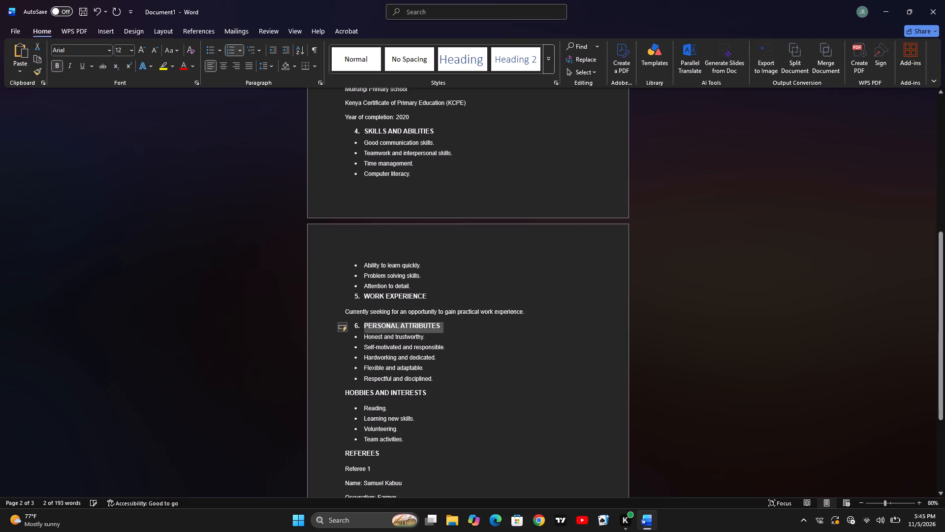
scroll(399, 367, down, 1)
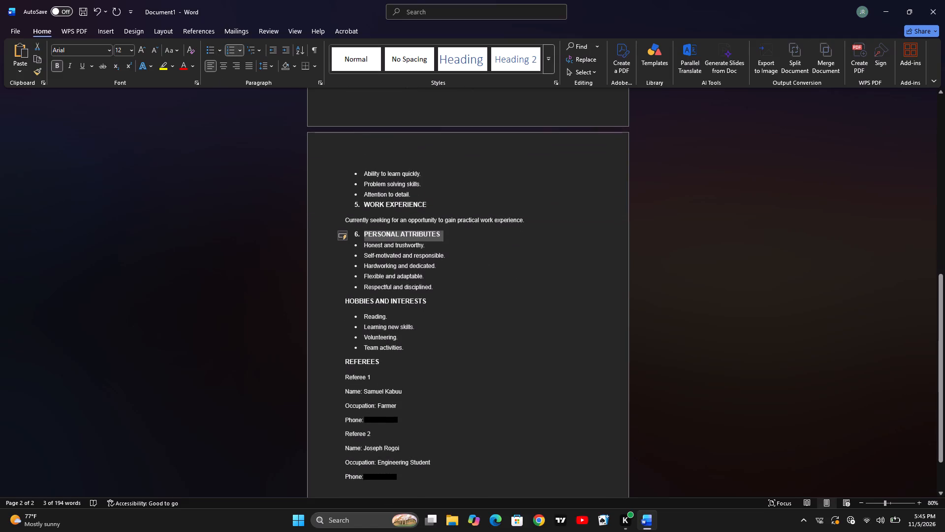
drag(343, 298, 411, 296)
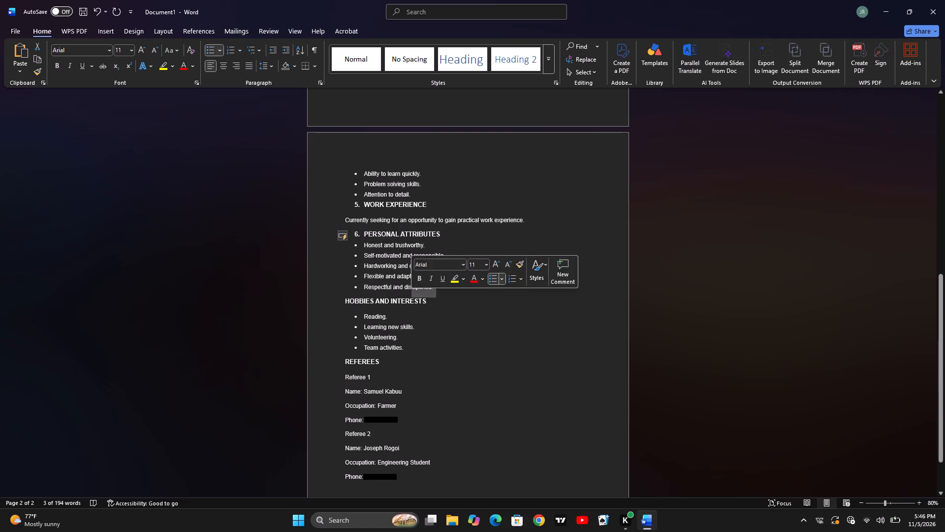
drag(349, 301, 410, 301)
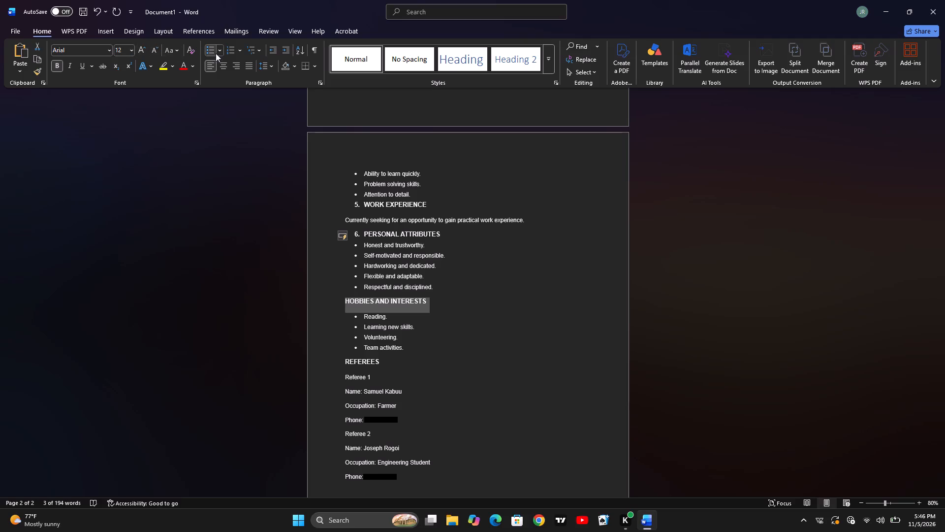
click(233, 52)
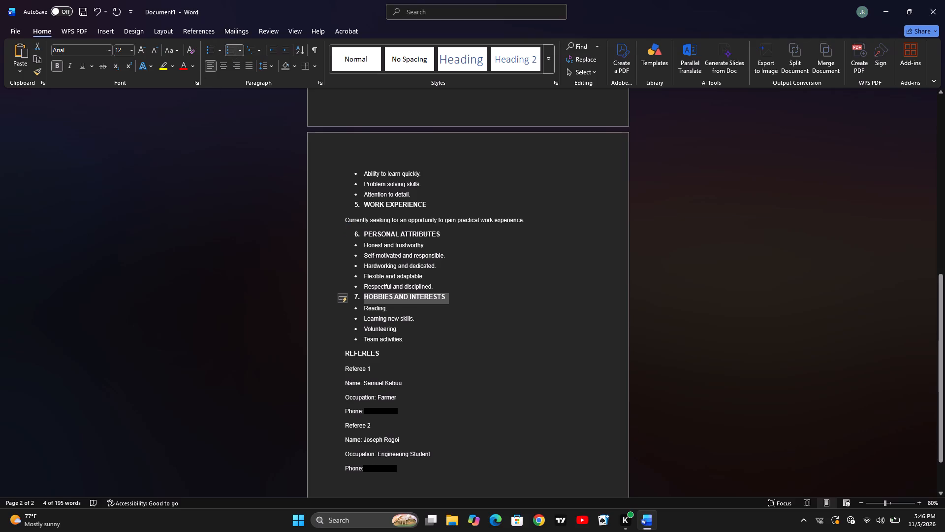
drag(344, 353, 383, 357)
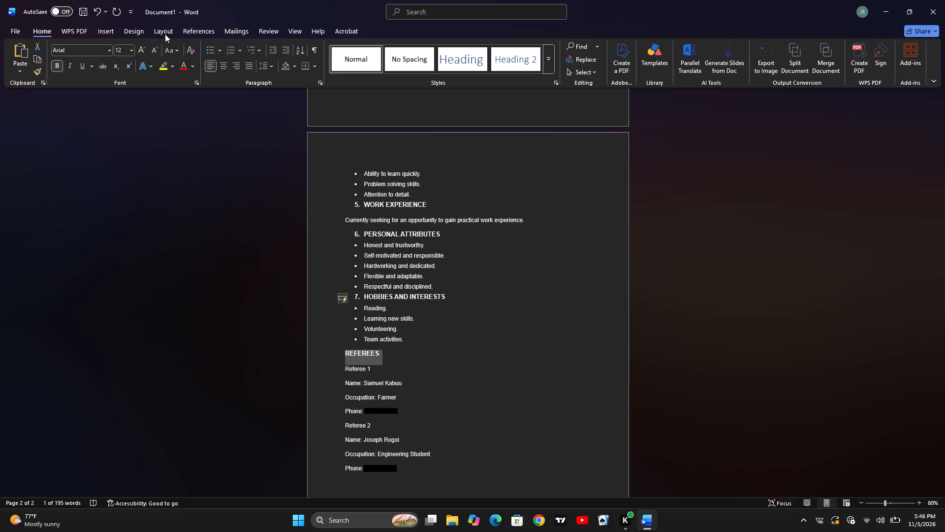
click(227, 49)
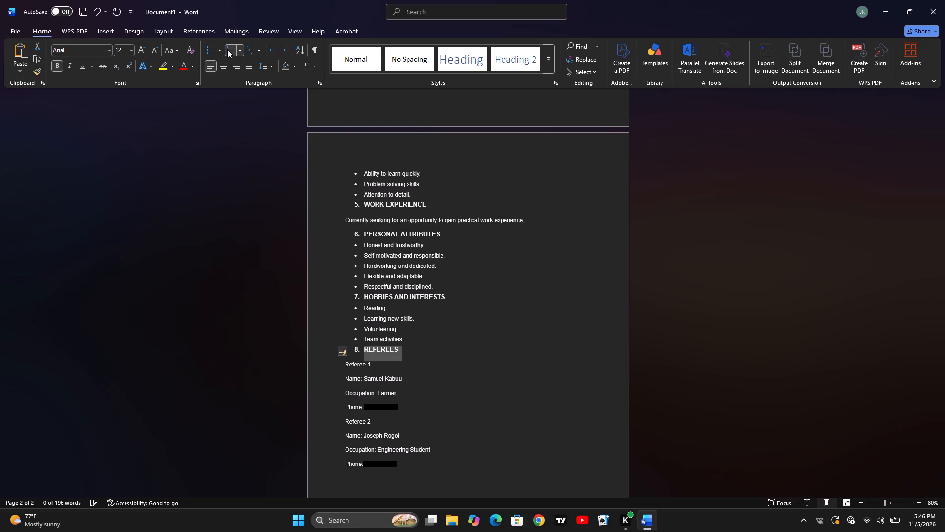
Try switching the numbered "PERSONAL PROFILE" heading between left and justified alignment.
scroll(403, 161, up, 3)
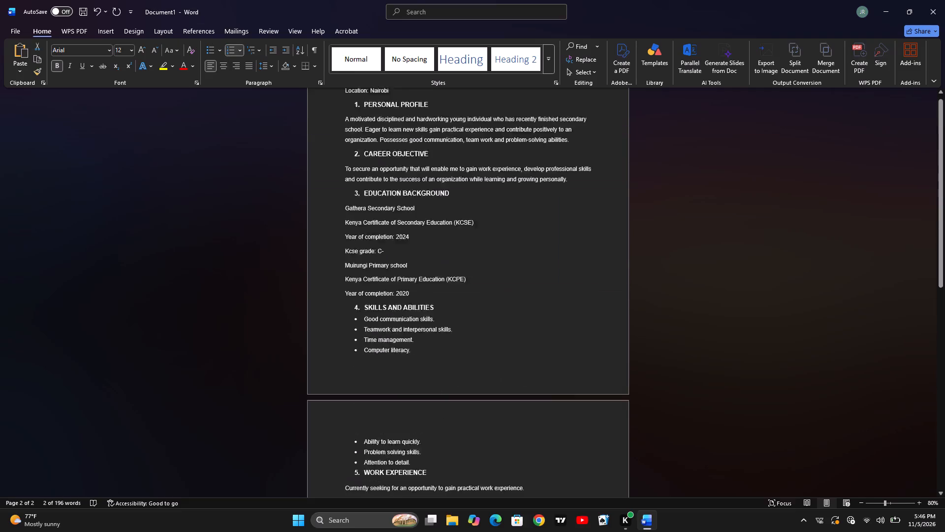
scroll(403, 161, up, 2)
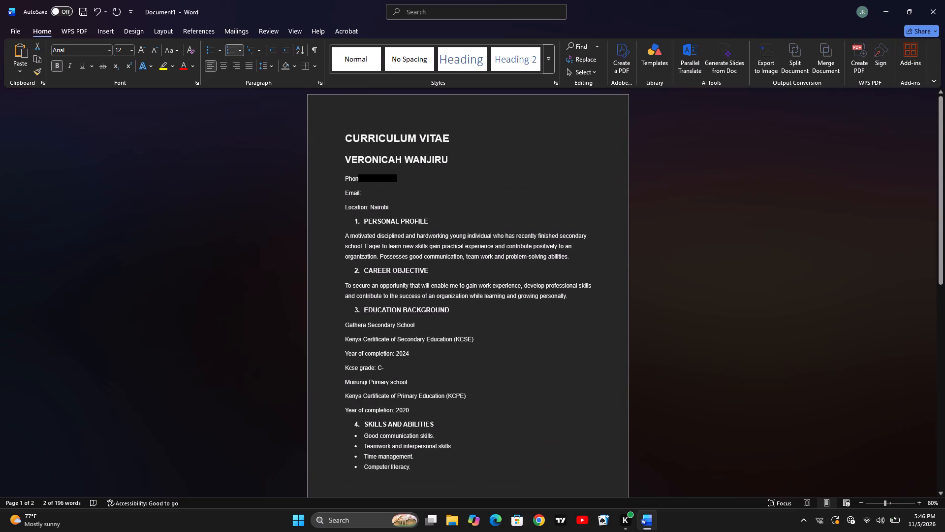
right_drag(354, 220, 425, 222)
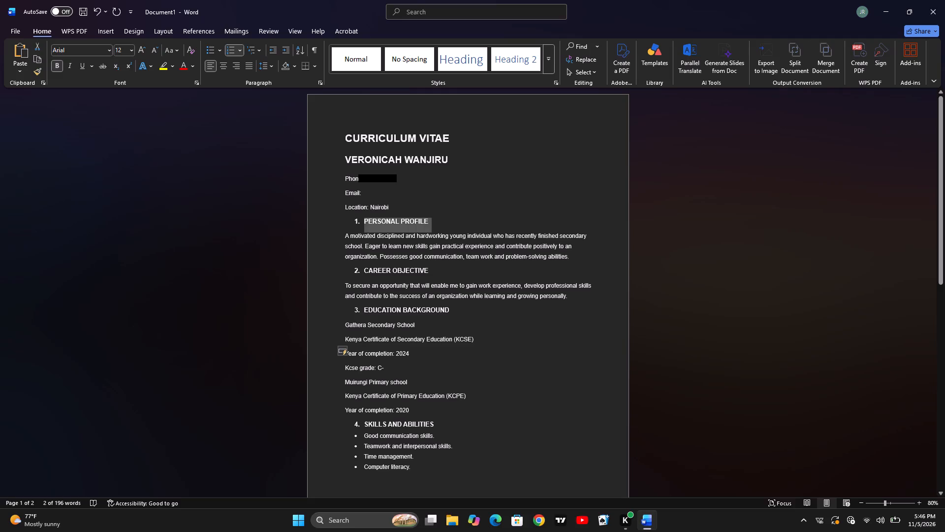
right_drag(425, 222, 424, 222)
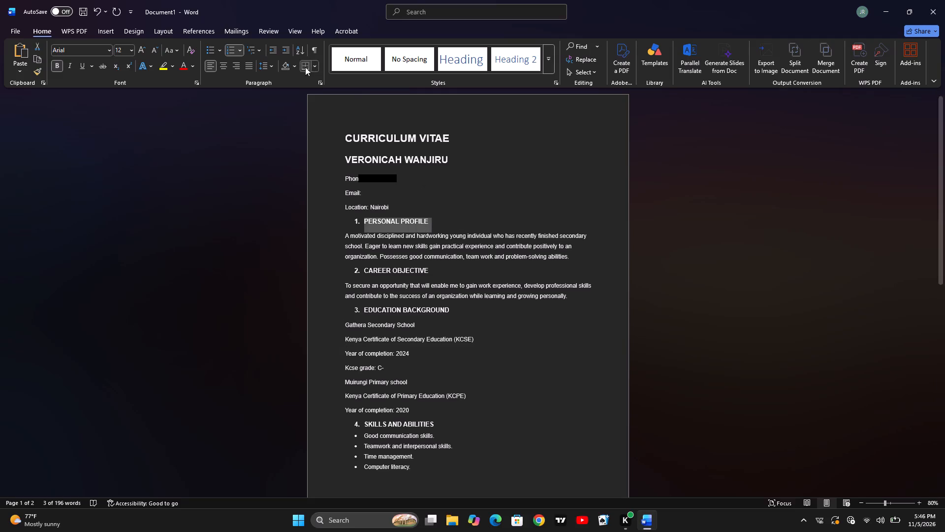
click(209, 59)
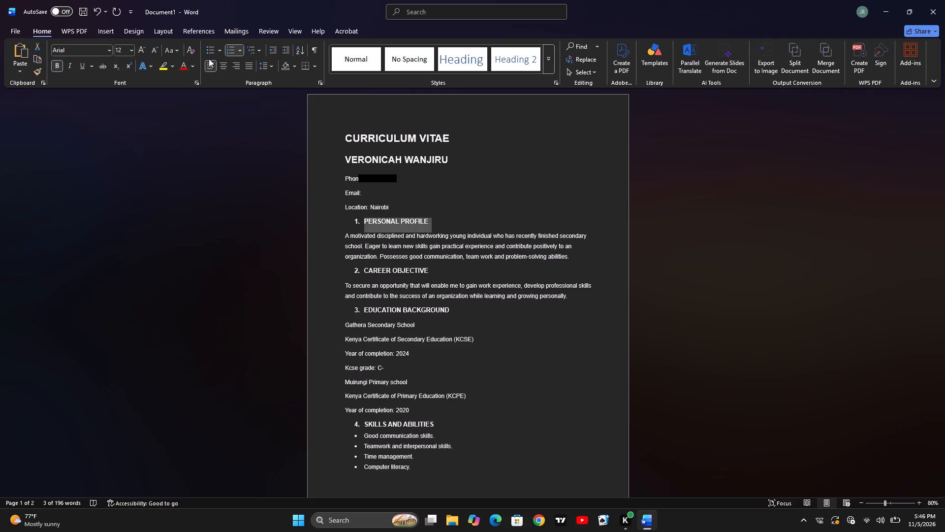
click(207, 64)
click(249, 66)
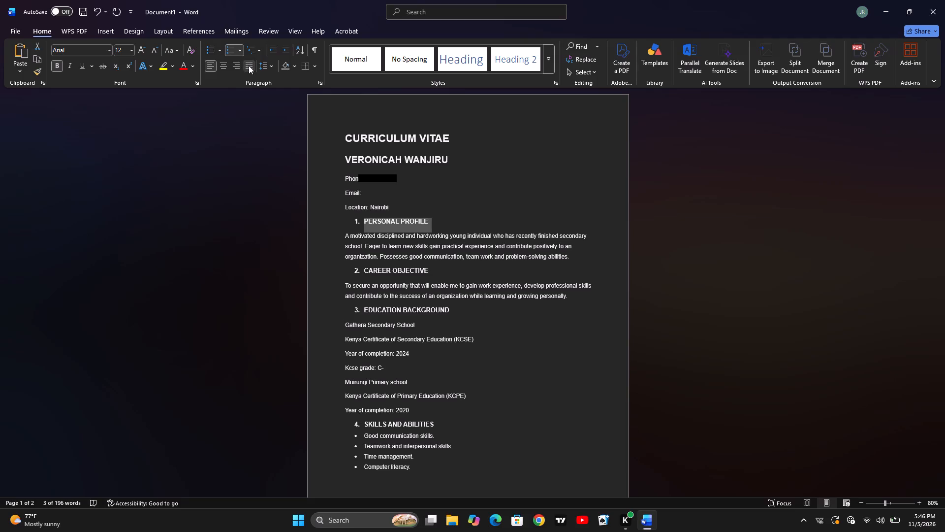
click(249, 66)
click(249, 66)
Define a new number format for the numbered section headings with the number alignment set to Right.
click(211, 65)
click(237, 50)
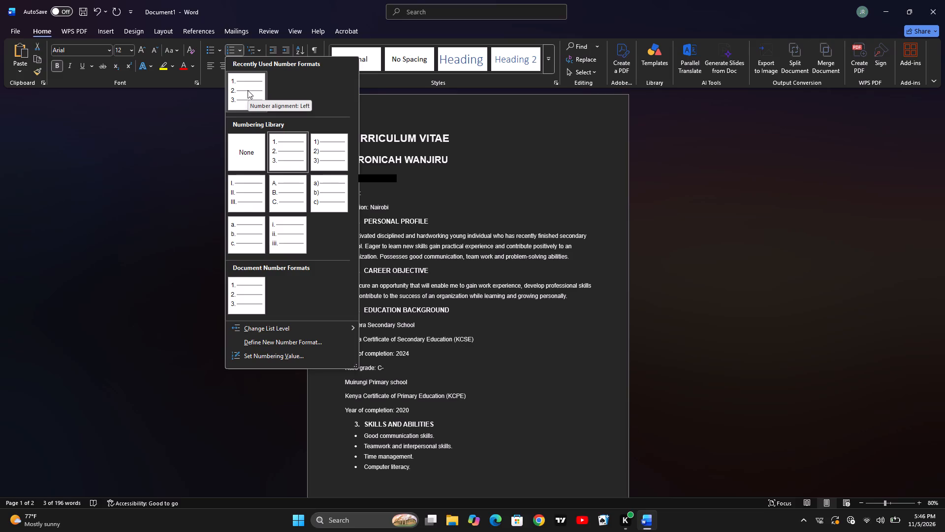
click(293, 340)
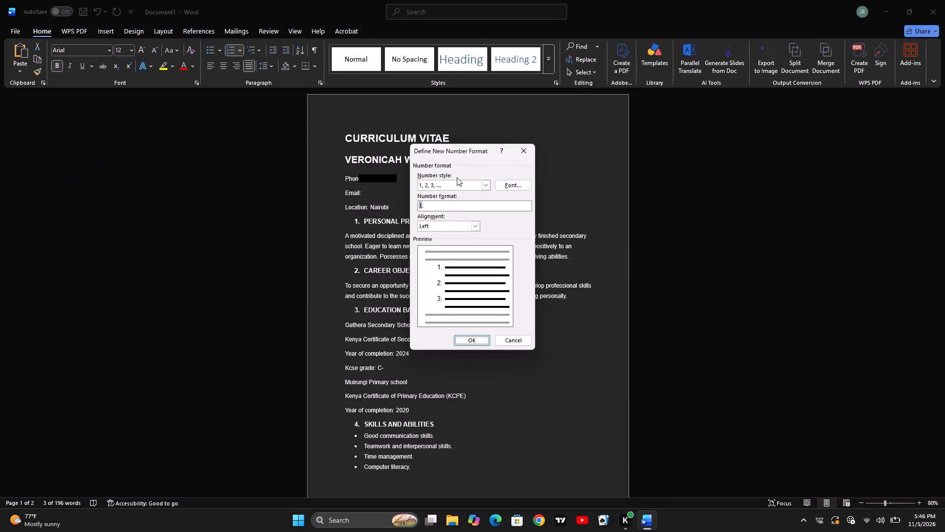
click(475, 224)
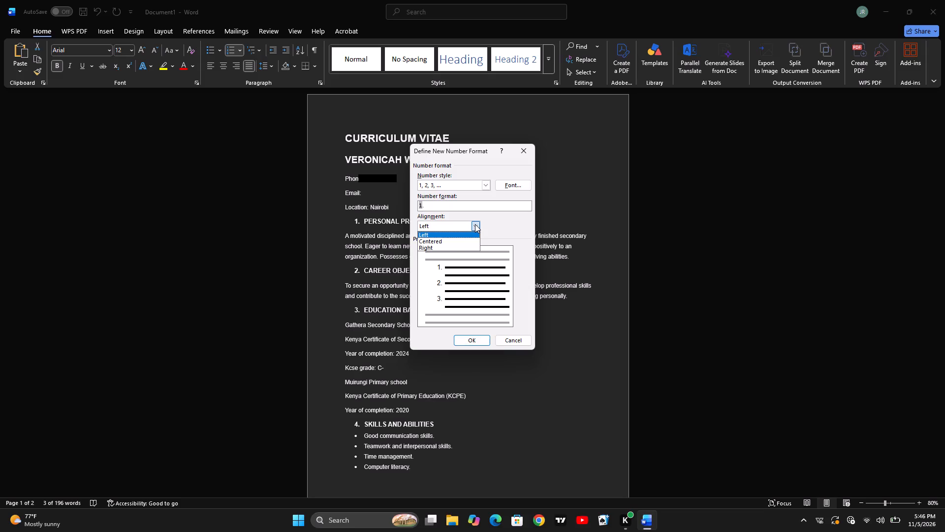
click(430, 244)
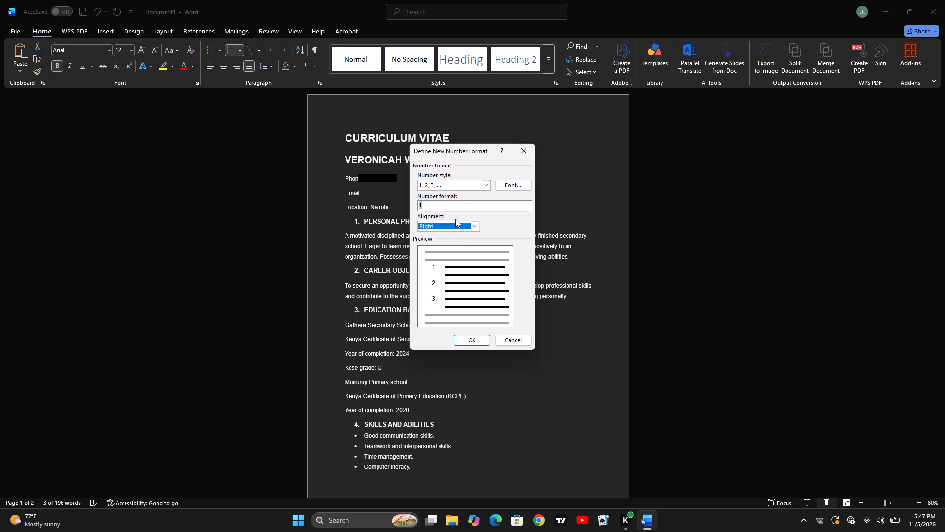
click(475, 223)
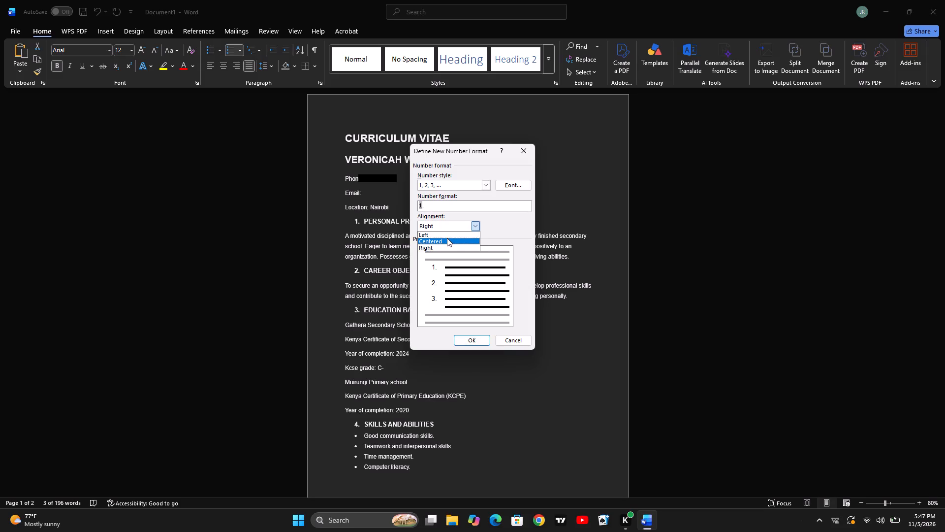
click(447, 238)
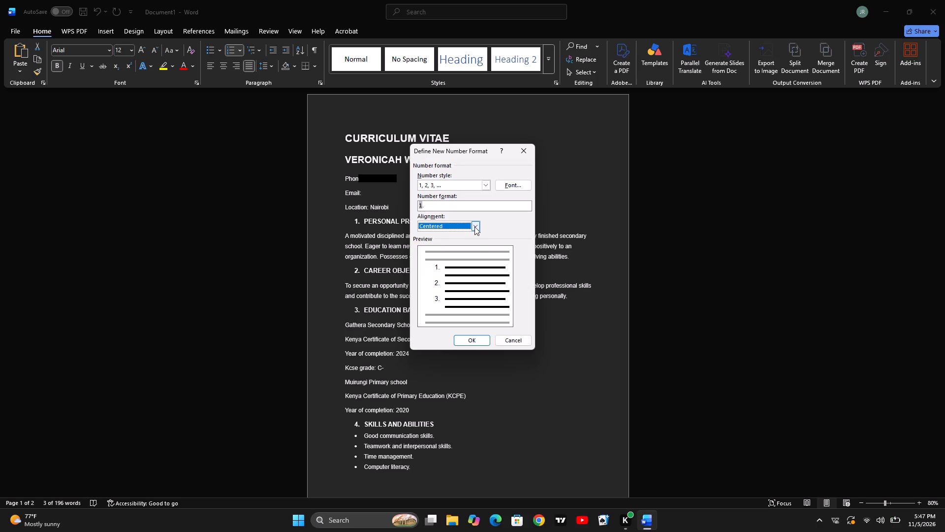
click(474, 226)
click(442, 234)
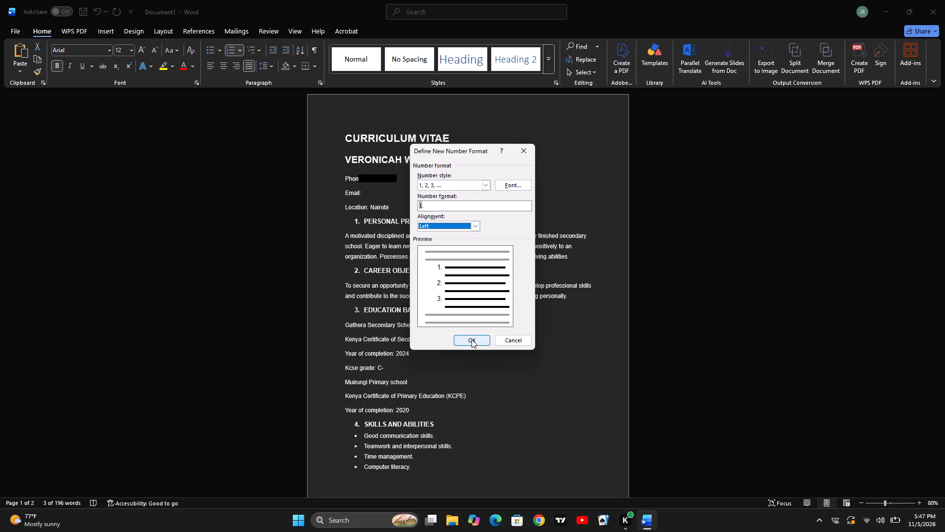
click(476, 227)
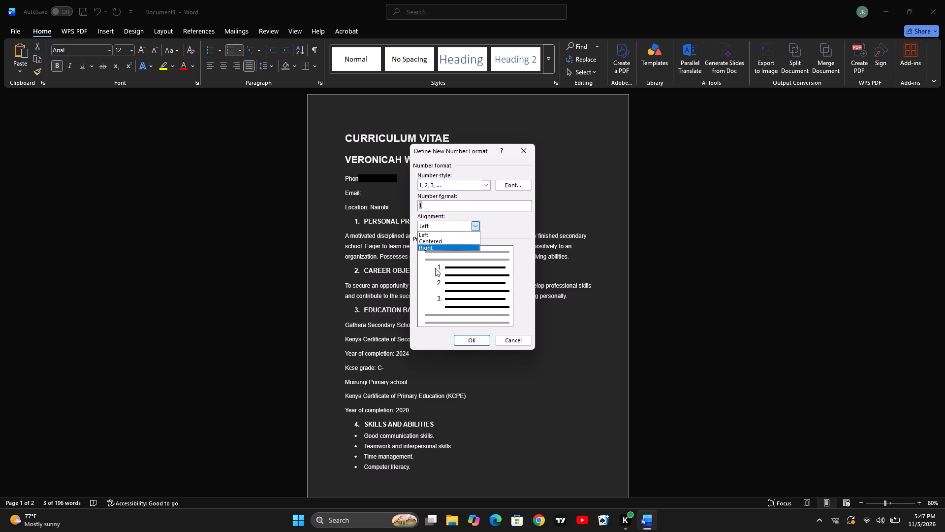
click(441, 248)
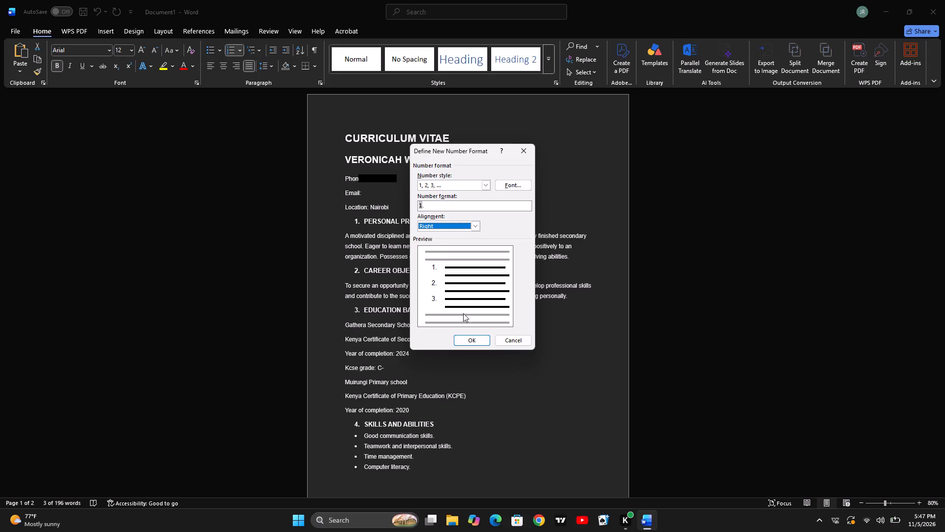
click(470, 334)
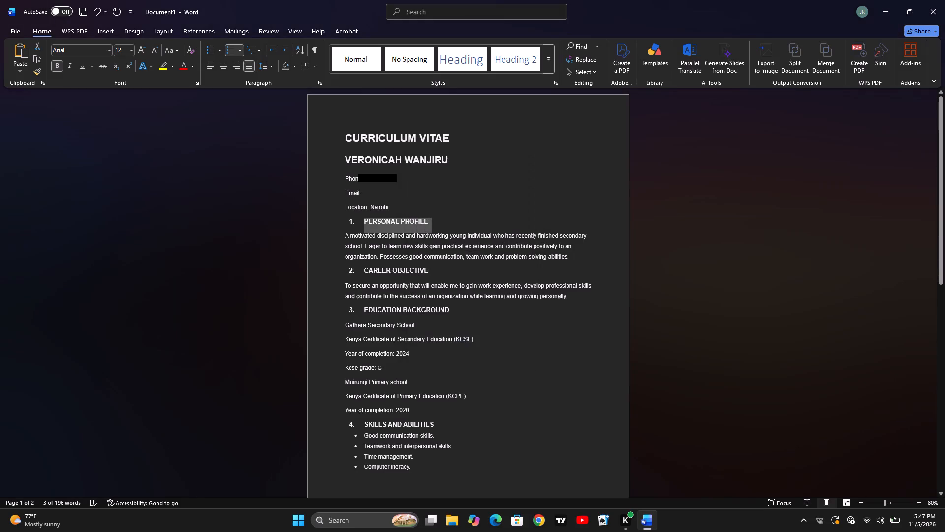
click(473, 333)
Review the numbered headings and bulleted lists across both pages of the curriculum vitae.
scroll(473, 333, down, 1)
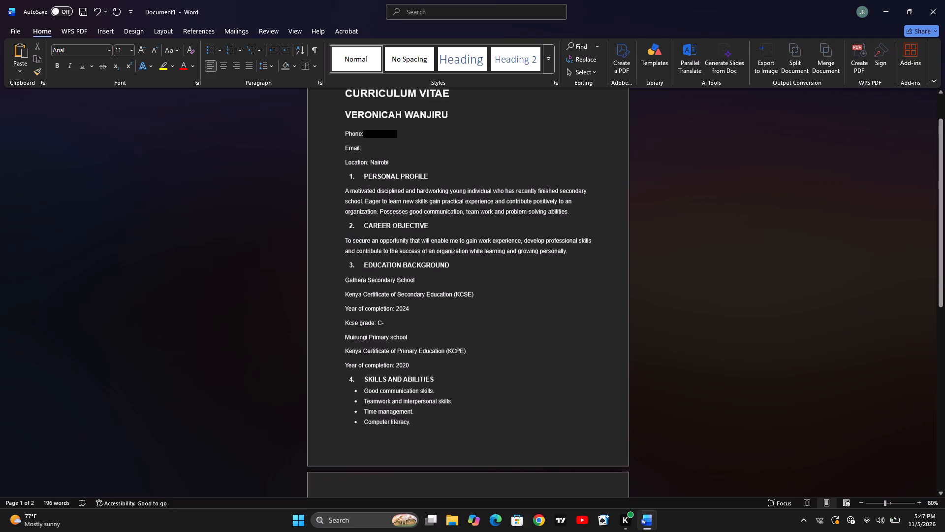
scroll(473, 333, down, 2)
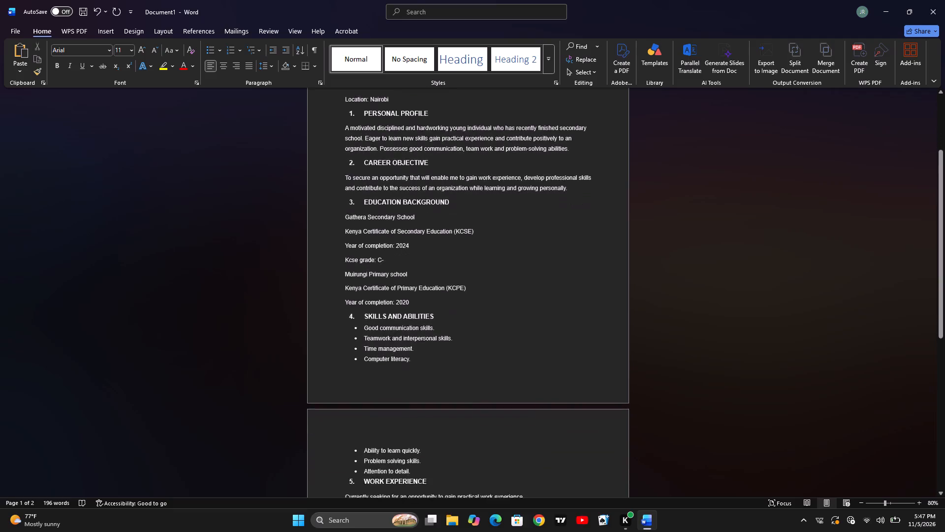
scroll(473, 333, down, 4)
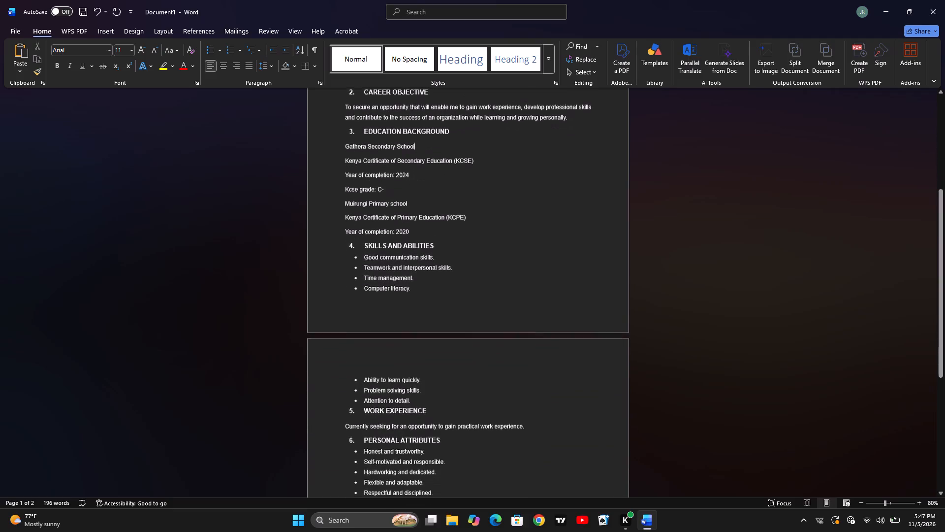
scroll(473, 333, down, 3)
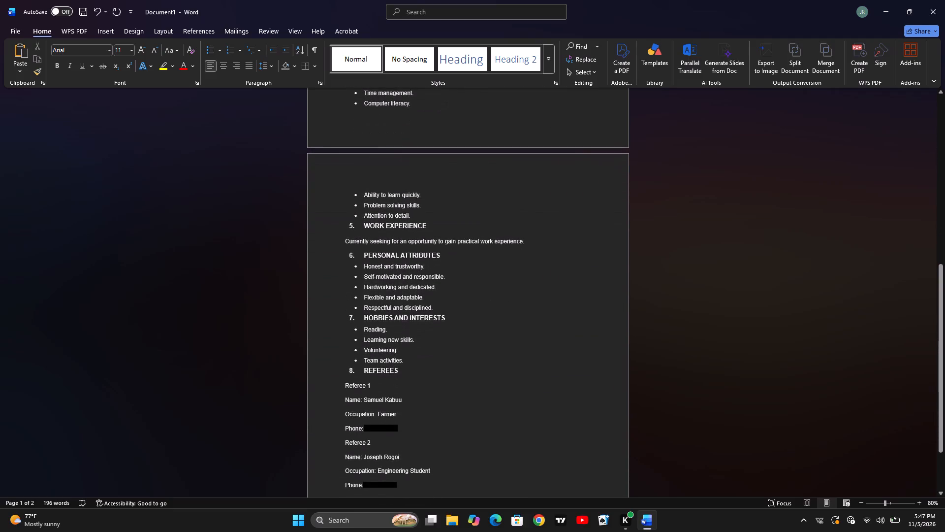
scroll(473, 333, down, 1)
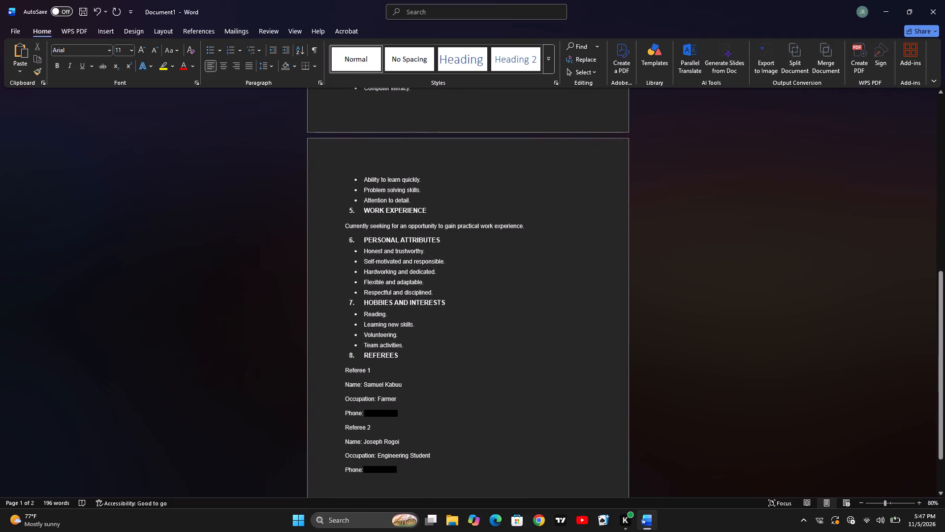
scroll(473, 333, down, 1)
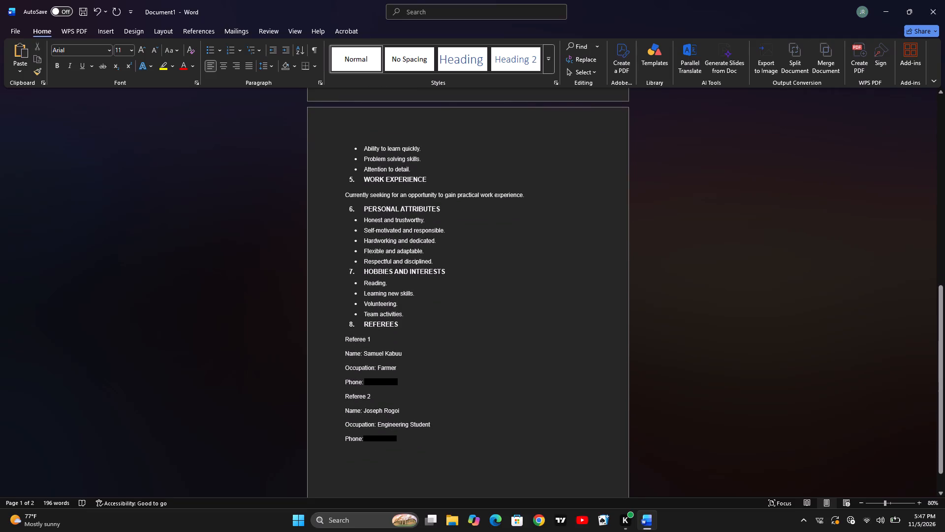
scroll(473, 333, up, 3)
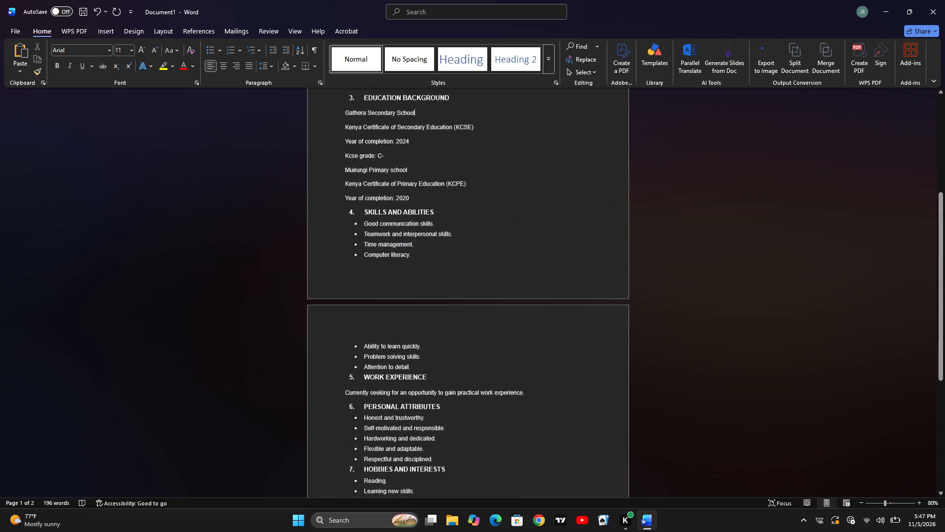
scroll(473, 333, up, 1)
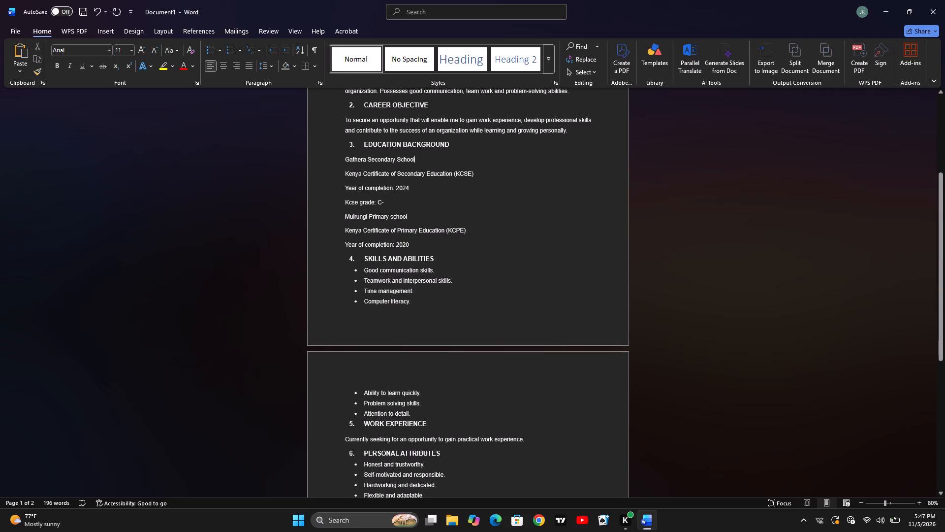
Show the full list of styles and browse the style gallery without applying any style.
click(556, 82)
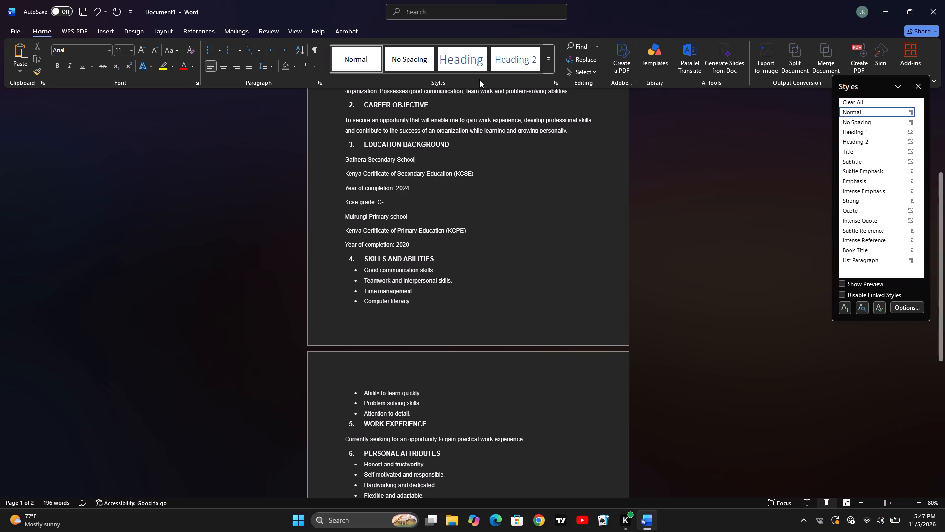
click(439, 81)
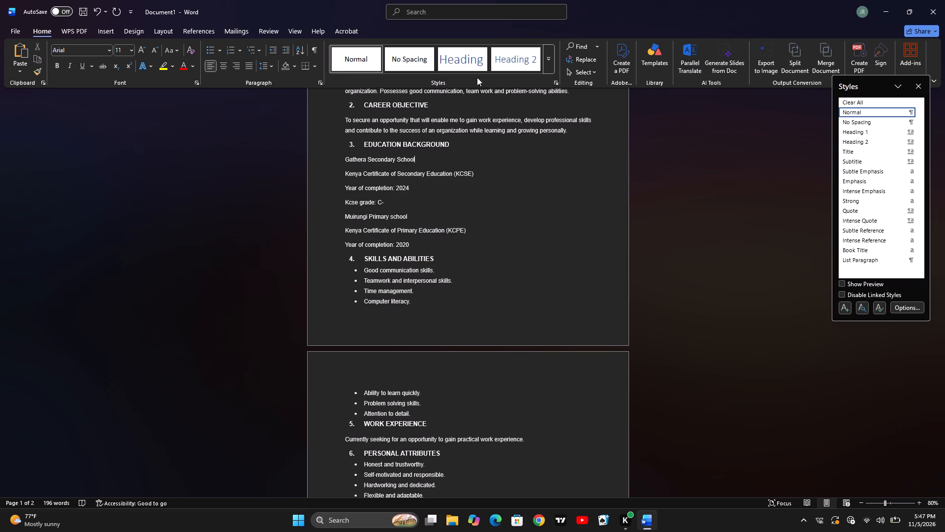
click(552, 64)
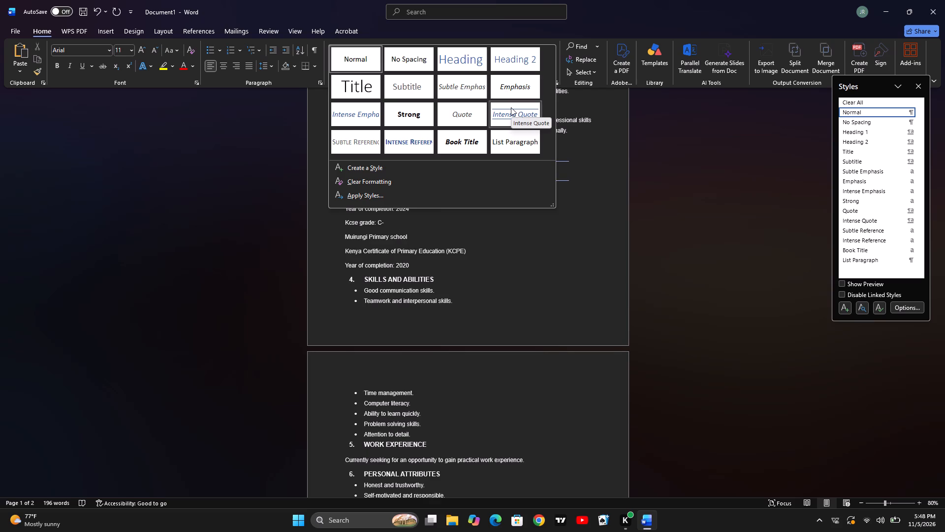
scroll(412, 95, up, 1)
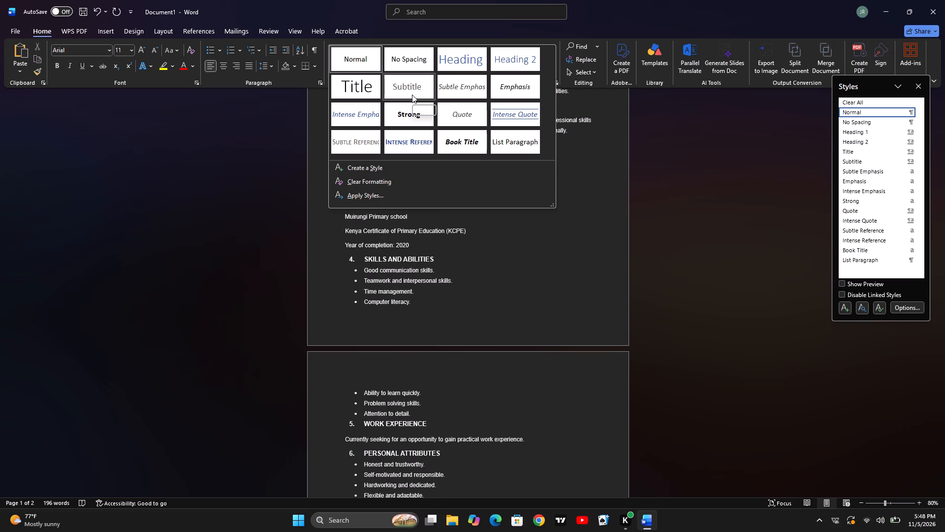
click(548, 234)
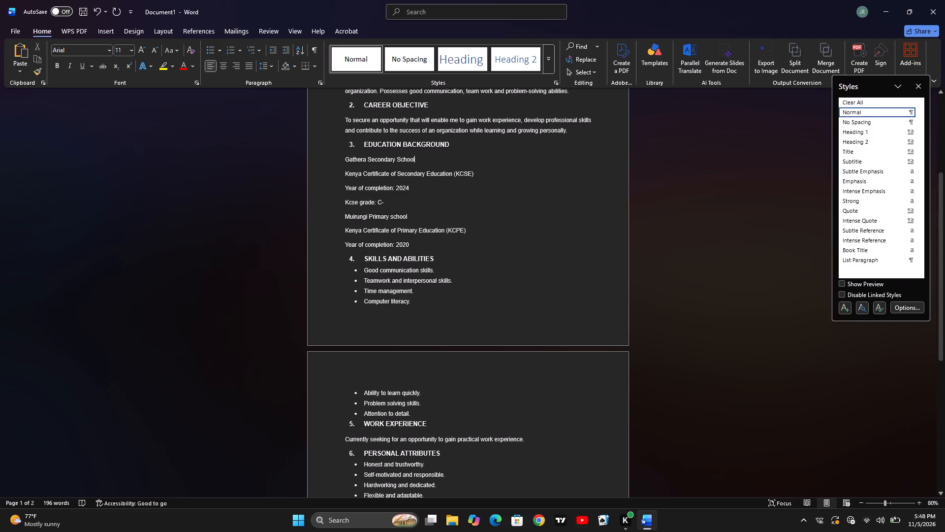
Proofread the whole curriculum vitae from the title through the REFEREES section, checking layout and the page break.
scroll(392, 194, up, 4)
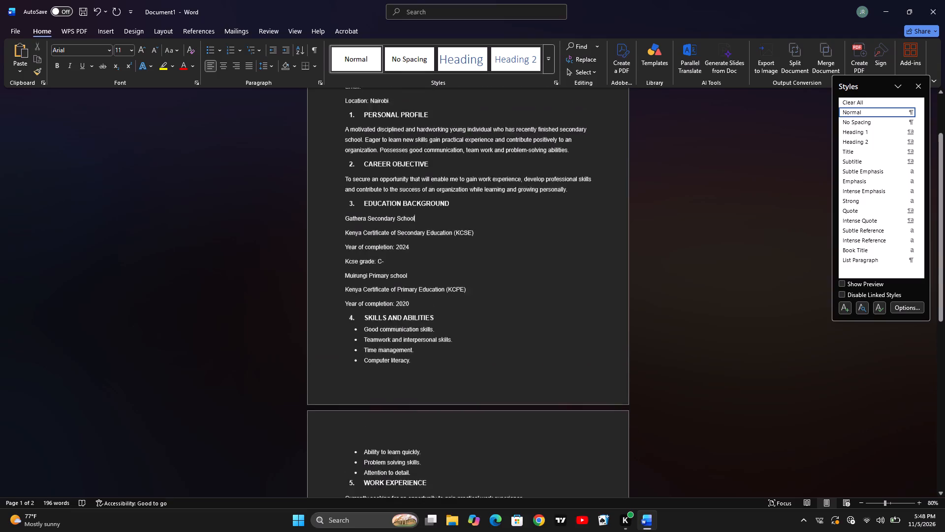
scroll(392, 194, up, 4)
scroll(392, 194, down, 2)
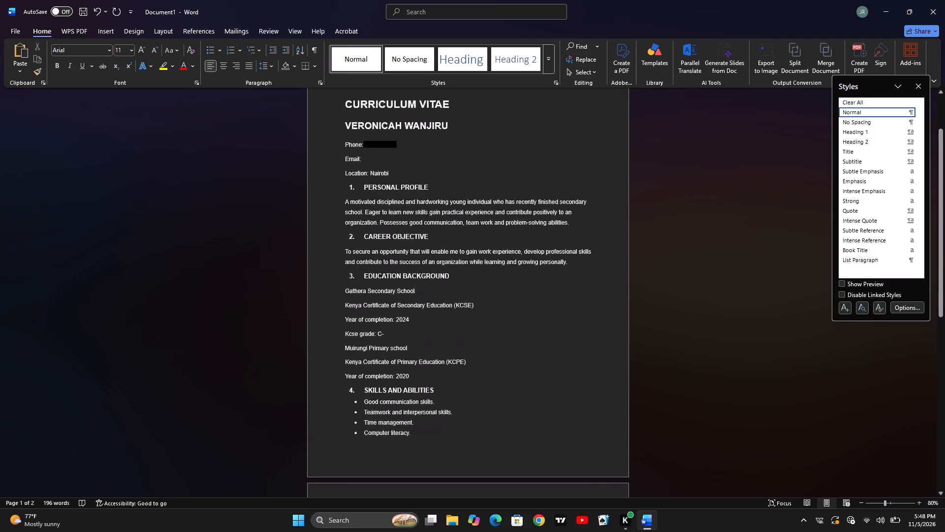
scroll(392, 194, down, 5)
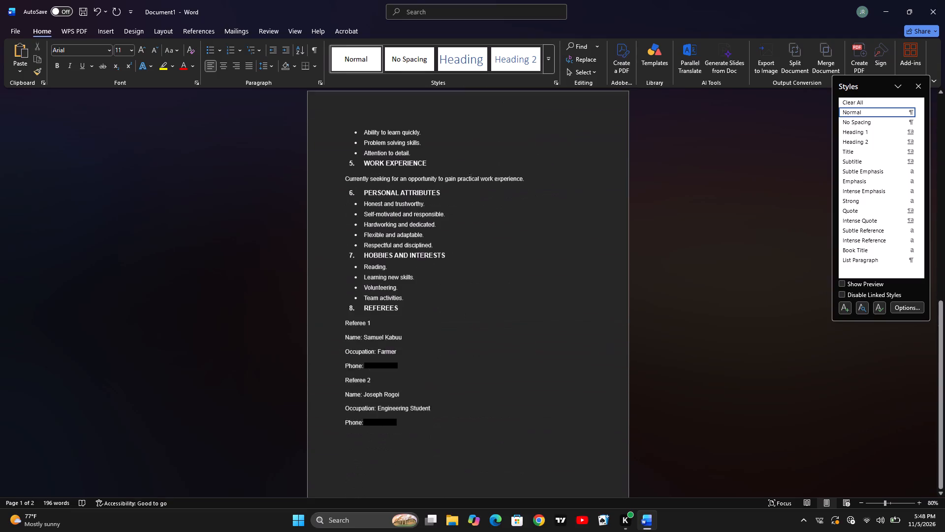
scroll(392, 194, down, 2)
scroll(392, 194, up, 4)
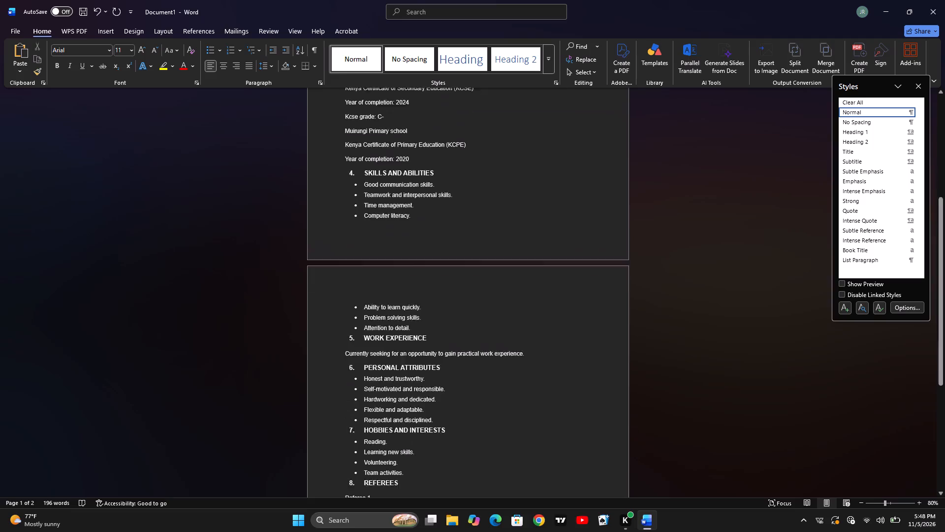
scroll(392, 194, up, 4)
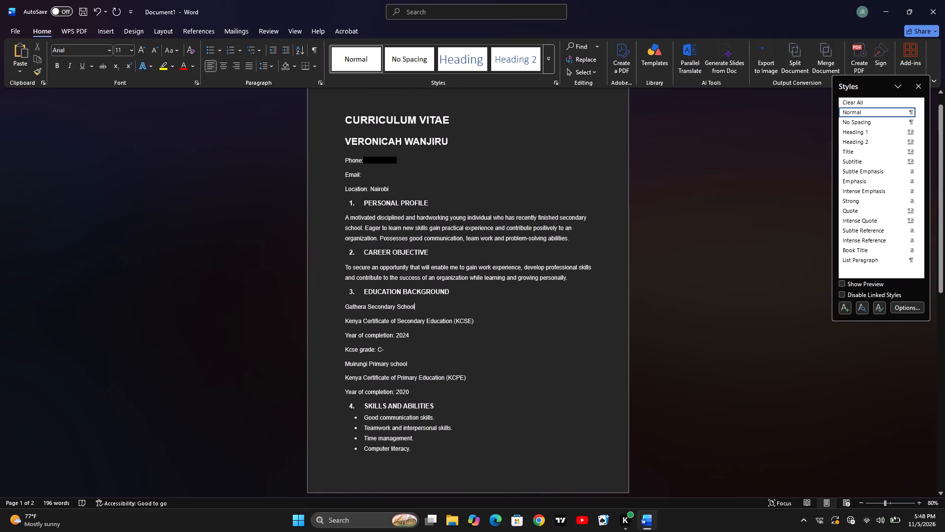
scroll(371, 183, down, 1)
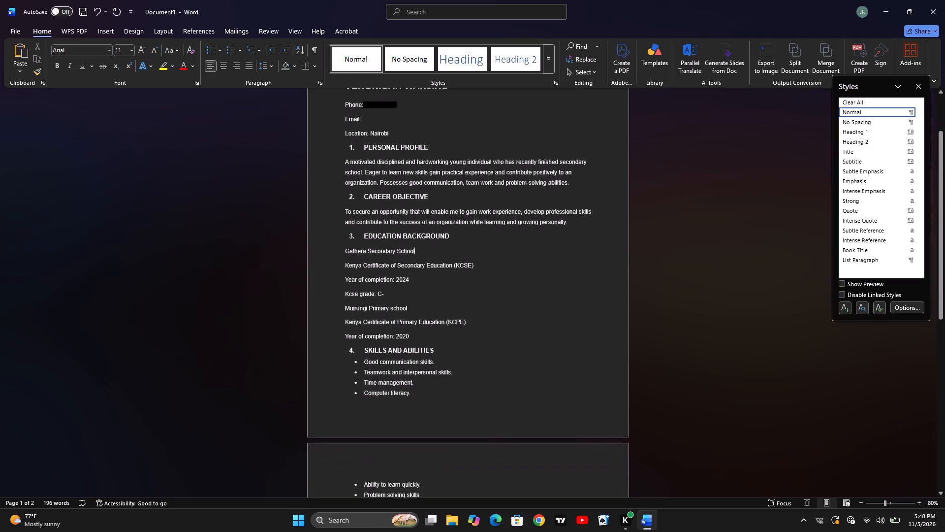
scroll(371, 183, down, 1)
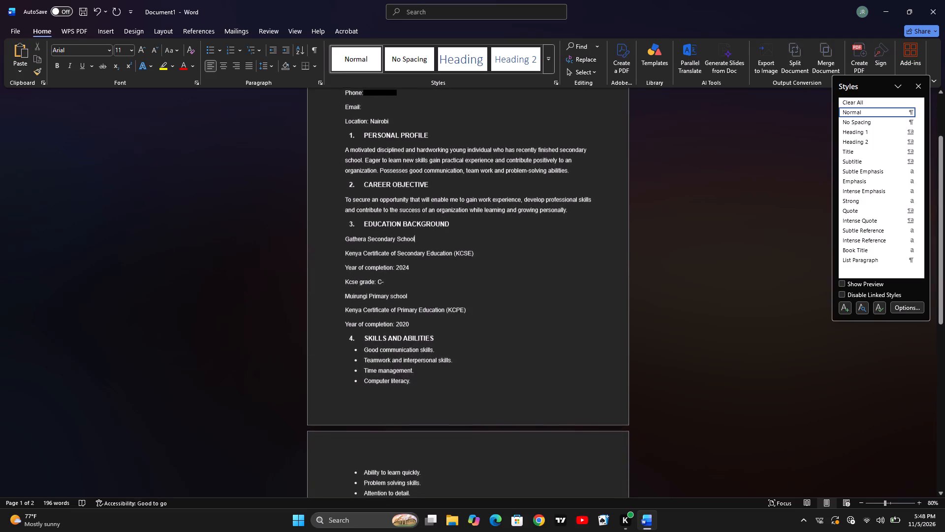
scroll(371, 183, down, 1)
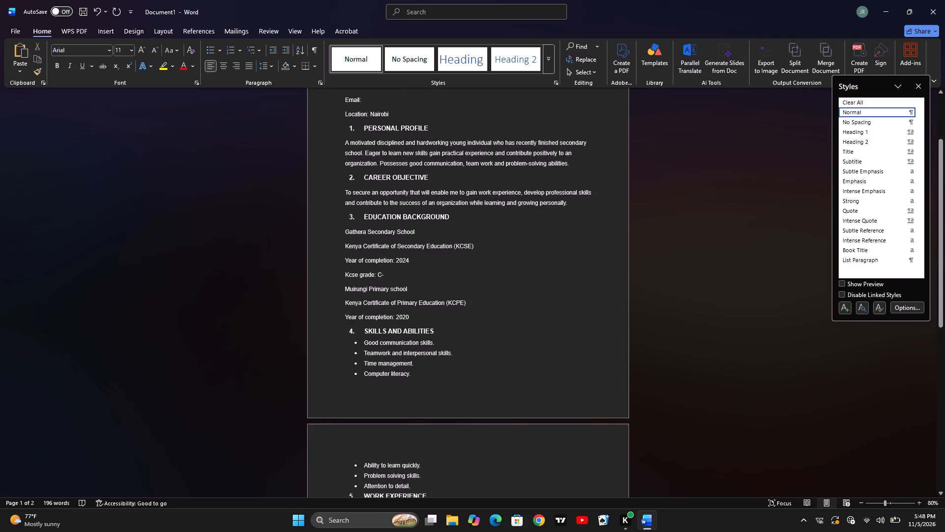
scroll(432, 330, down, 1)
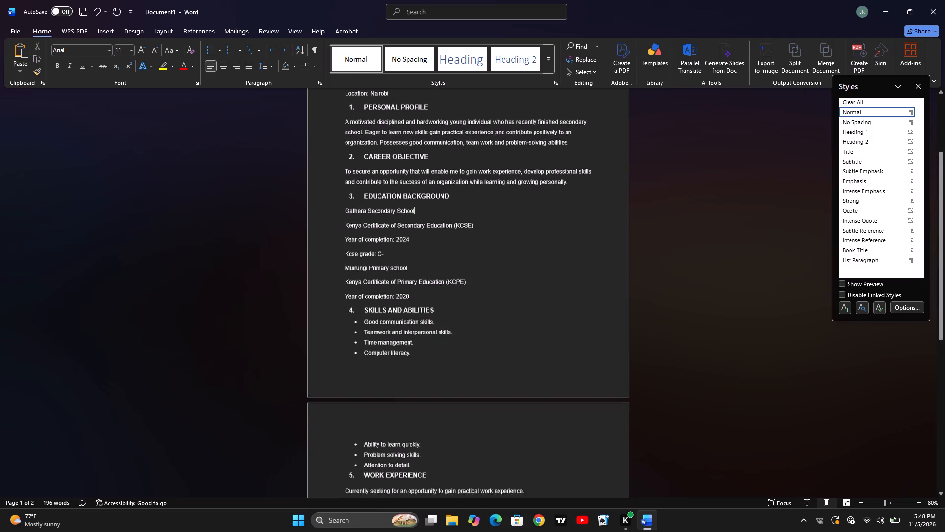
scroll(432, 330, down, 2)
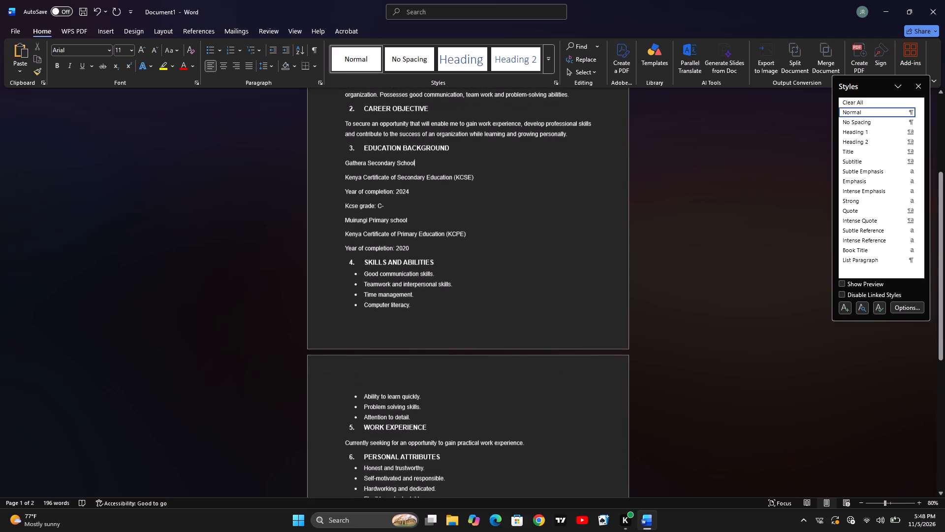
scroll(432, 330, down, 3)
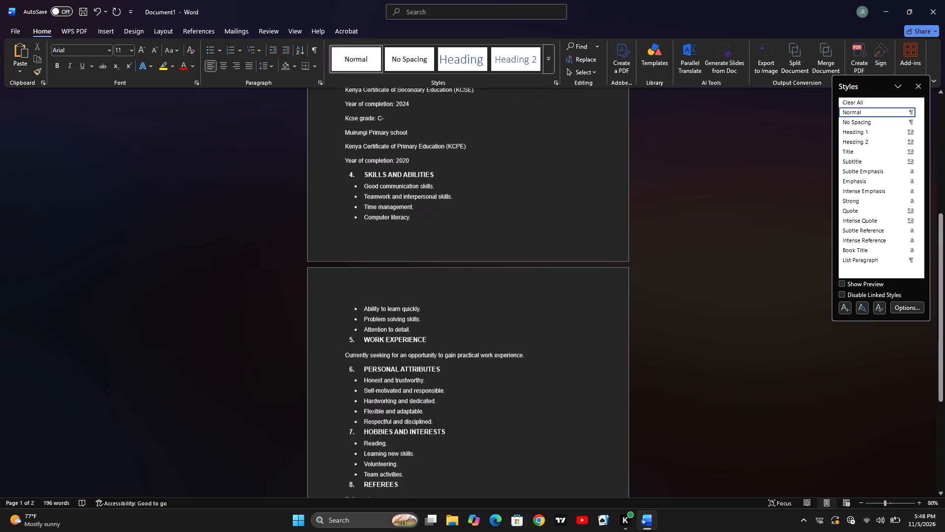
Change the font colour of the CURRICULUM VITAE title to the blue theme colour.
scroll(432, 330, up, 5)
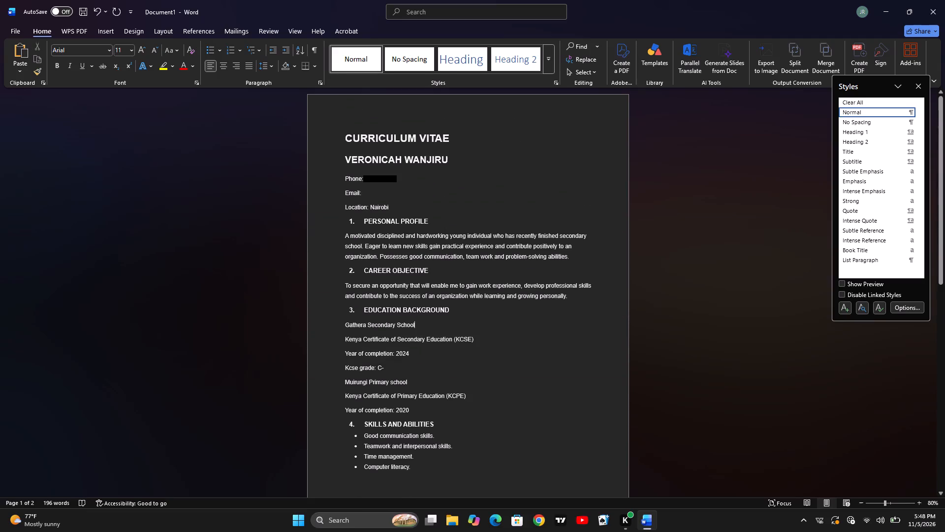
drag(345, 139, 462, 142)
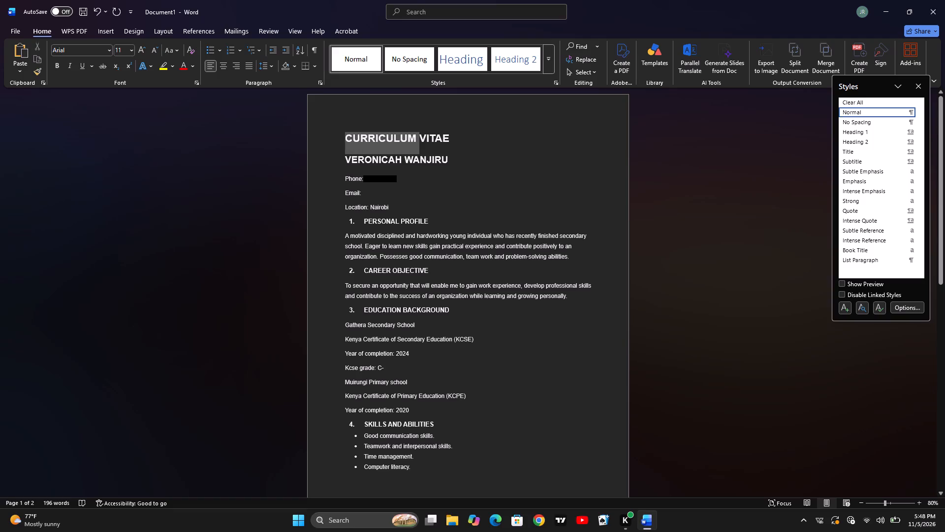
drag(462, 142, 472, 143)
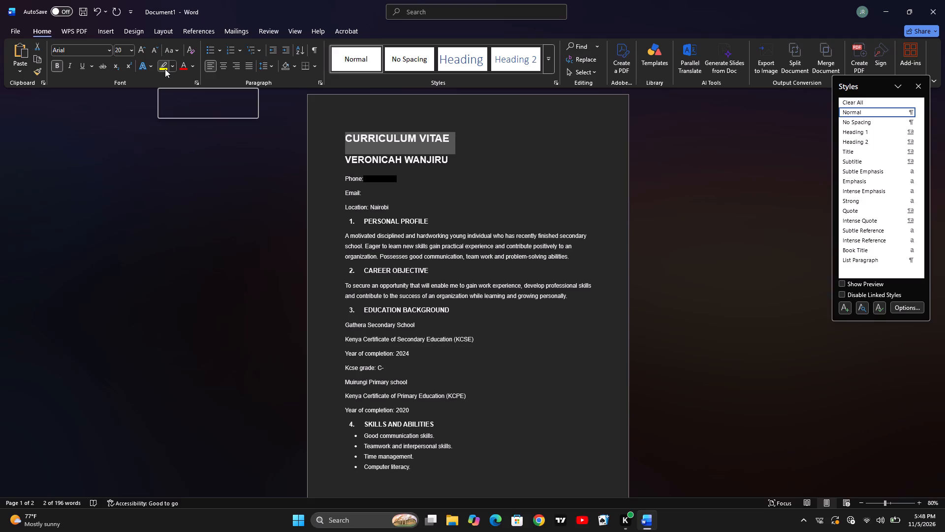
click(191, 66)
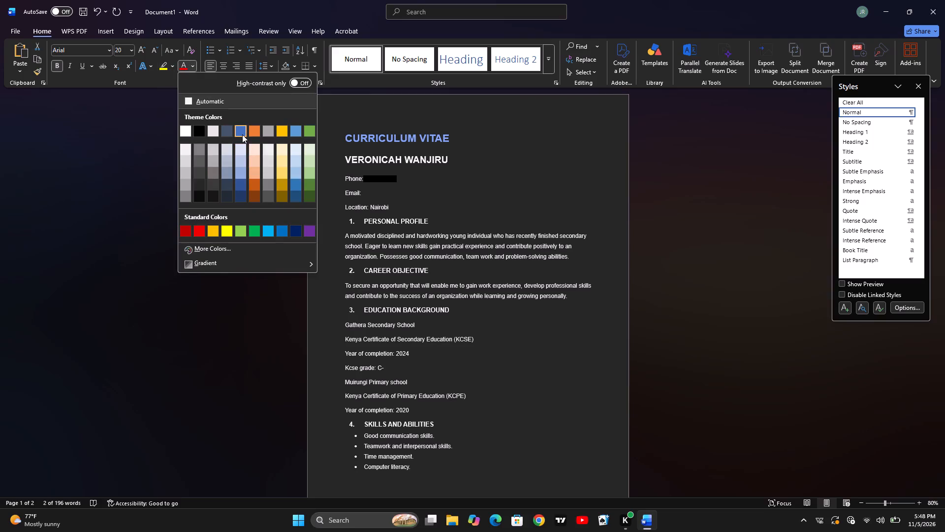
click(242, 134)
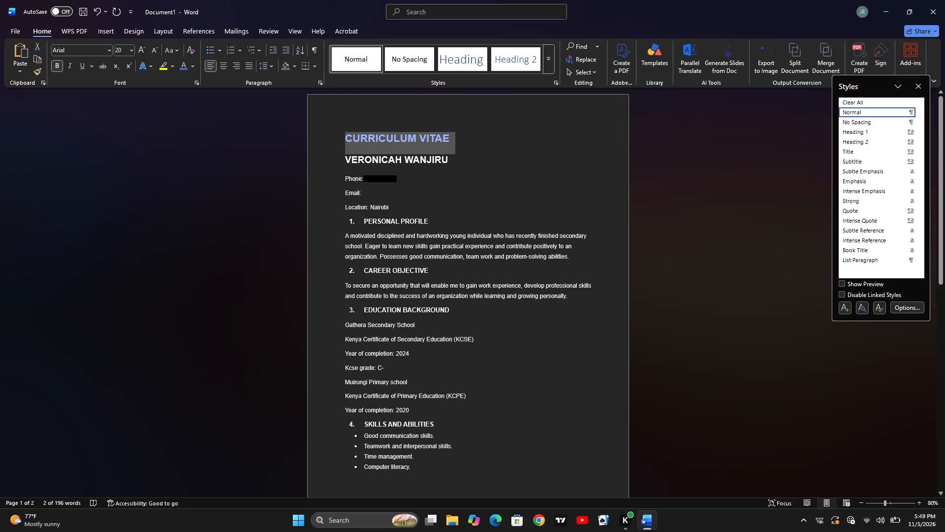
Apply the same blue font colour to the PERSONAL PROFILE, CAREER OBJECTIVE, EDUCATION BACKGROUND and SKILLS AND ABILITIES headings.
scroll(440, 191, down, 1)
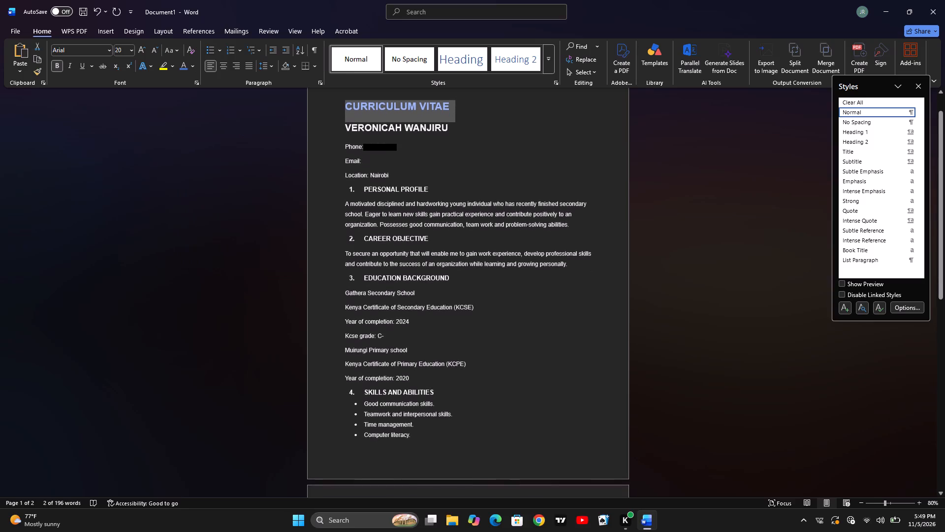
drag(430, 187, 388, 182)
click(452, 166)
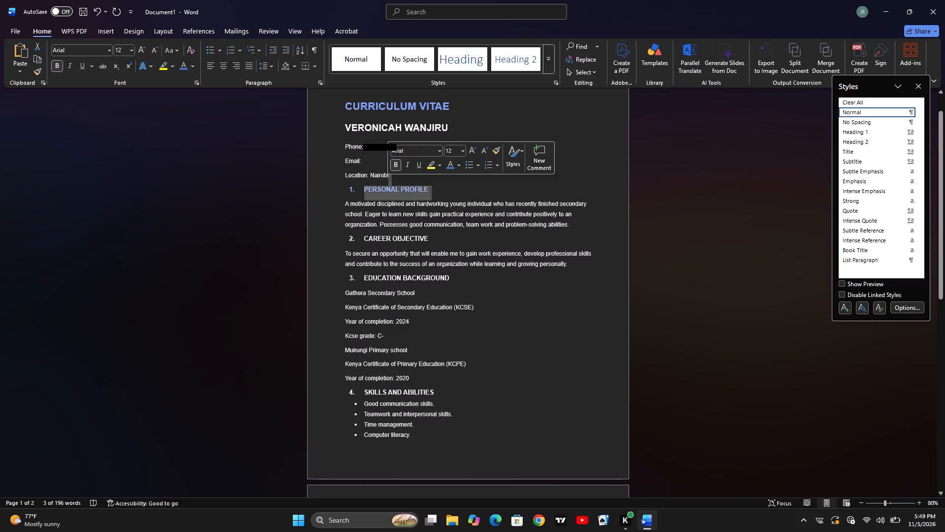
drag(436, 240, 356, 239)
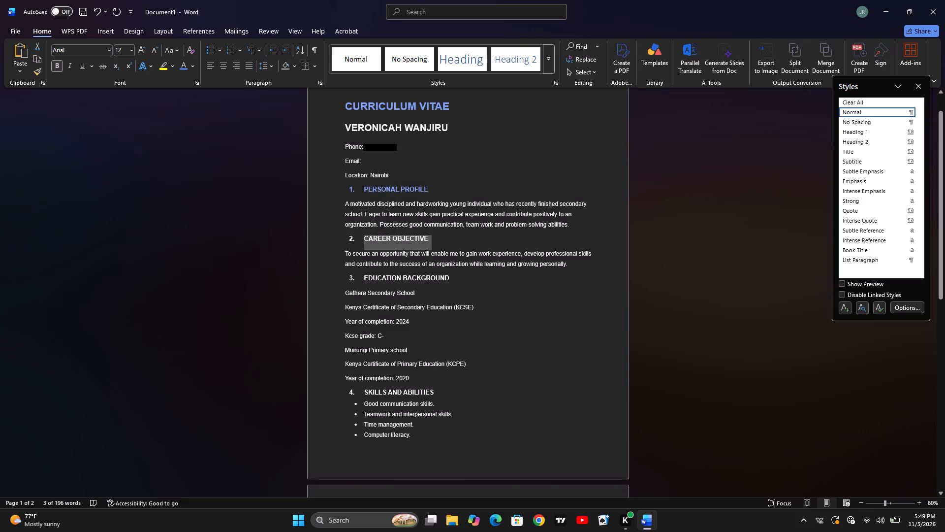
drag(356, 239, 360, 239)
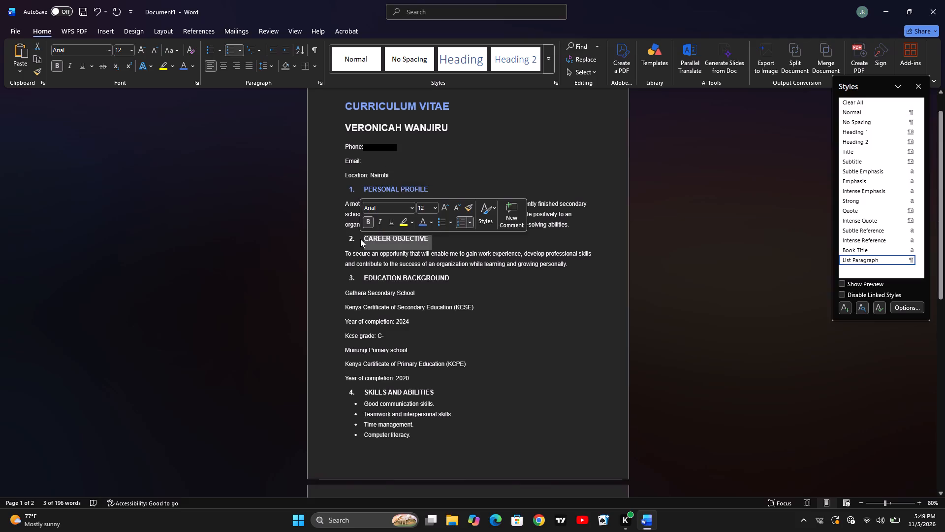
click(421, 225)
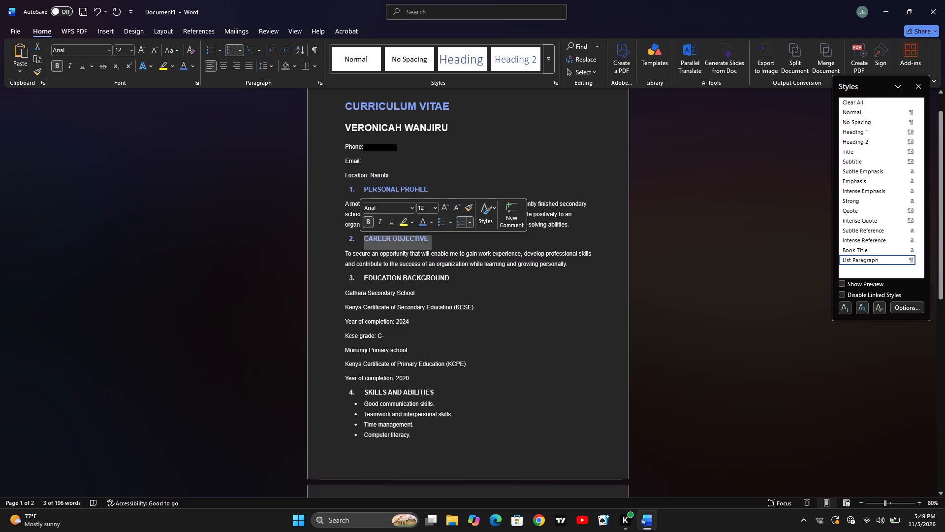
drag(445, 281, 337, 284)
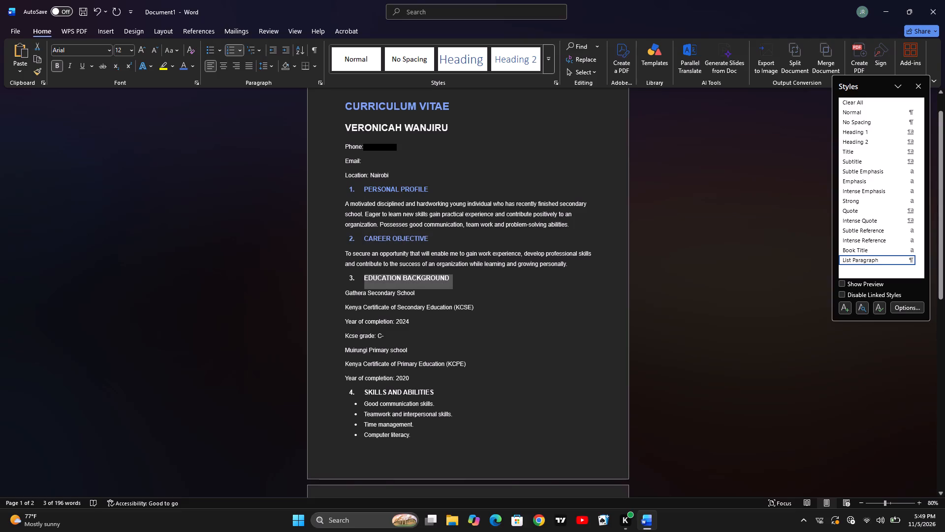
drag(337, 284, 318, 284)
click(382, 265)
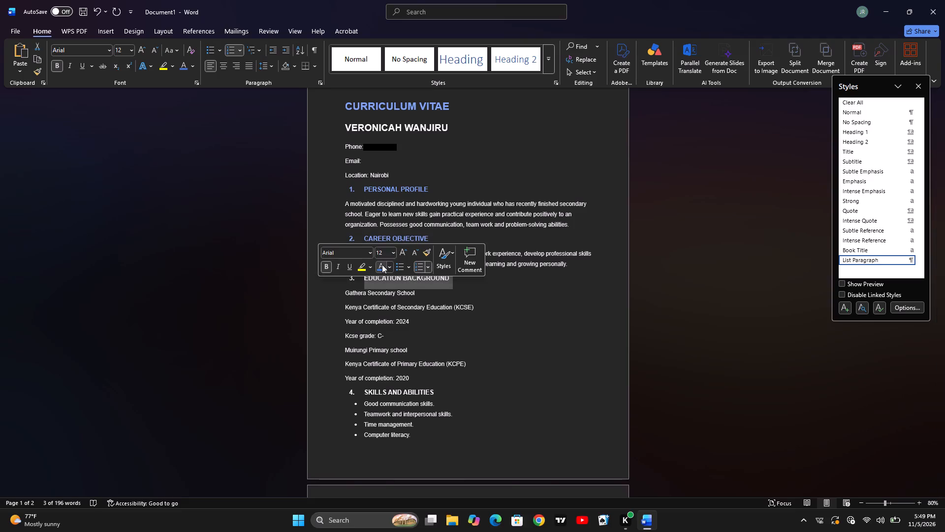
scroll(404, 337, down, 1)
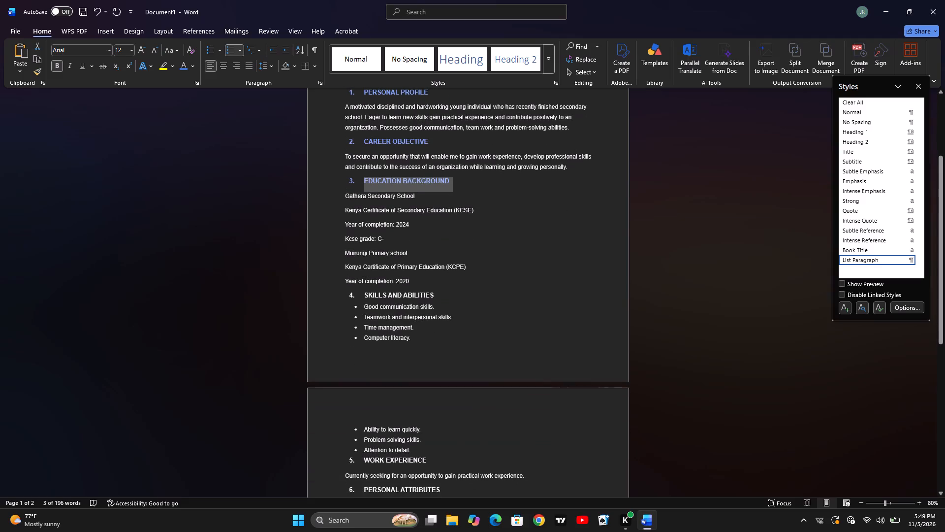
drag(439, 295, 320, 292)
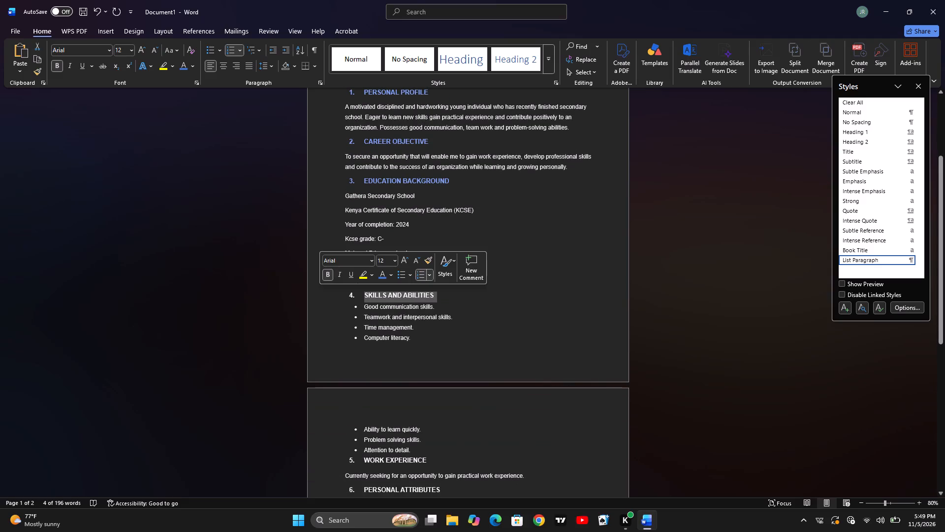
click(381, 274)
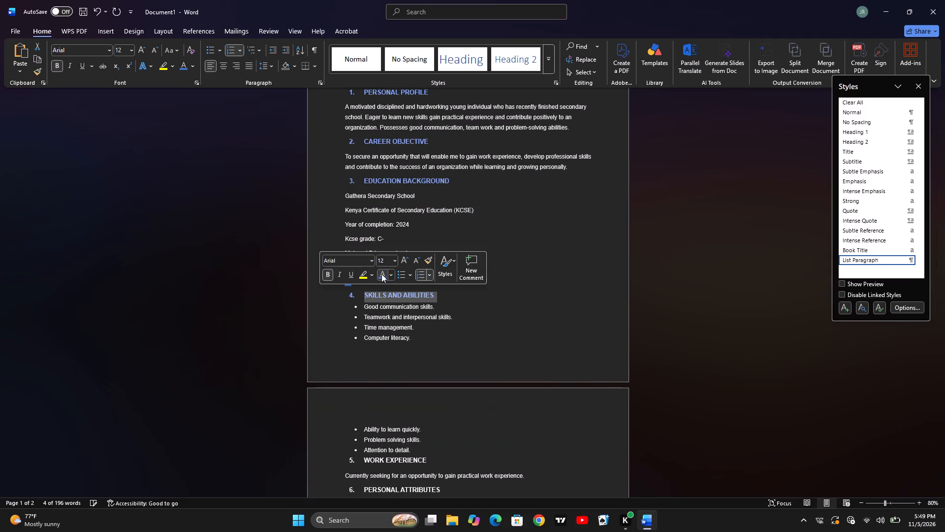
Apply the blue font colour to the PERSONAL ATTRIBUTES, HOBBIES AND INTERESTS and REFEREES headings on the second page.
scroll(381, 274, down, 5)
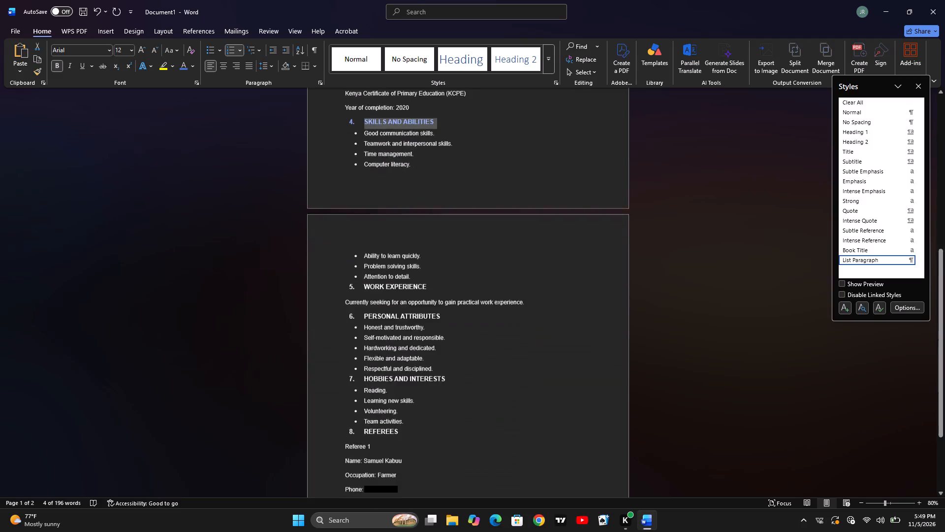
scroll(381, 274, down, 1)
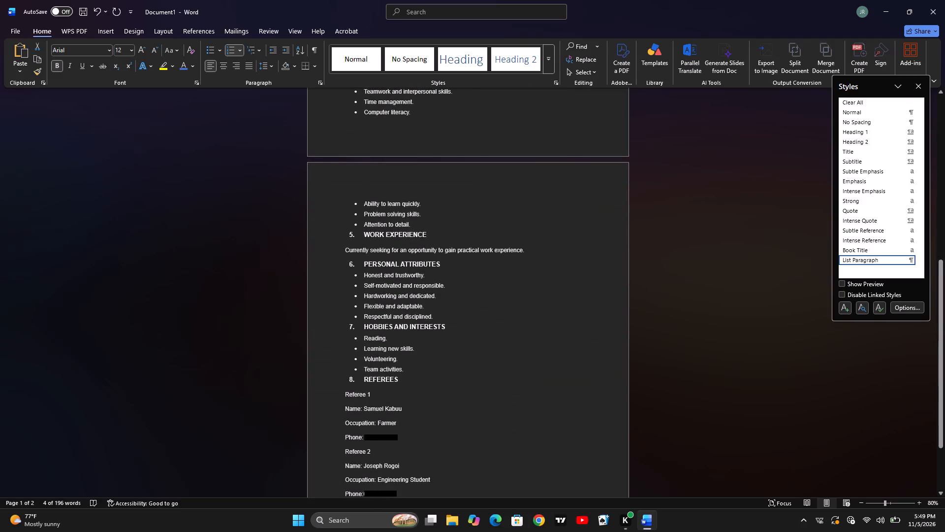
drag(441, 262, 369, 258)
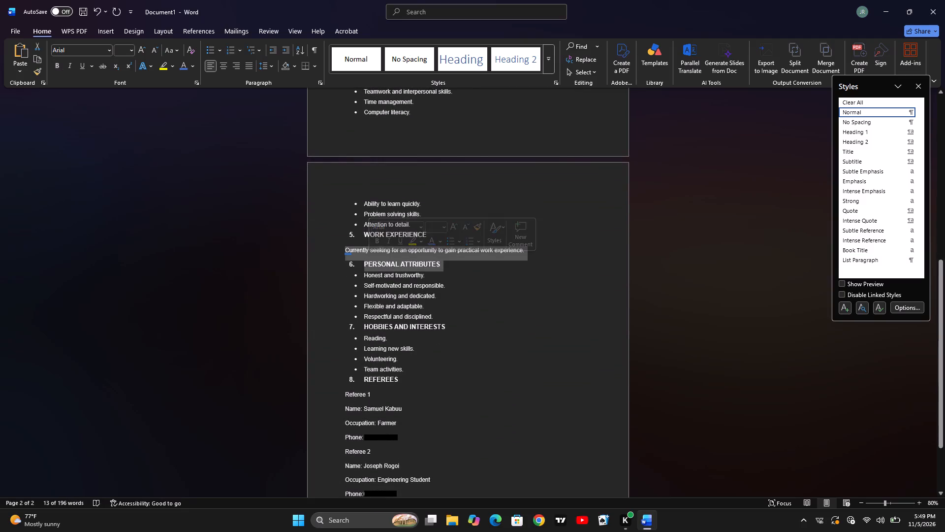
click(422, 282)
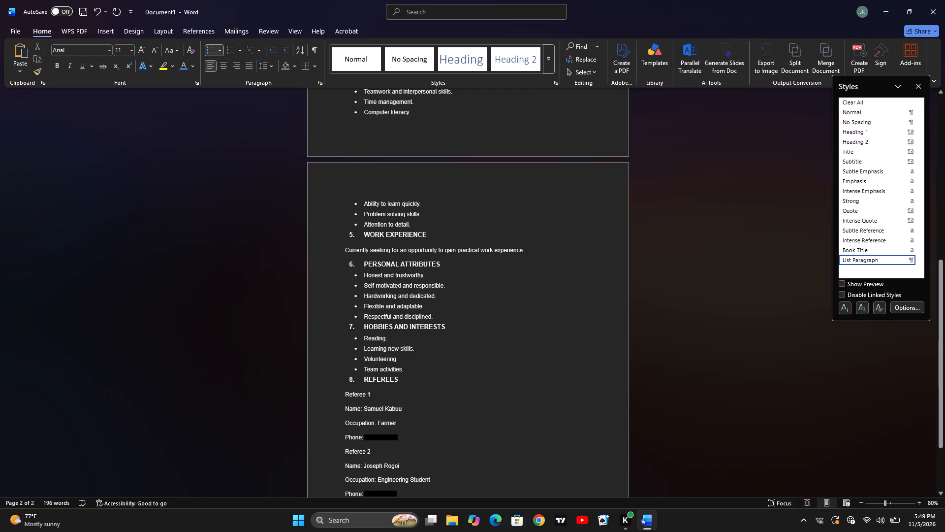
drag(442, 263, 332, 266)
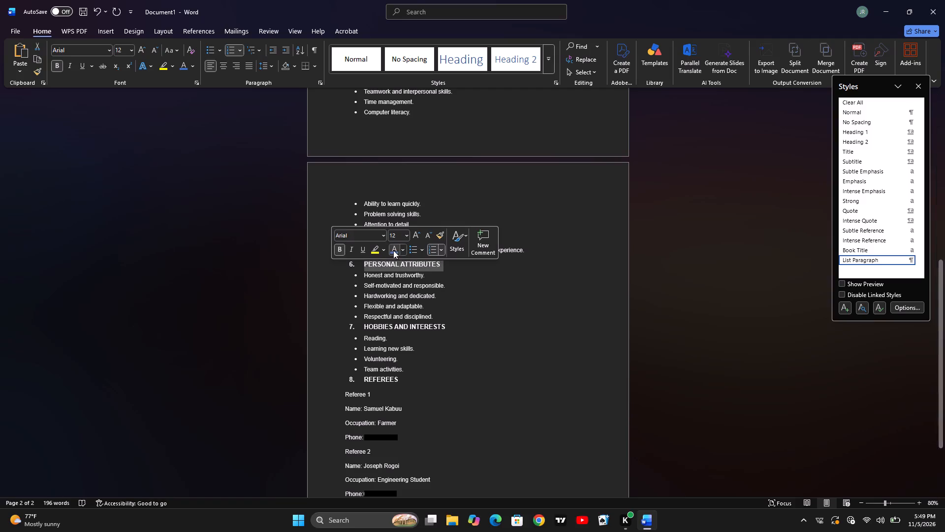
click(394, 250)
scroll(394, 250, down, 1)
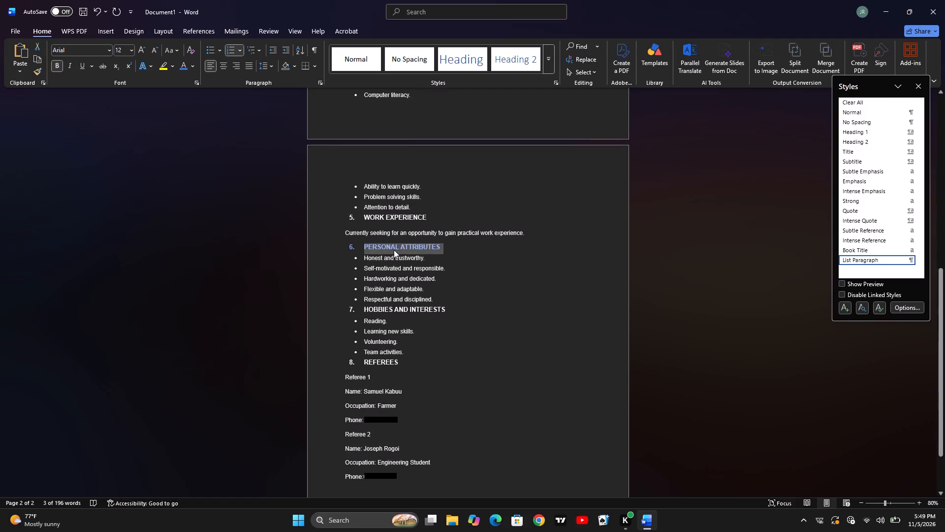
scroll(394, 250, down, 1)
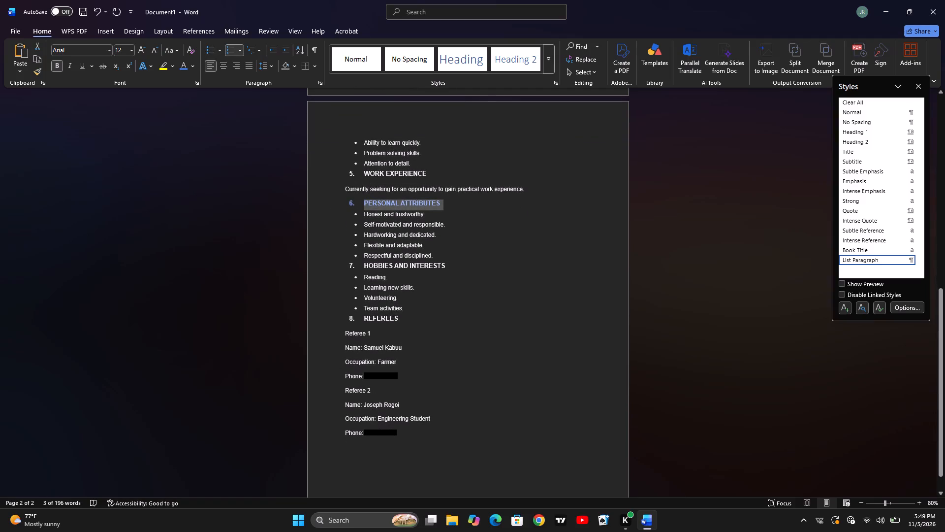
drag(449, 266, 350, 266)
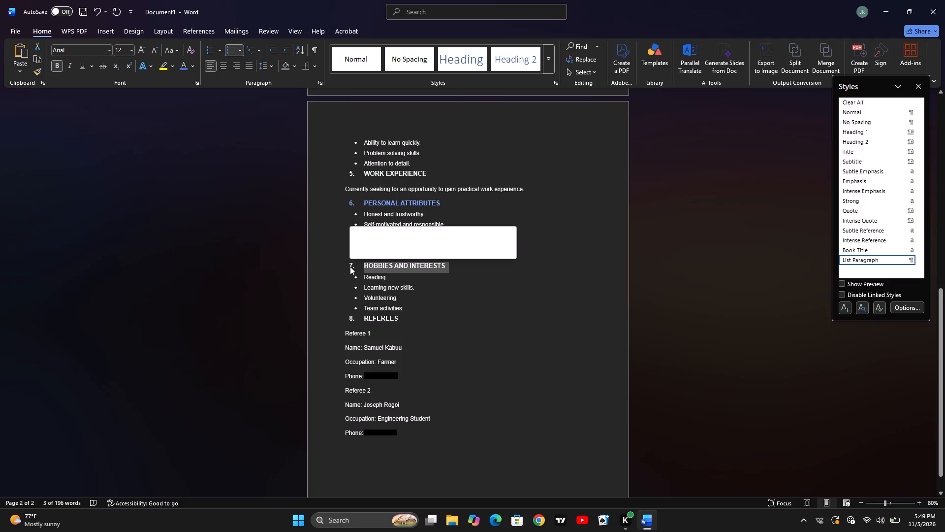
click(411, 252)
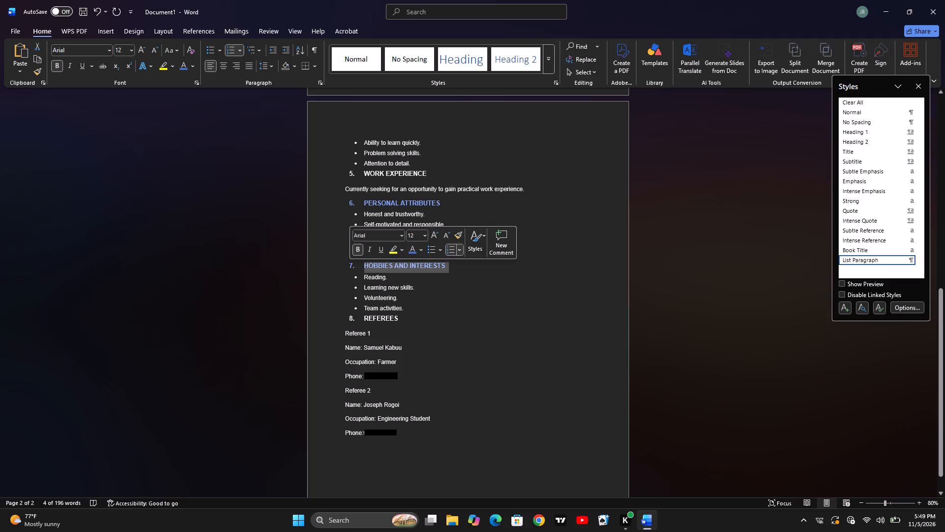
drag(402, 319, 322, 315)
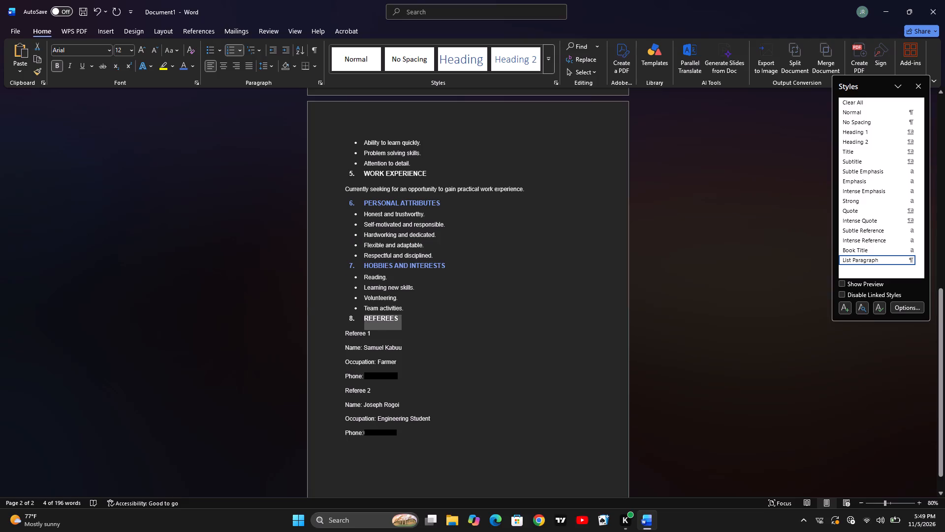
drag(322, 315, 296, 315)
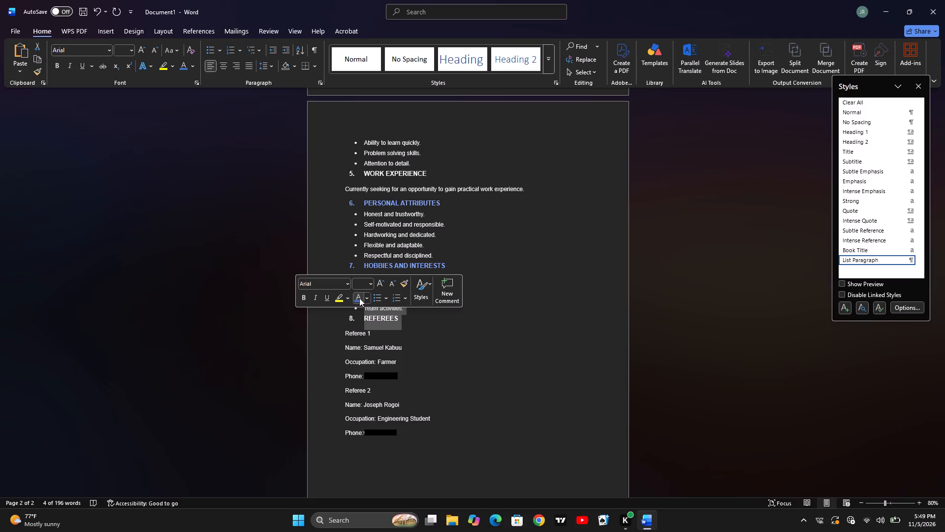
click(360, 298)
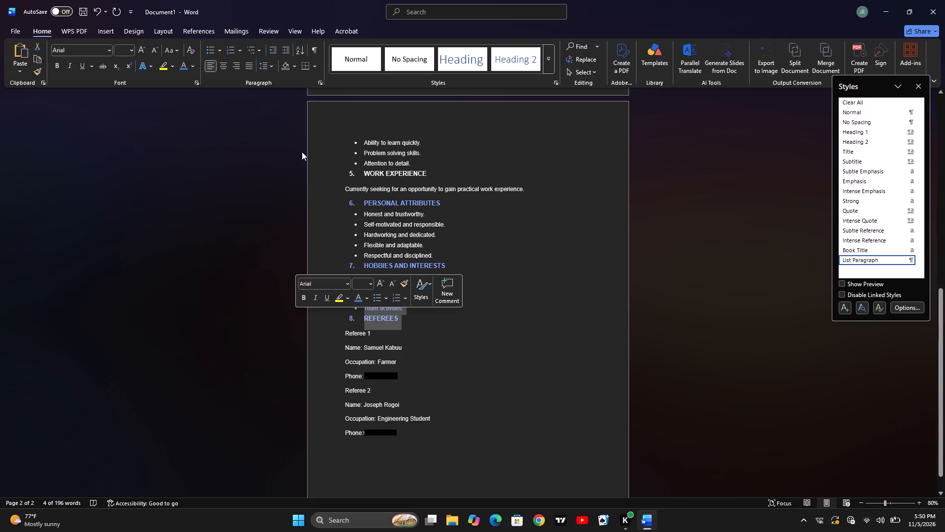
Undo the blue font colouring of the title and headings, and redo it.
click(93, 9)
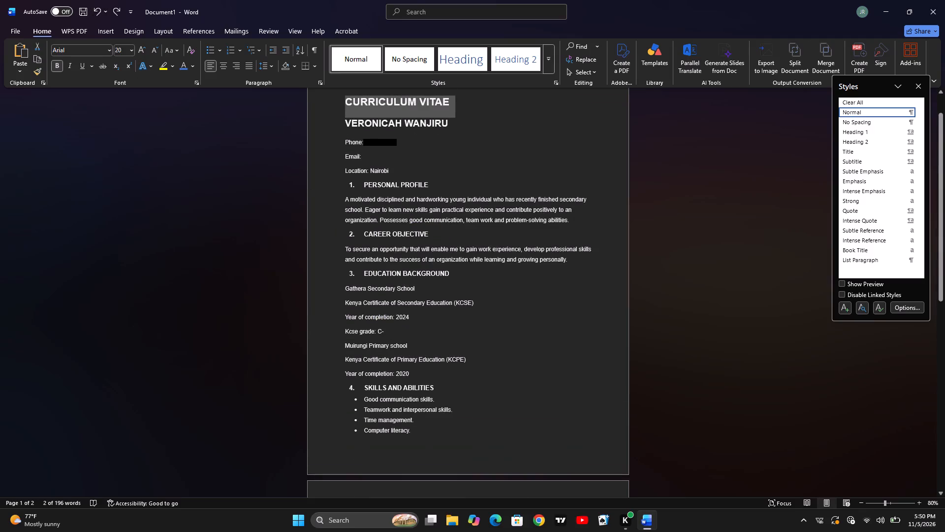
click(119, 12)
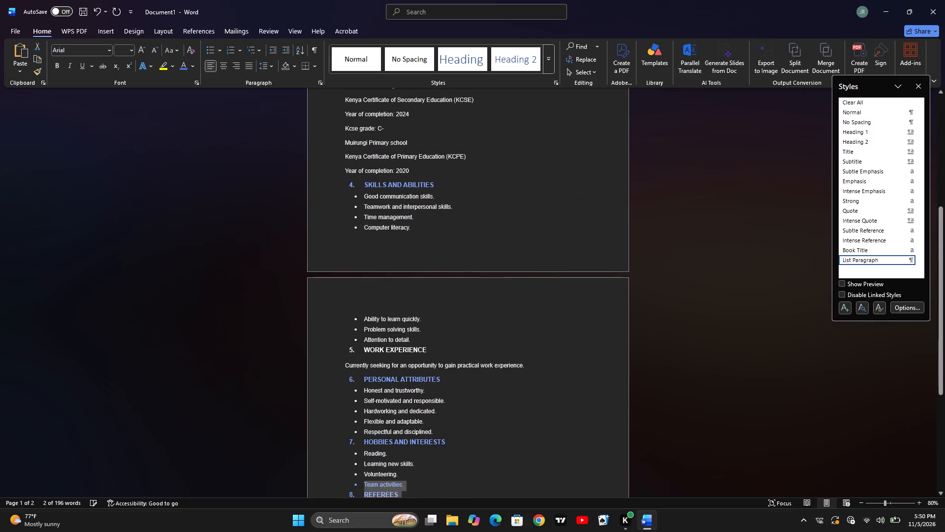
Set the font colour of the Team activities bullet under HOBBIES AND INTERESTS to the black theme colour.
scroll(448, 341, down, 1)
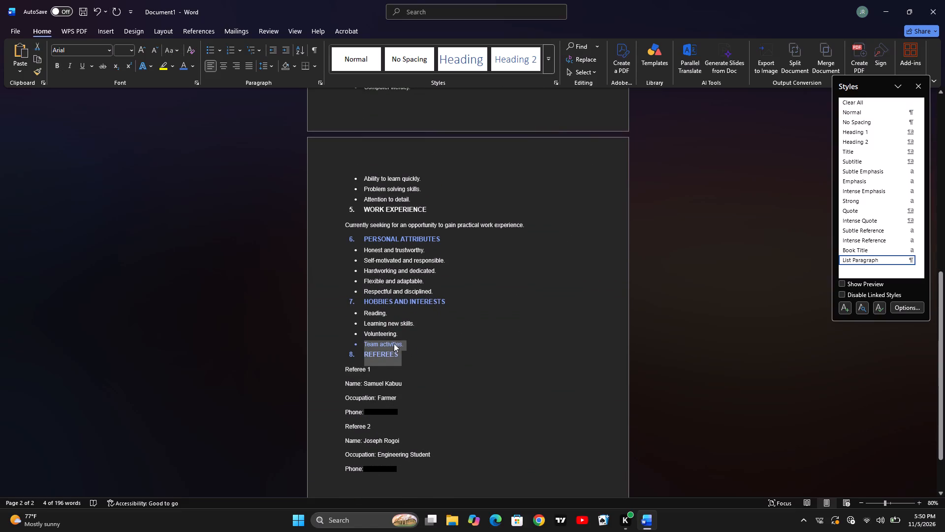
click(394, 345)
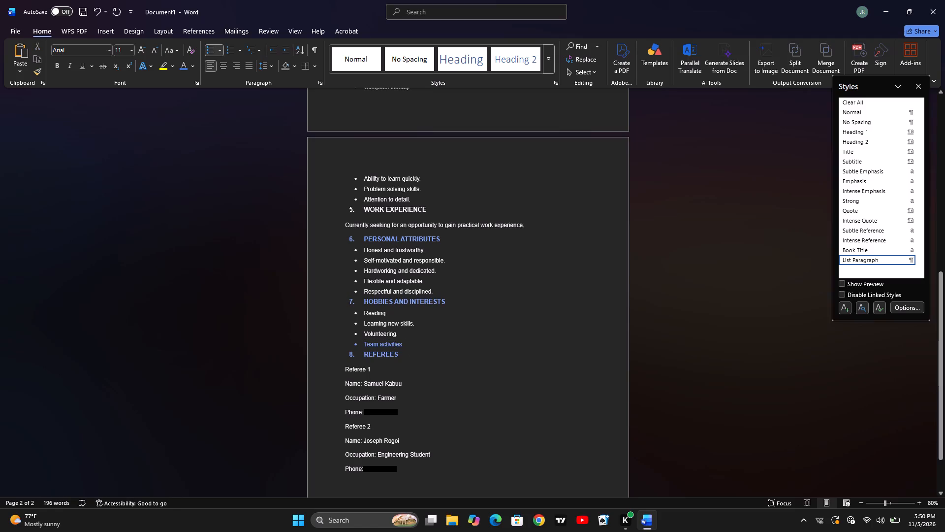
drag(405, 346, 365, 350)
drag(365, 350, 303, 350)
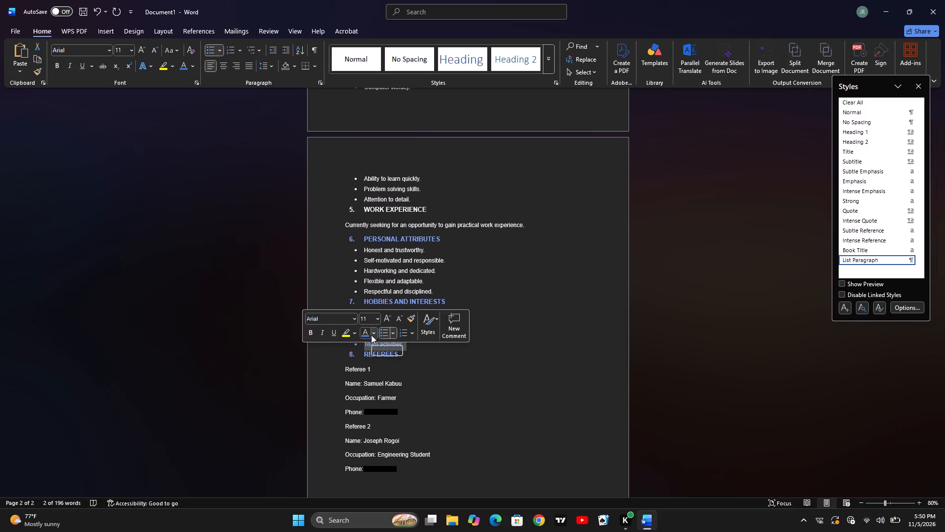
click(371, 335)
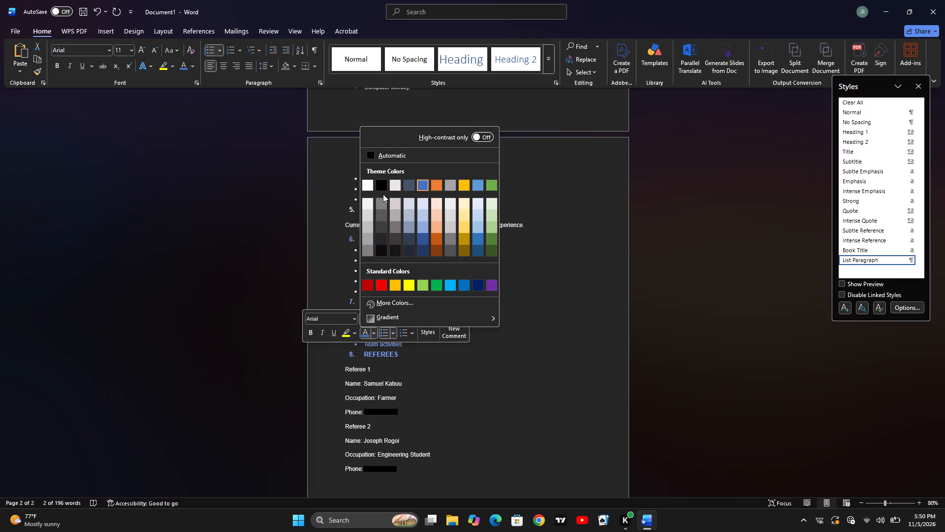
click(380, 189)
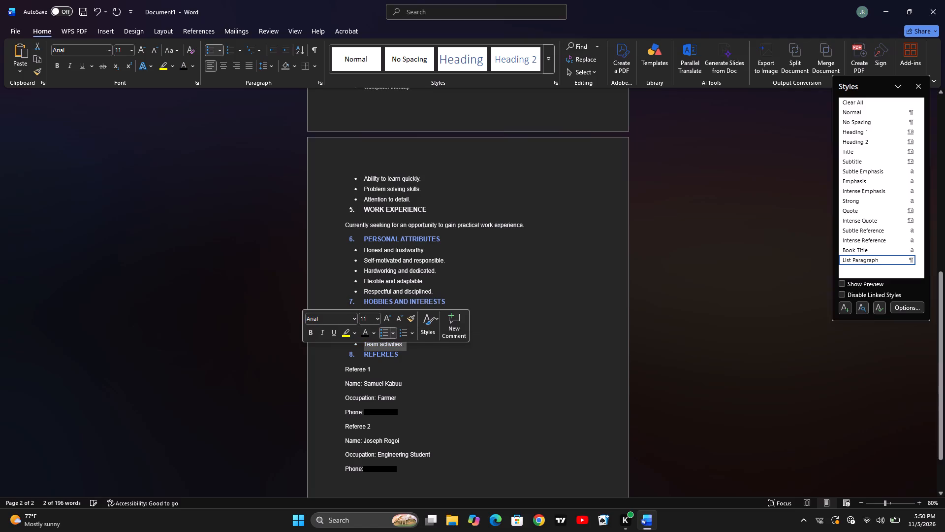
Review the title, headings and bulleted lists across both pages of the curriculum vitae.
click(546, 266)
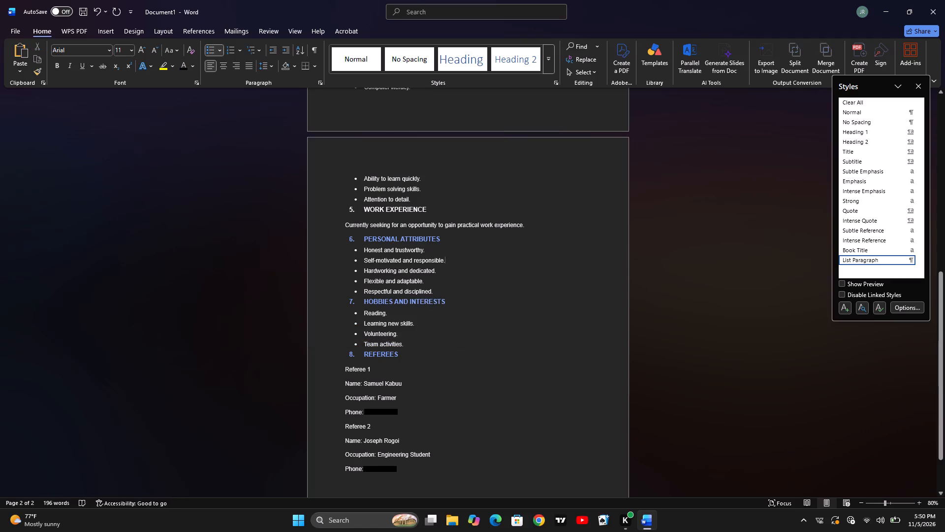
scroll(546, 266, up, 6)
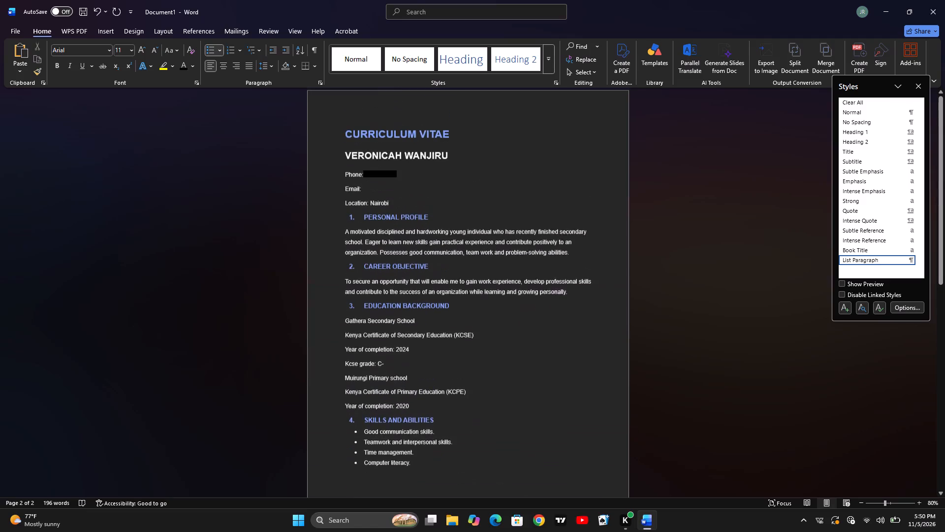
scroll(546, 266, down, 4)
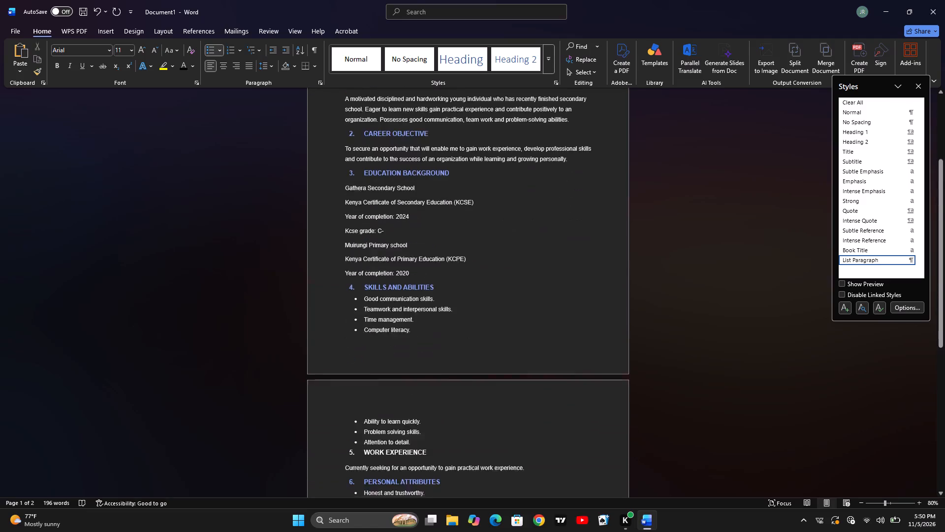
scroll(546, 266, down, 1)
scroll(546, 266, up, 2)
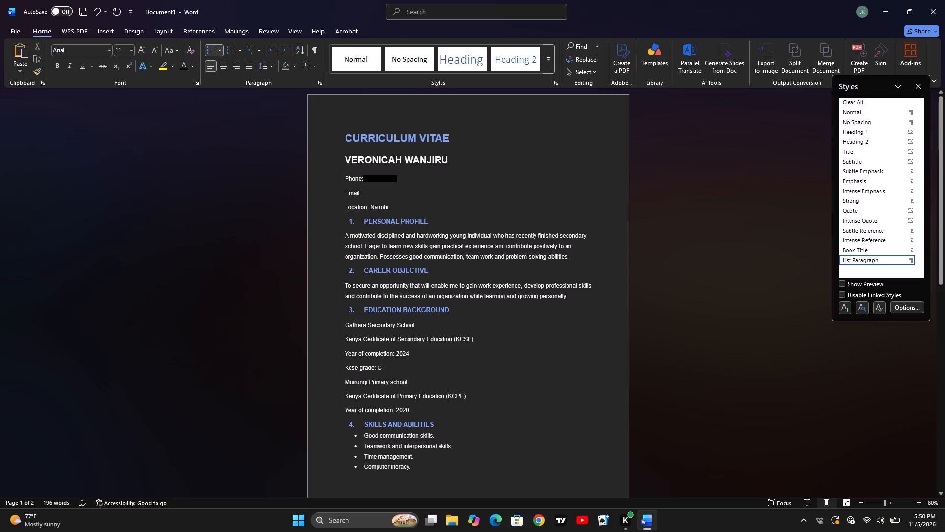
Save the document as CURRICULUM VITAE in .docx format in the personal OneDrive Documents folder.
key(ctrl+s)
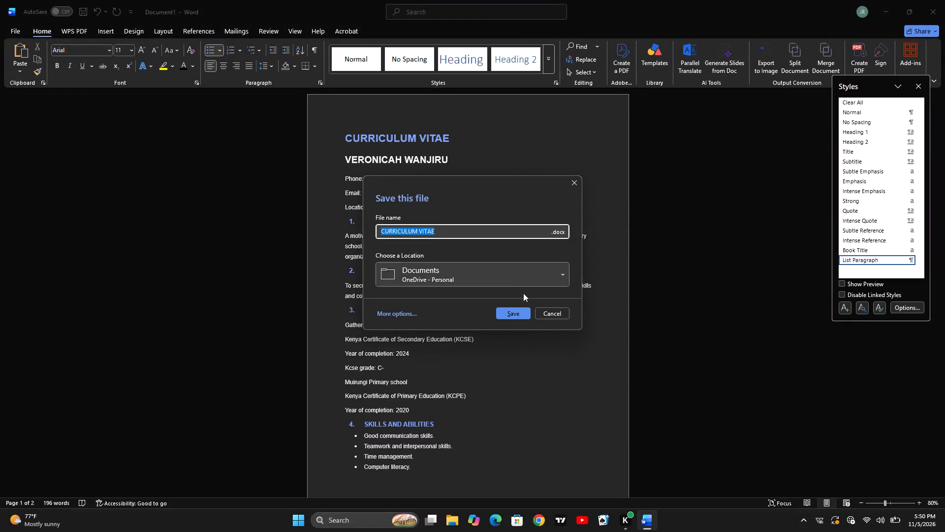
click(524, 313)
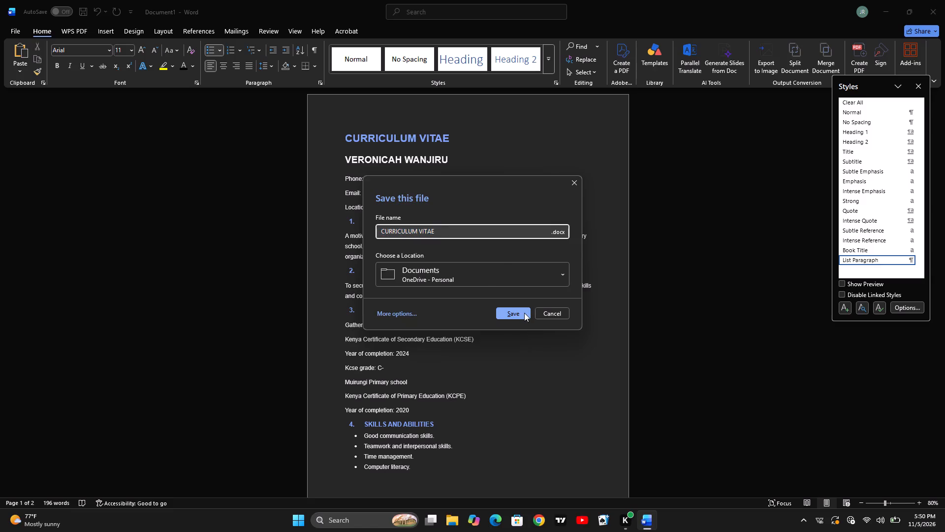
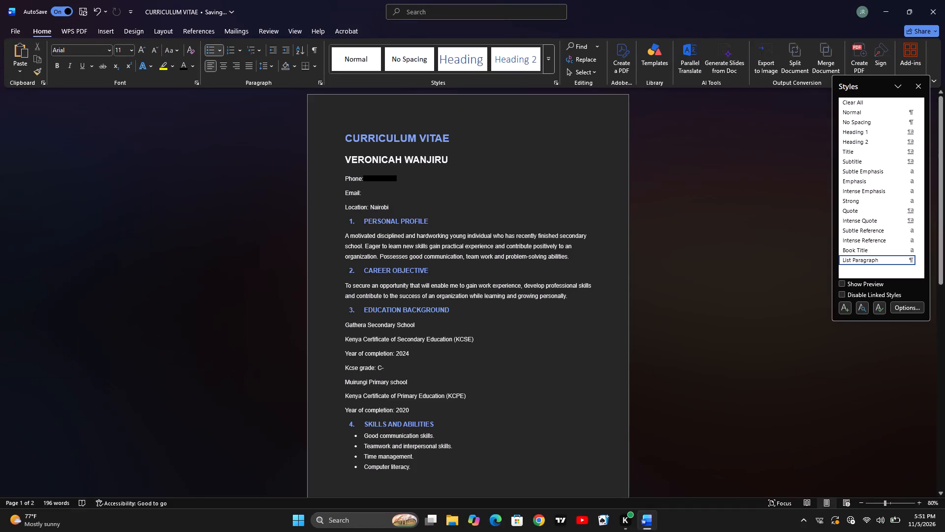
Place the text cursor at the end of the Email line in the contact details.
click(370, 189)
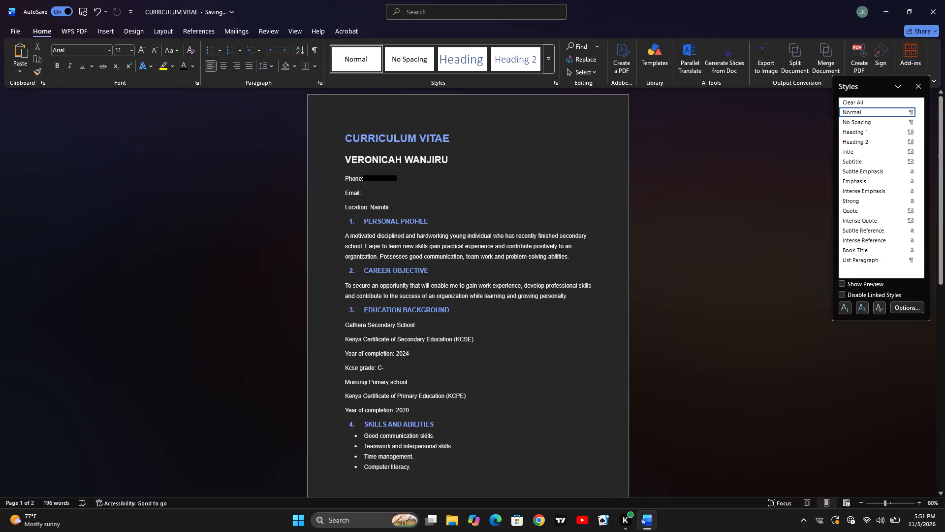
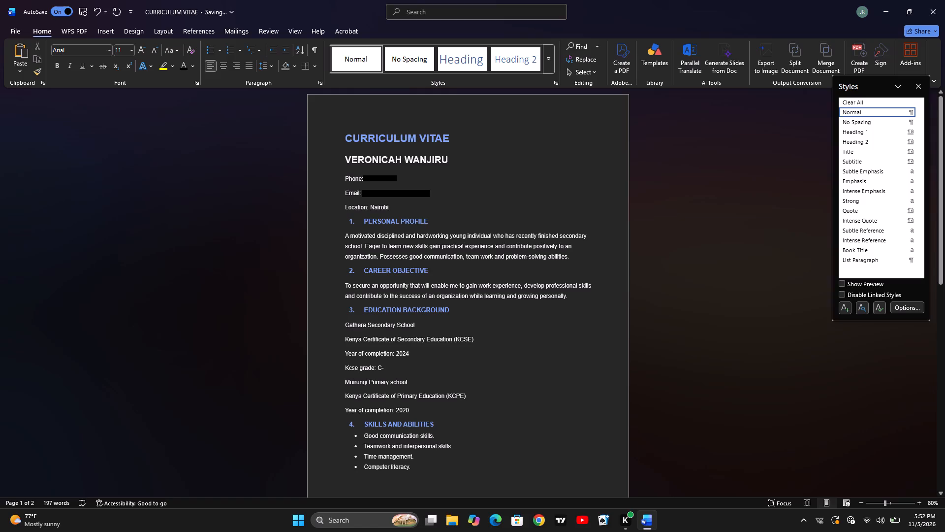
Save the latest state of the CURRICULUM VITAE document under its existing name and location.
key(ctrl+s)
key(ctrl+s)
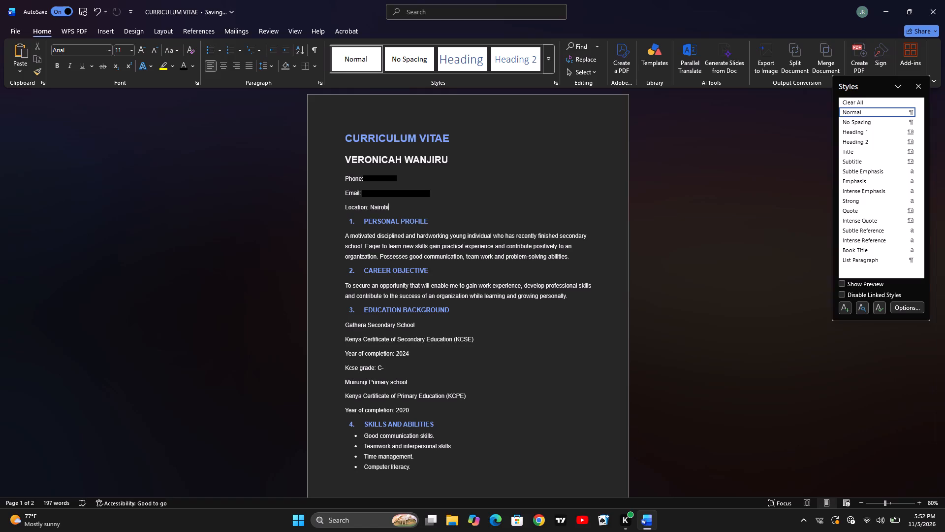
key(ctrl+s)
key(ctrl+s)
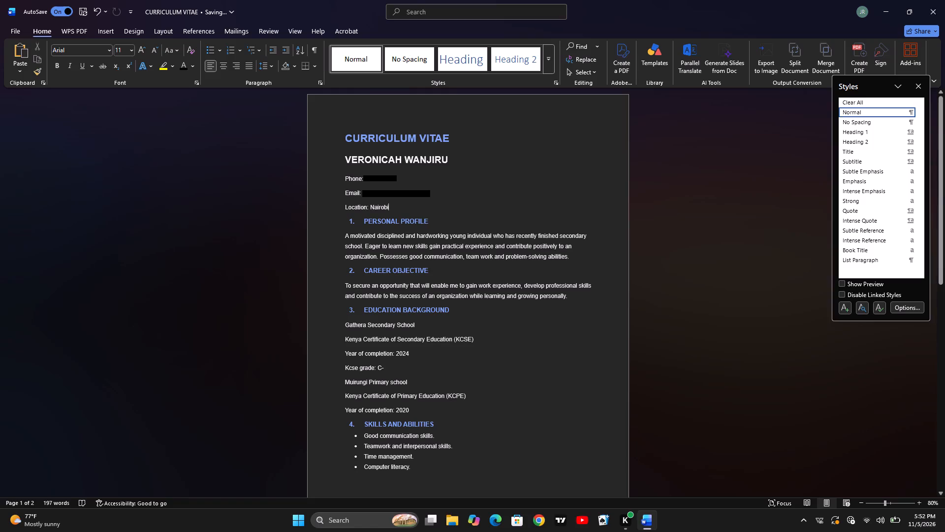
Review both pages of the curriculum vitae from the title down to the referees.
scroll(599, 296, down, 7)
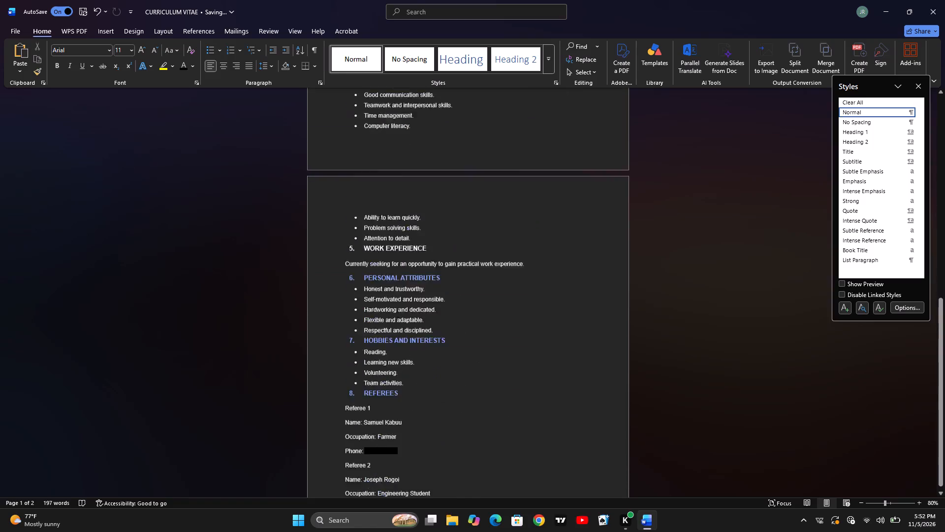
scroll(599, 296, down, 2)
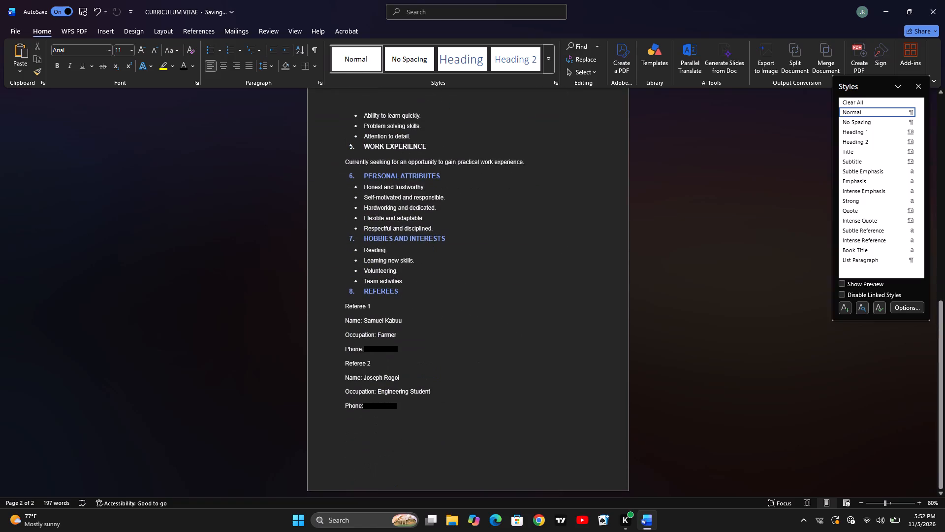
scroll(599, 296, up, 2)
ctrl+scroll(599, 296, down, 1)
ctrl+scroll(599, 296, up, 1)
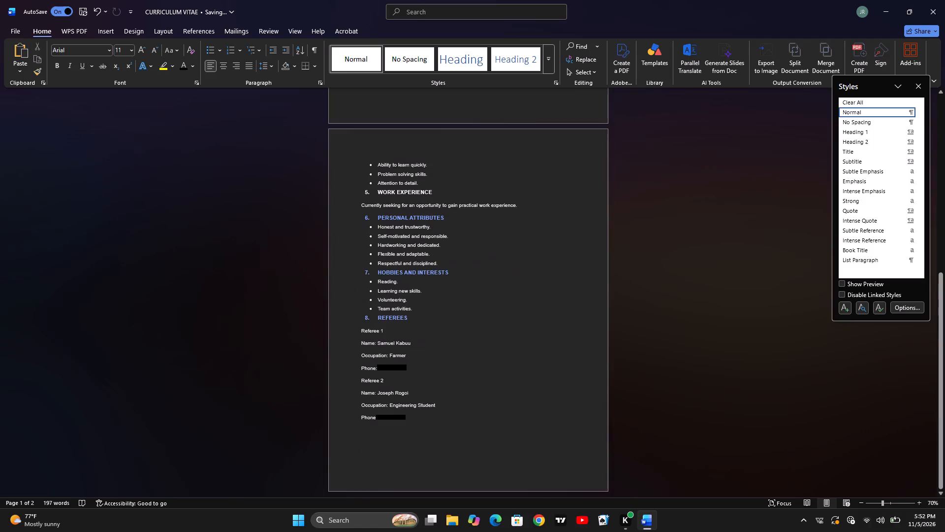
scroll(552, 256, up, 8)
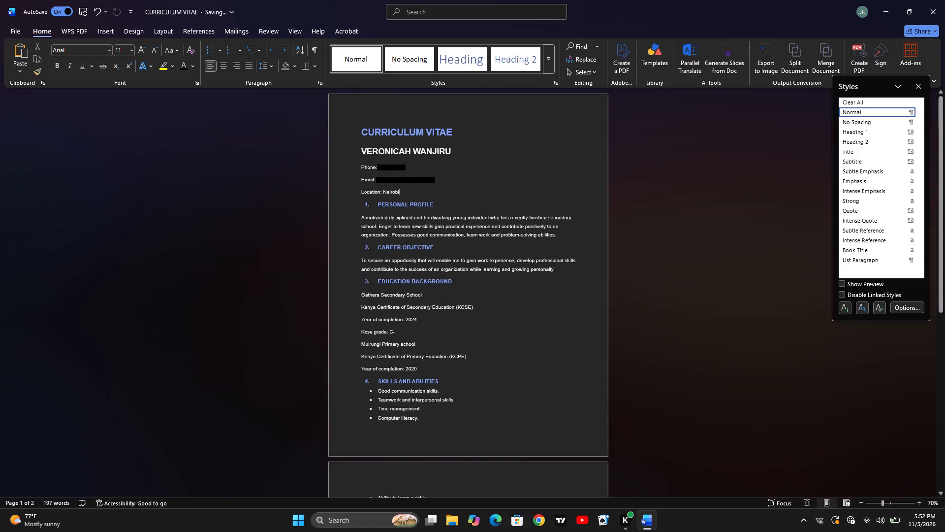
scroll(552, 256, down, 5)
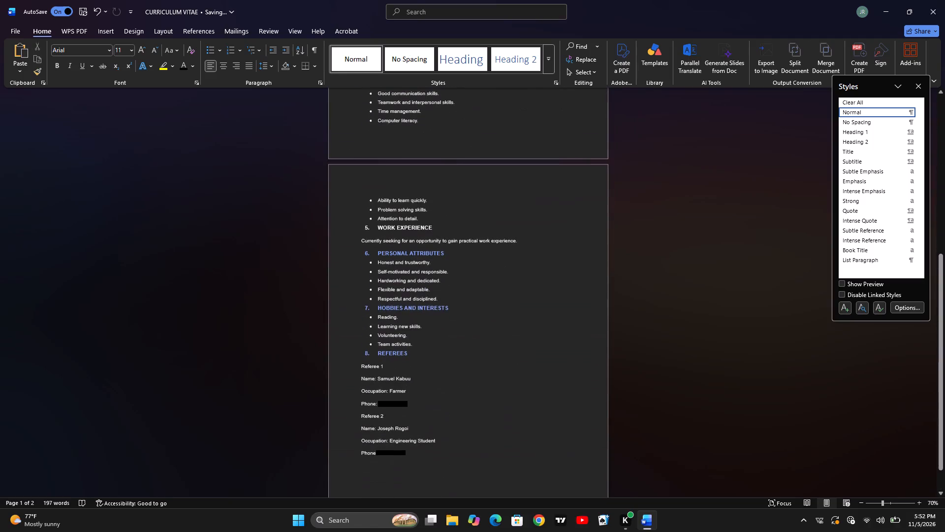
Try to create a PDF with WPS PDF, saving a Word copy as CURRICULUM VITAE in the OneDrive Desktop folder.
click(67, 32)
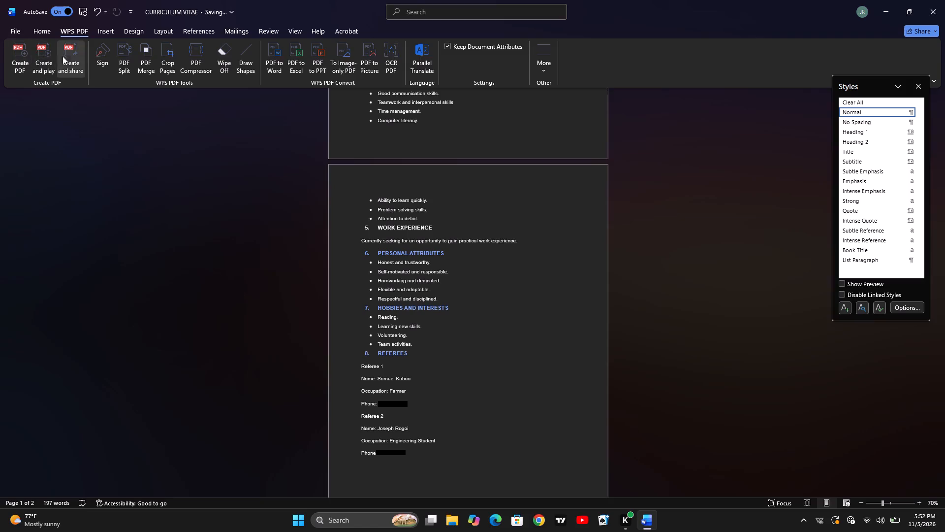
click(26, 59)
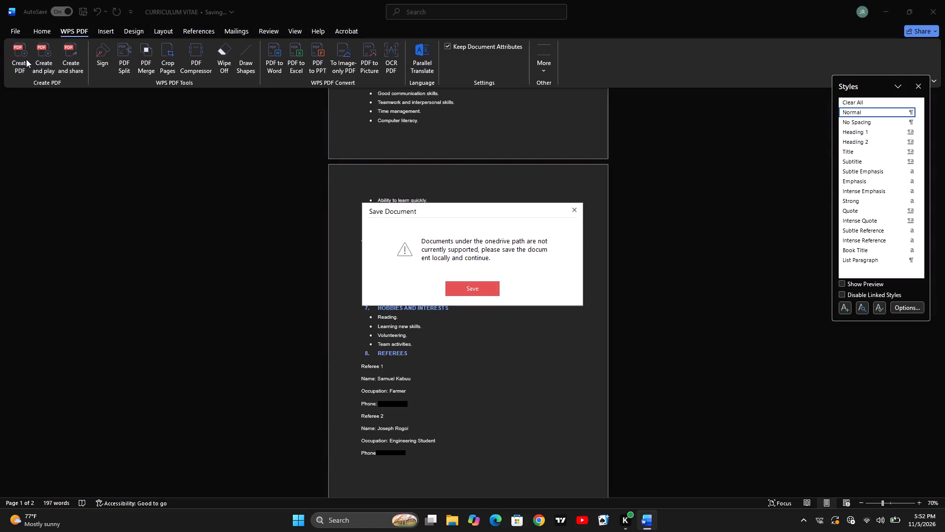
click(478, 288)
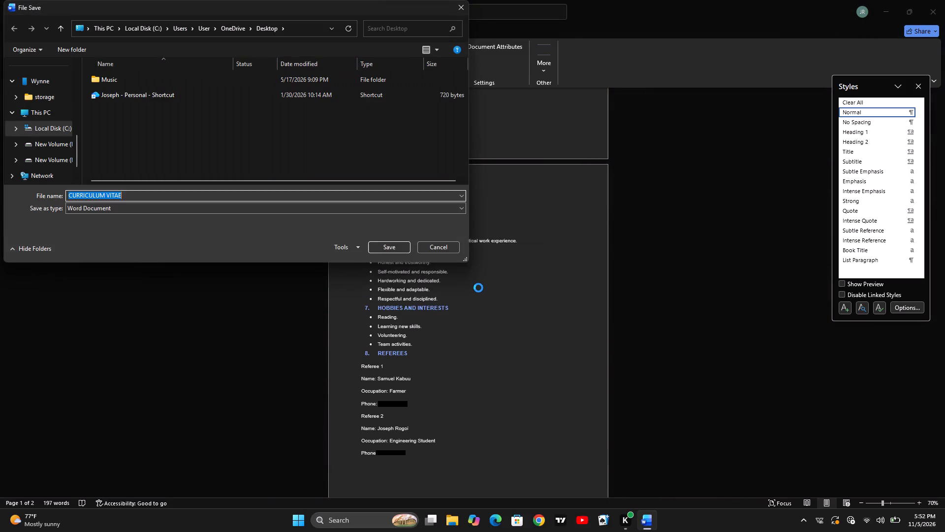
click(399, 245)
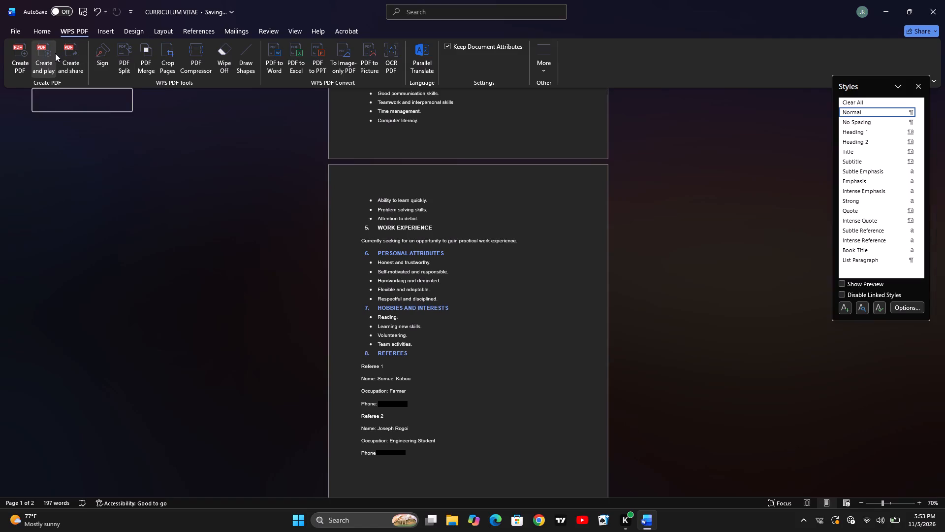
click(44, 58)
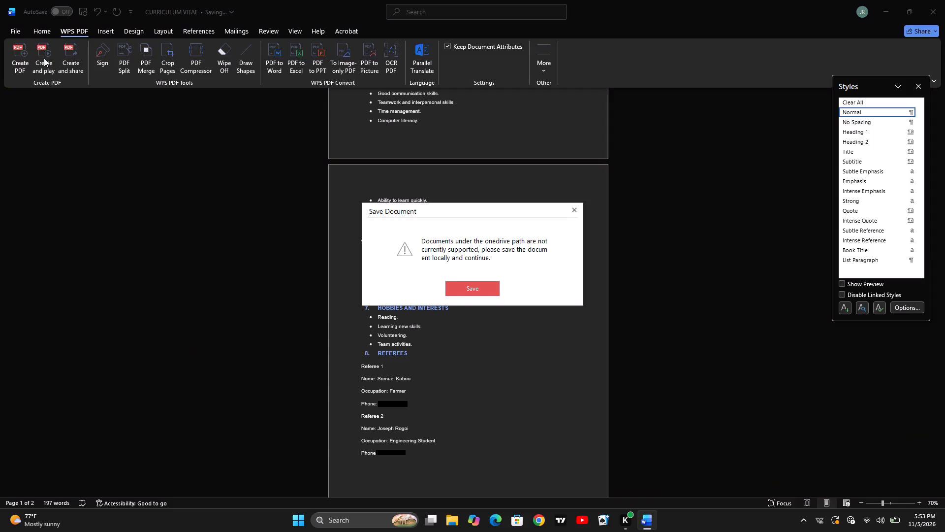
click(575, 207)
Switch to File Explorer and search Home for "cur".
click(449, 528)
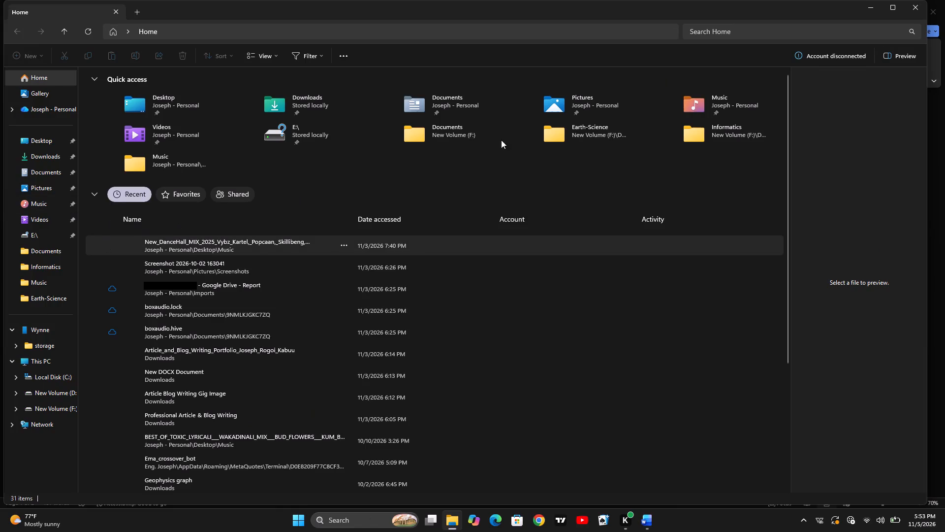
click(731, 28)
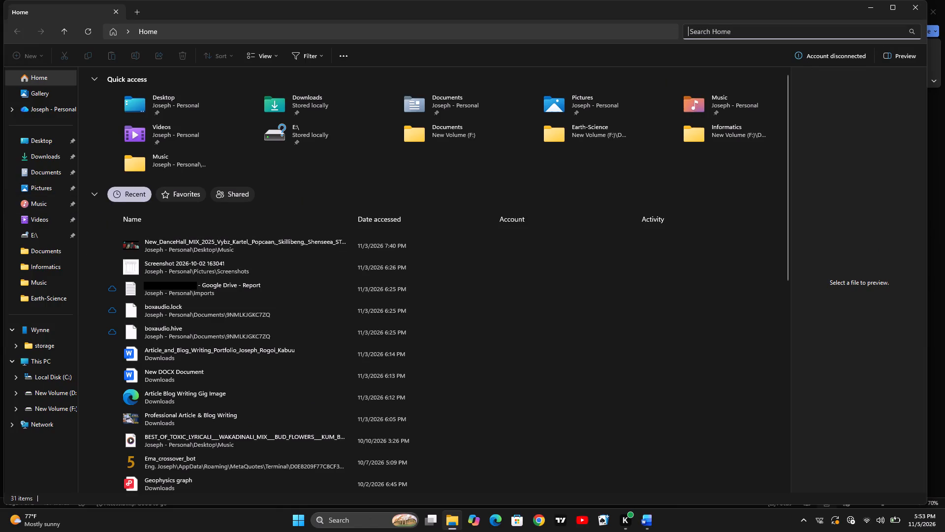
text(cur)
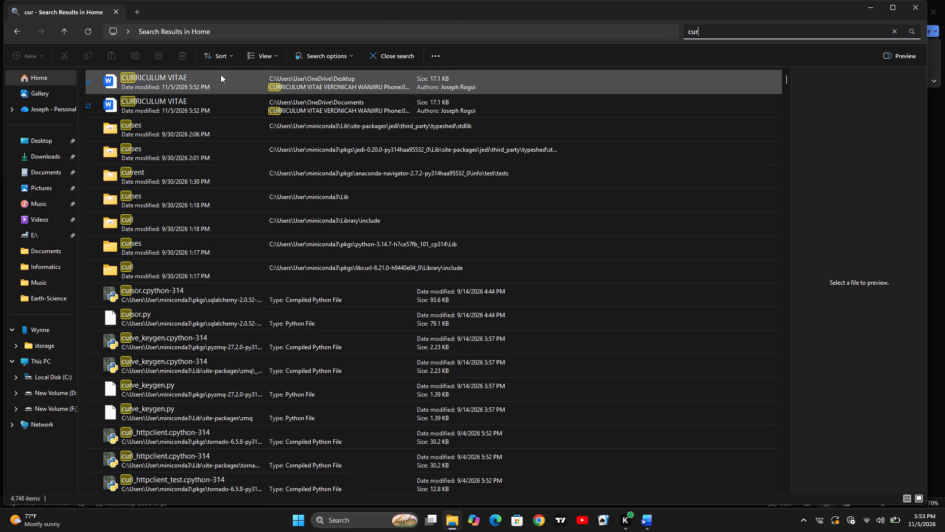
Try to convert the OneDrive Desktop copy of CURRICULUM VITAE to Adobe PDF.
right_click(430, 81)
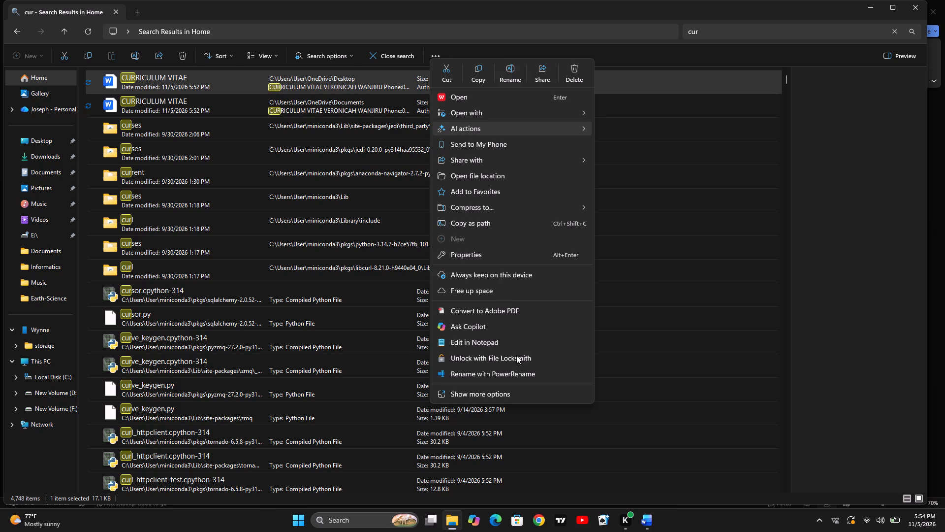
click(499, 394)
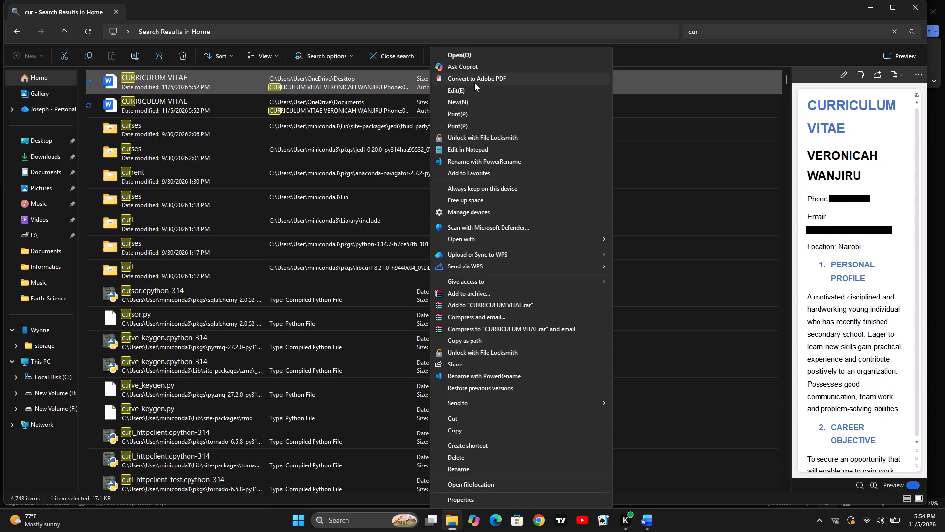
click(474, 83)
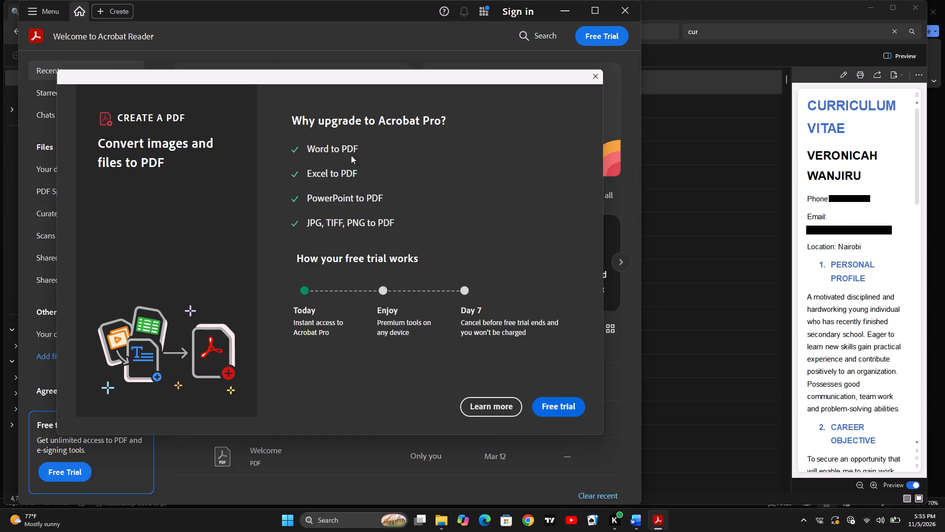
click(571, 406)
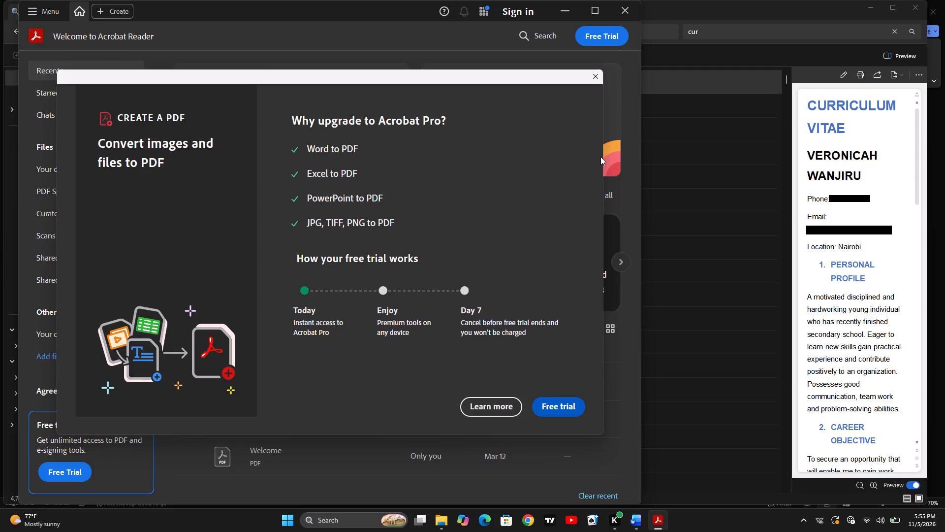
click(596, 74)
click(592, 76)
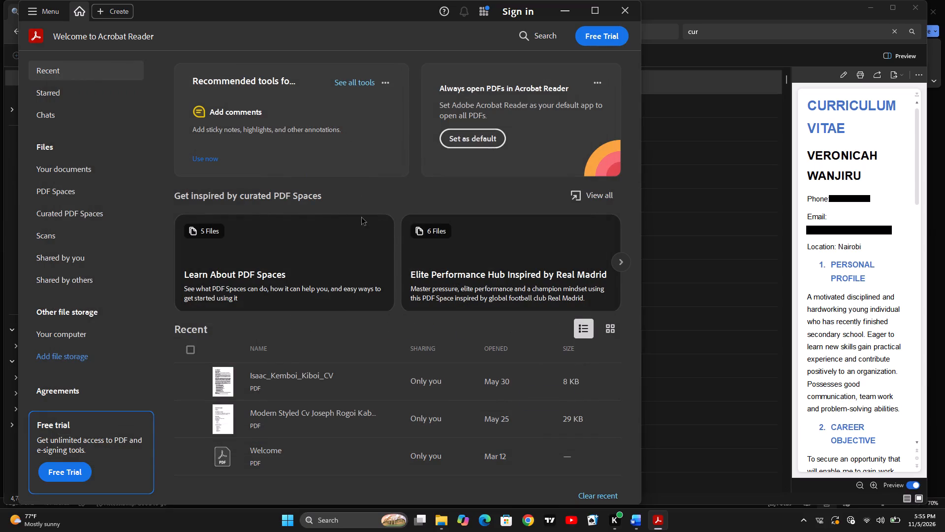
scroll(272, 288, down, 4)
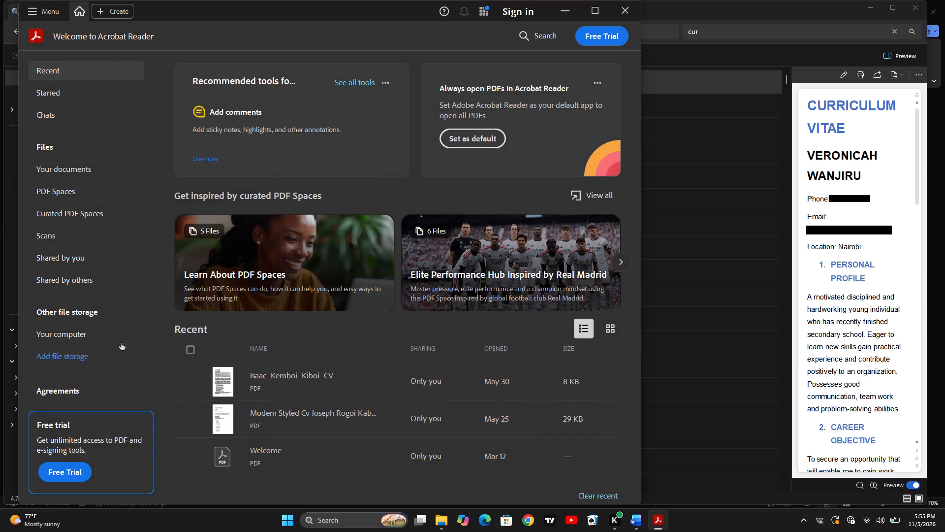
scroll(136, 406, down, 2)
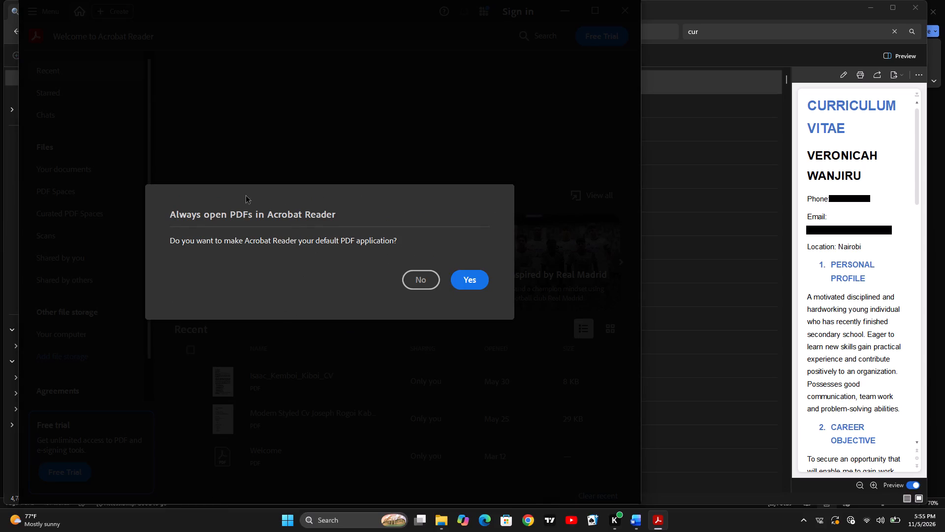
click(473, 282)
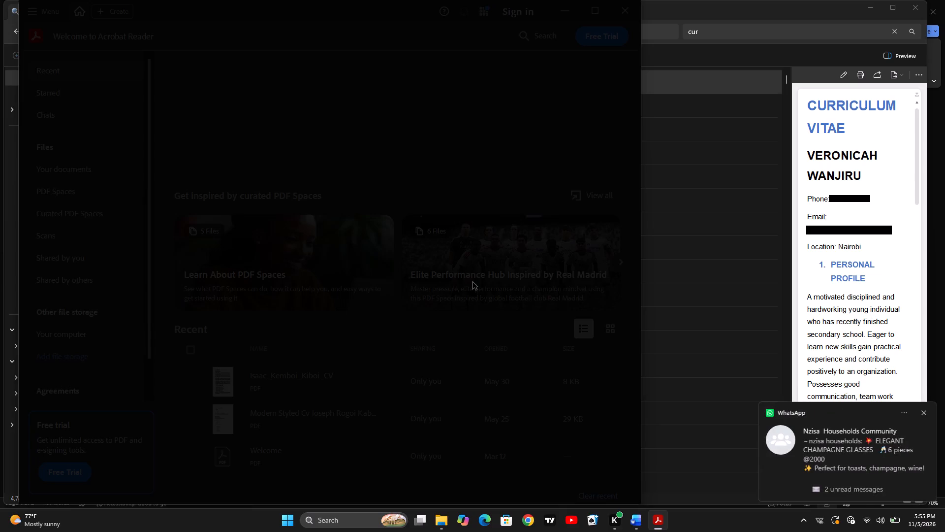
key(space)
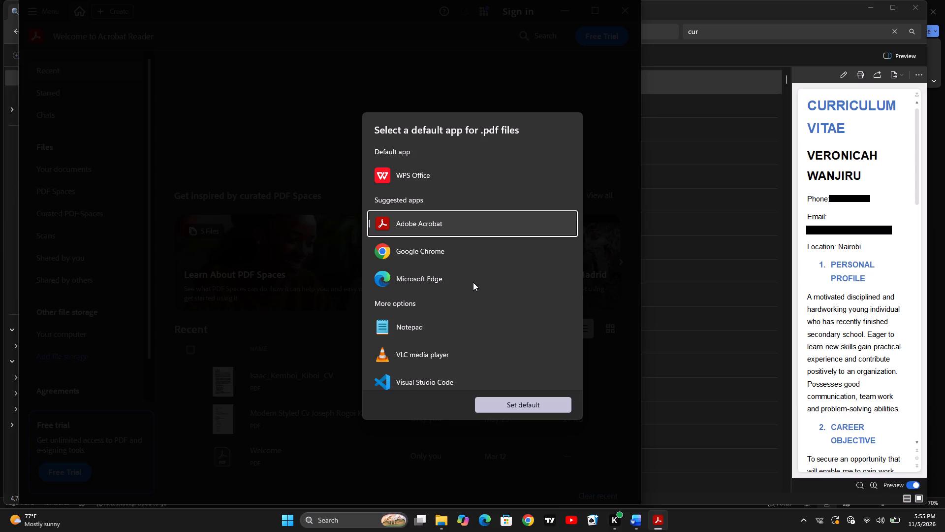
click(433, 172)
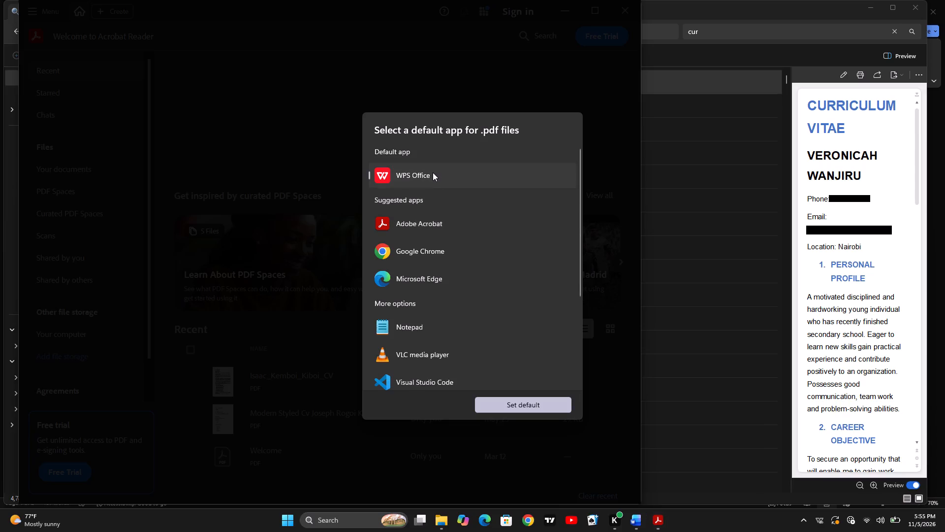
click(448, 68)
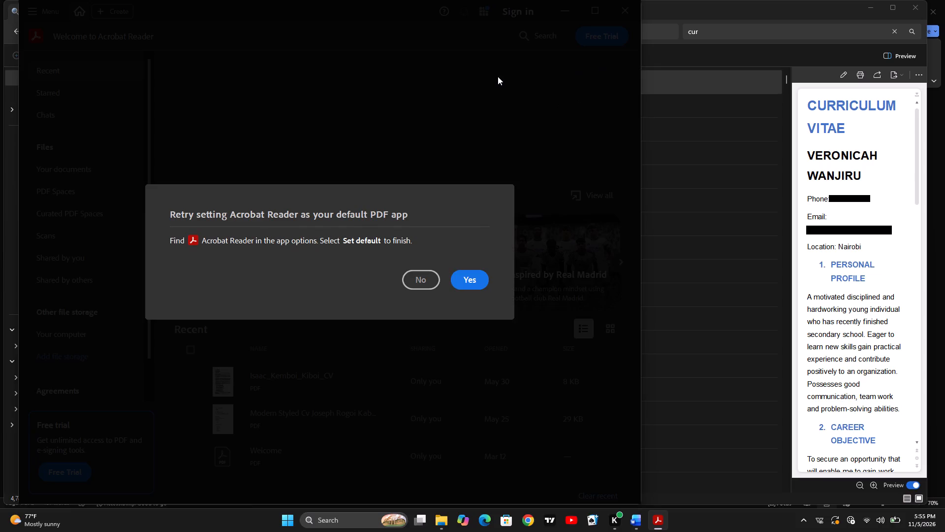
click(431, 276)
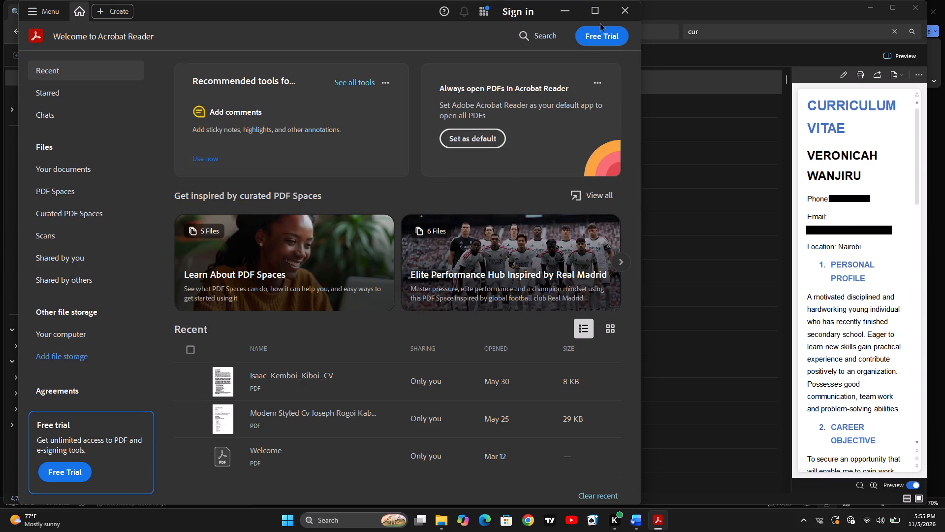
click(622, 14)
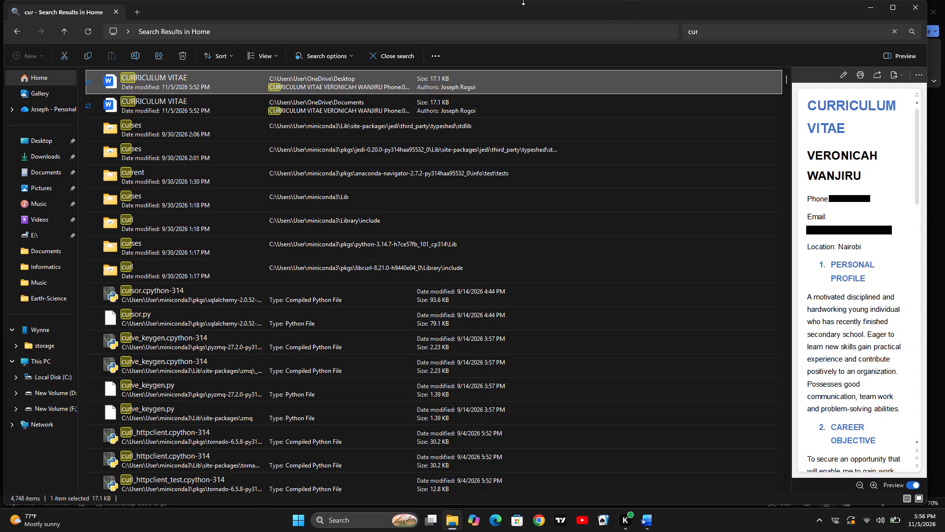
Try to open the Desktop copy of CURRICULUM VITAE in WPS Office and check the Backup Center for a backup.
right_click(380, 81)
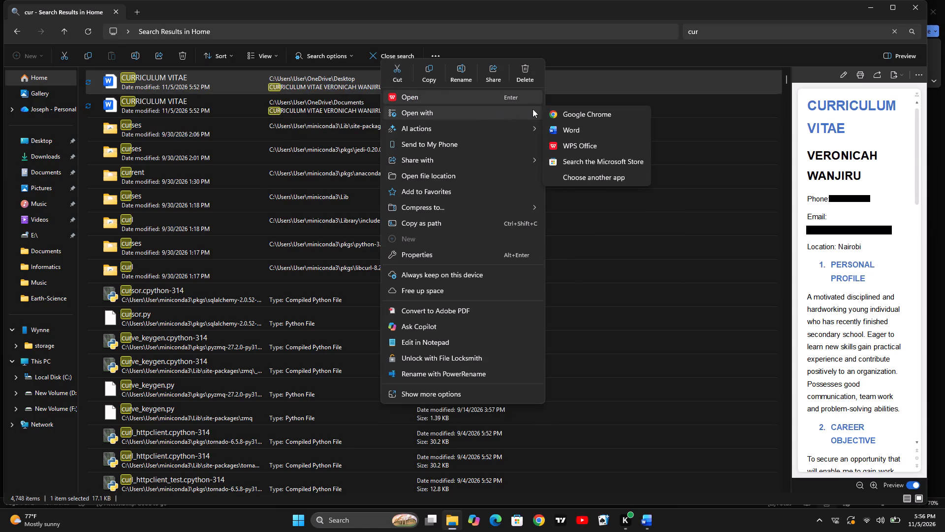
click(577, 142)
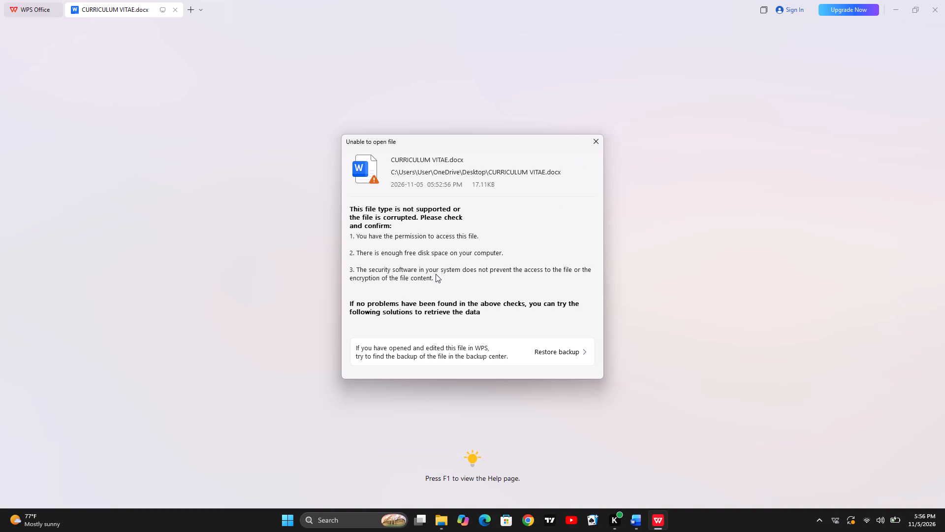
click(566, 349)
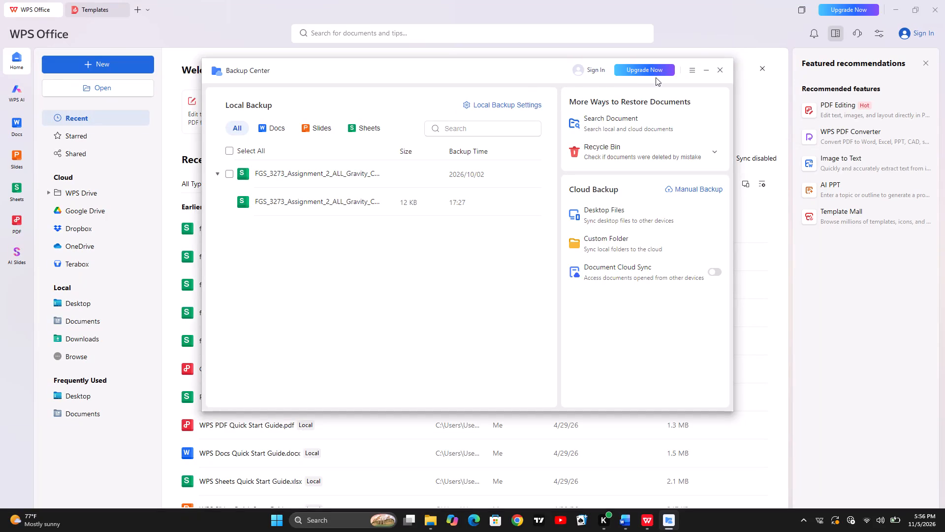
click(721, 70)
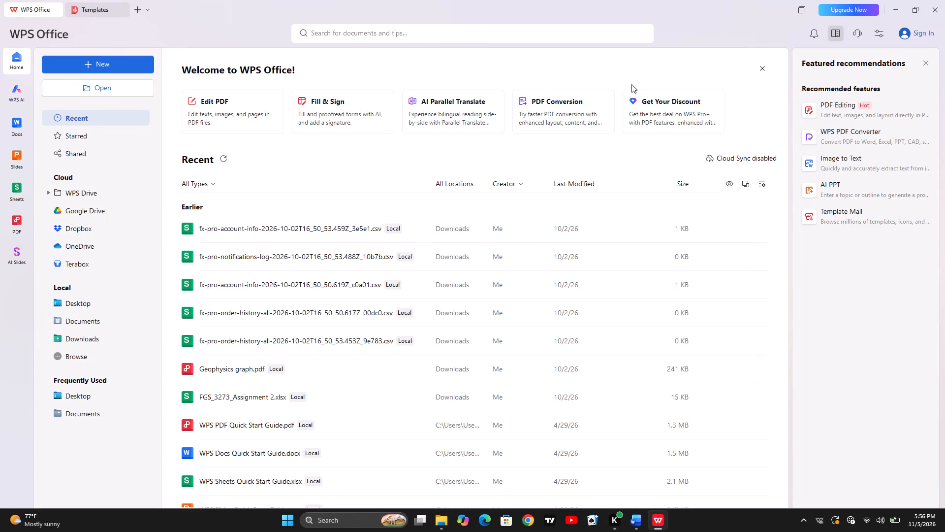
Create a blank document in WPS Docs.
click(7, 130)
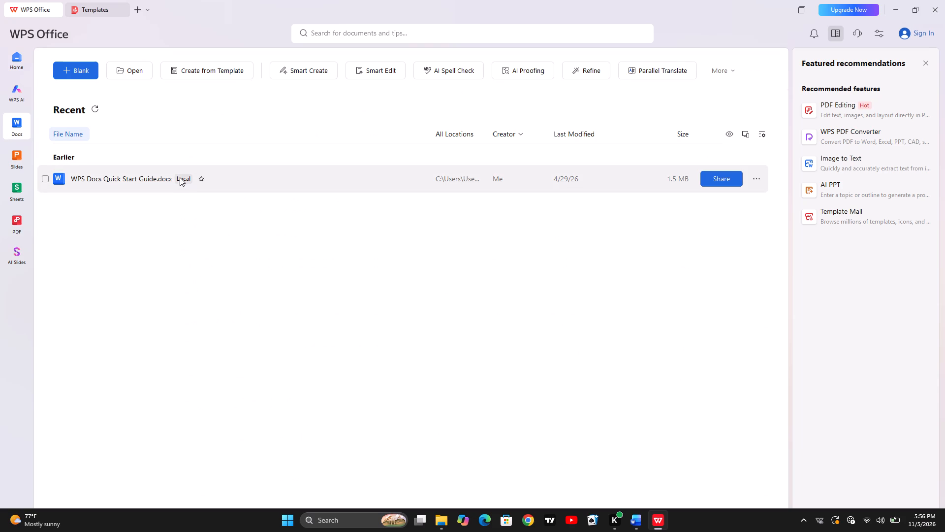
click(174, 175)
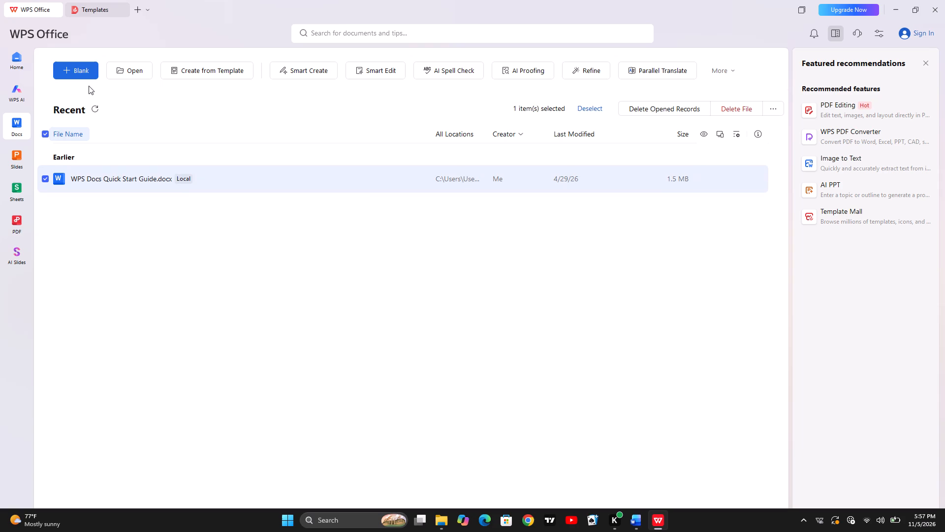
click(82, 70)
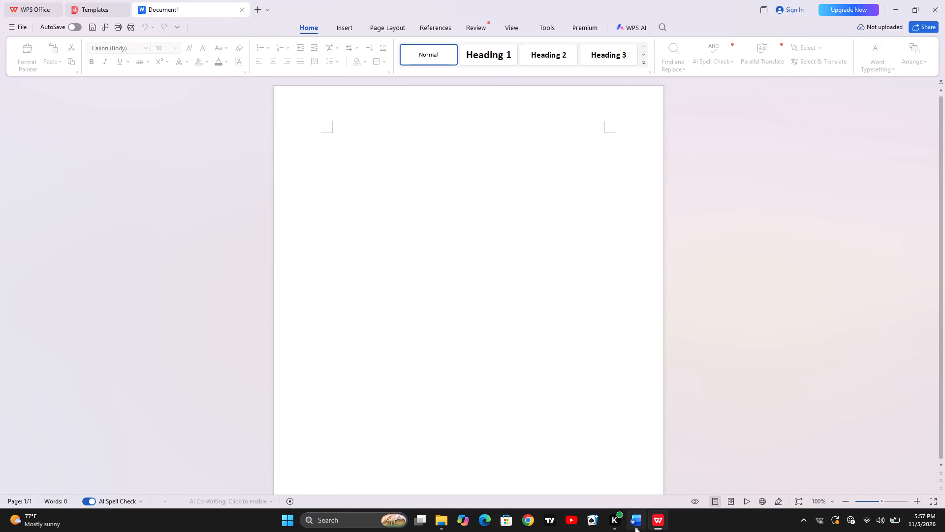
Copy the entire curriculum vitae text from the Word document and paste it into the blank WPS document.
click(635, 525)
scroll(449, 259, up, 2)
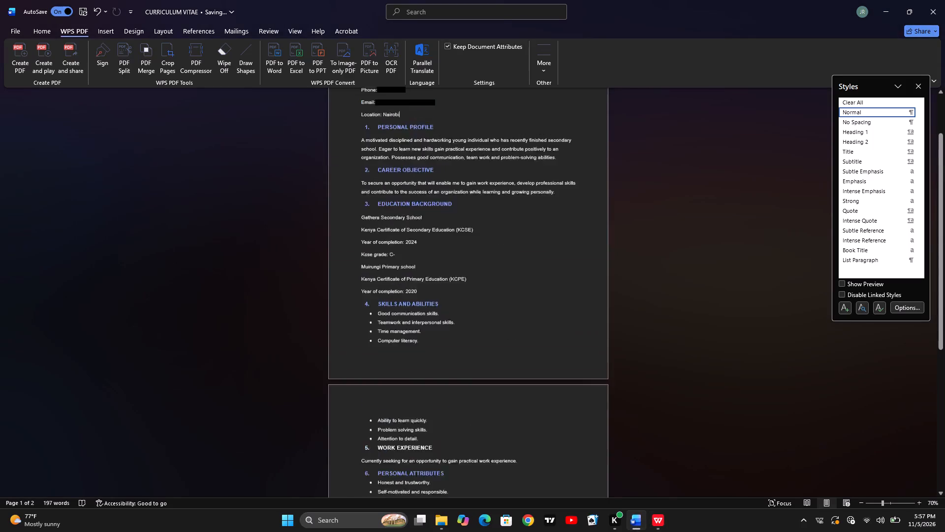
scroll(449, 259, up, 2)
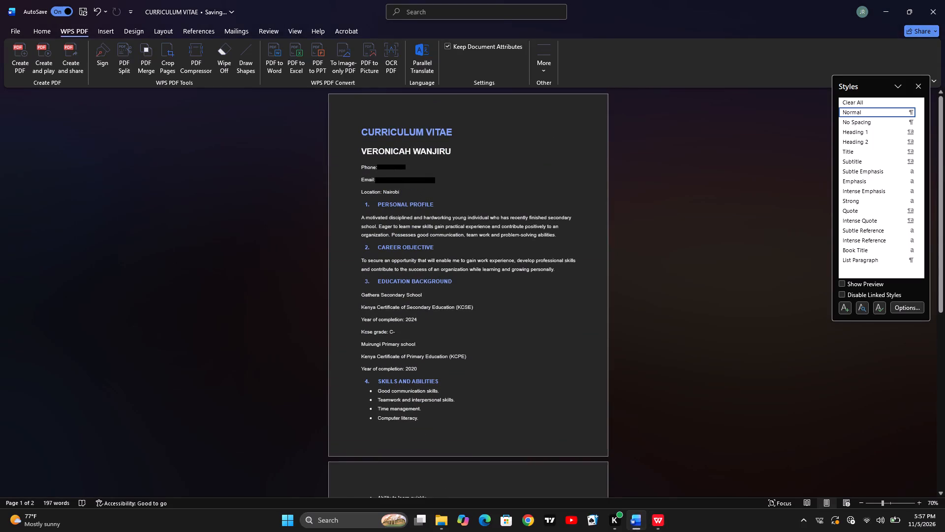
click(360, 128)
key(shift+End)
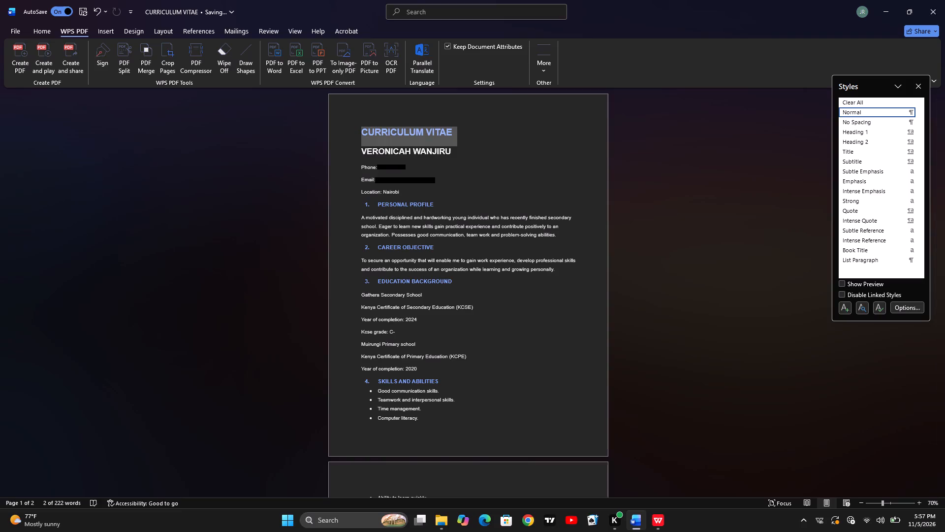
key(shift+Page_Down)
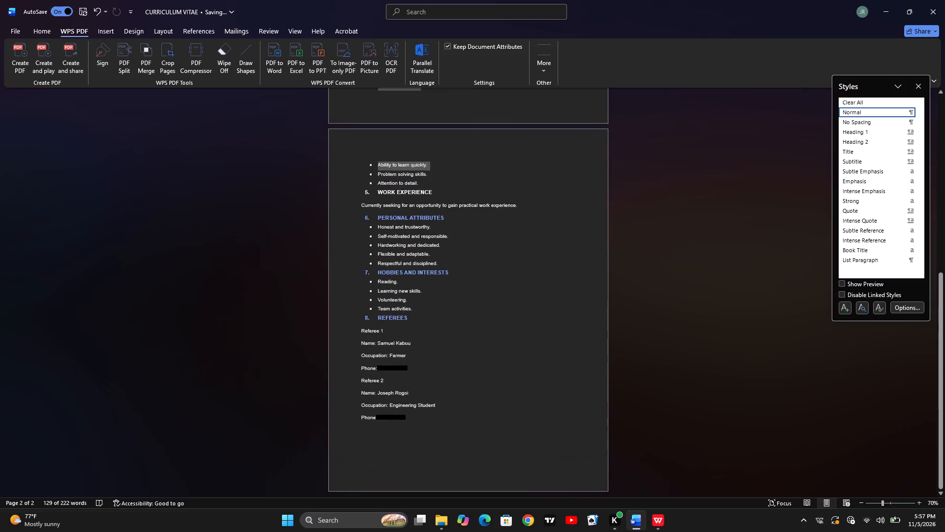
key(shift+Page_Down)
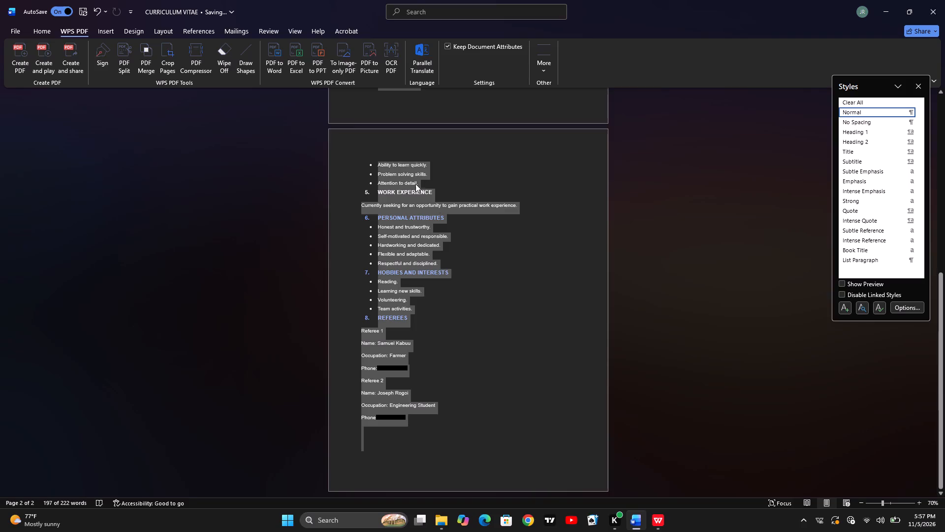
right_click(439, 203)
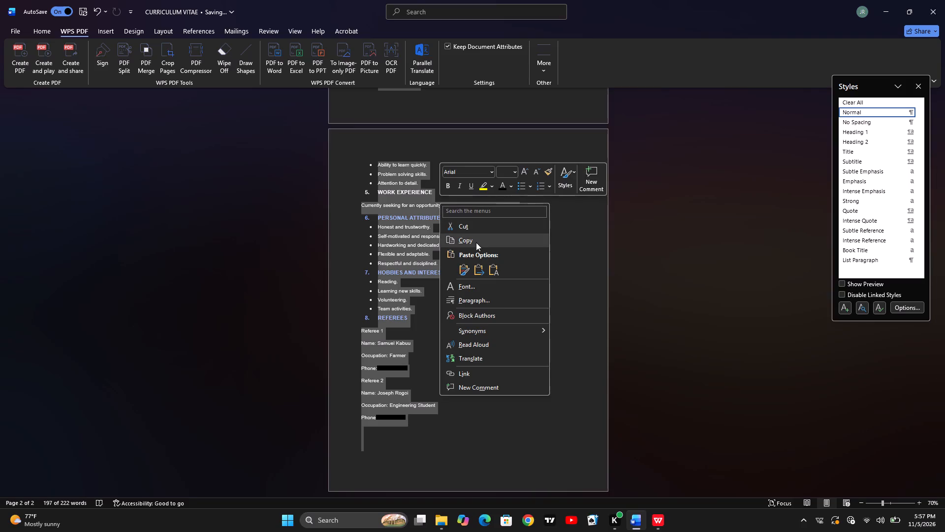
click(475, 243)
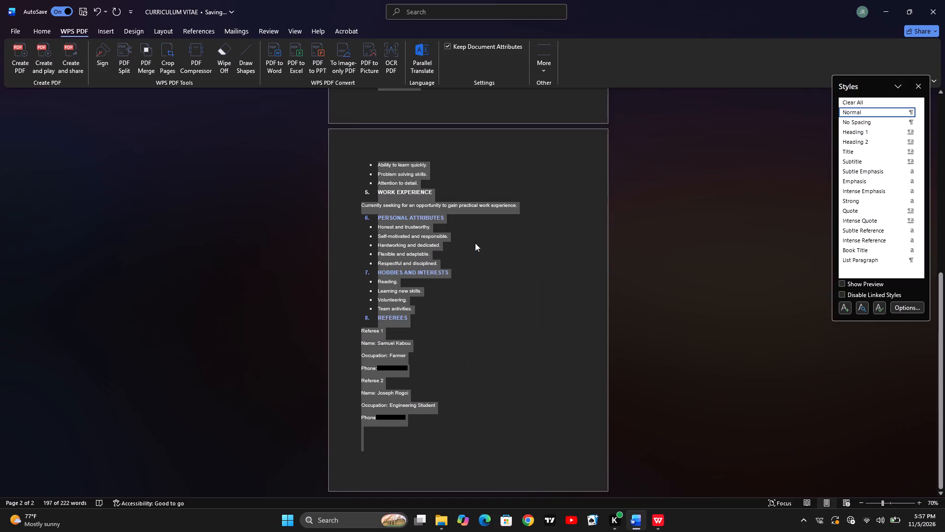
click(653, 525)
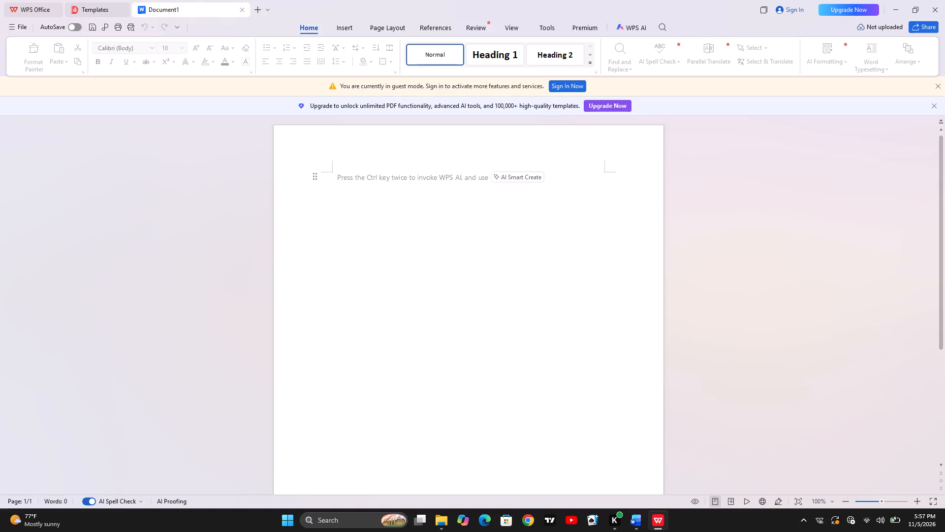
right_click(510, 334)
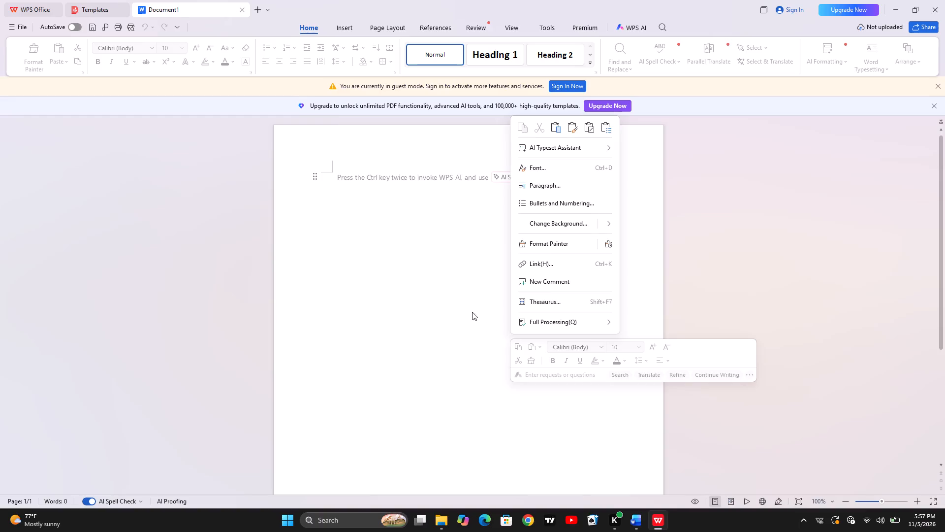
click(552, 125)
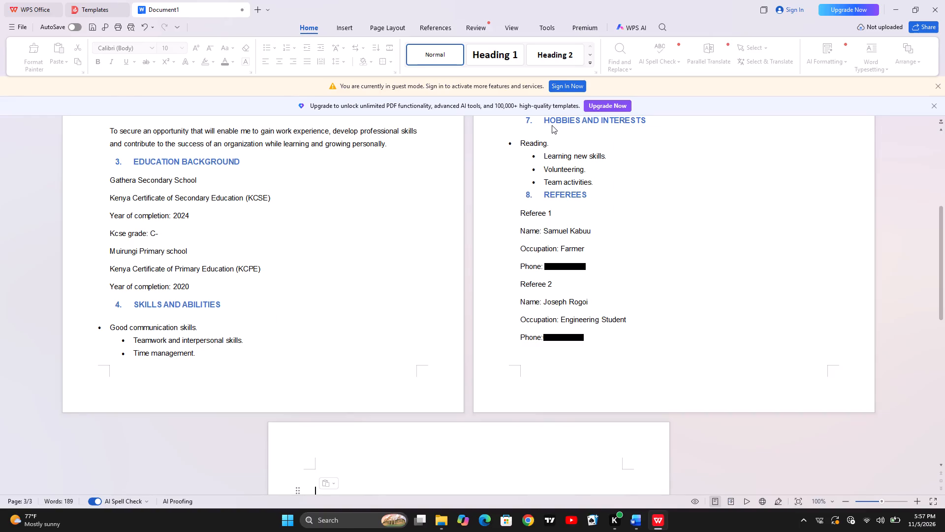
Delete the empty paragraphs after the last referee to remove the blank third page.
scroll(427, 284, up, 2)
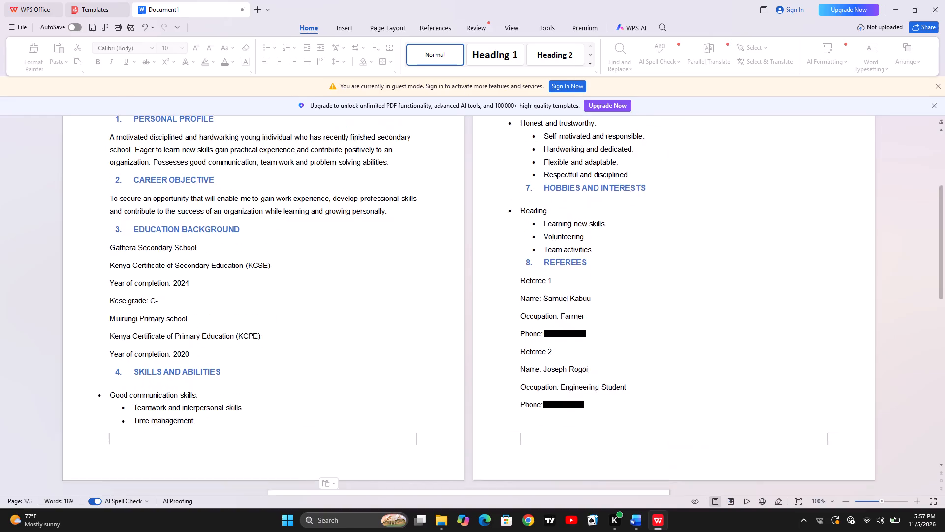
scroll(427, 284, up, 3)
scroll(427, 284, down, 3)
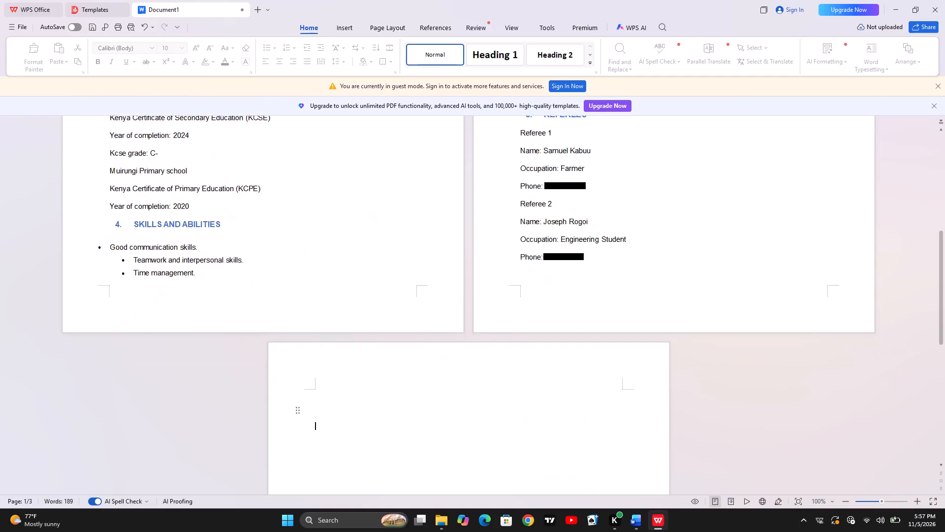
scroll(427, 284, down, 2)
right_click(387, 246)
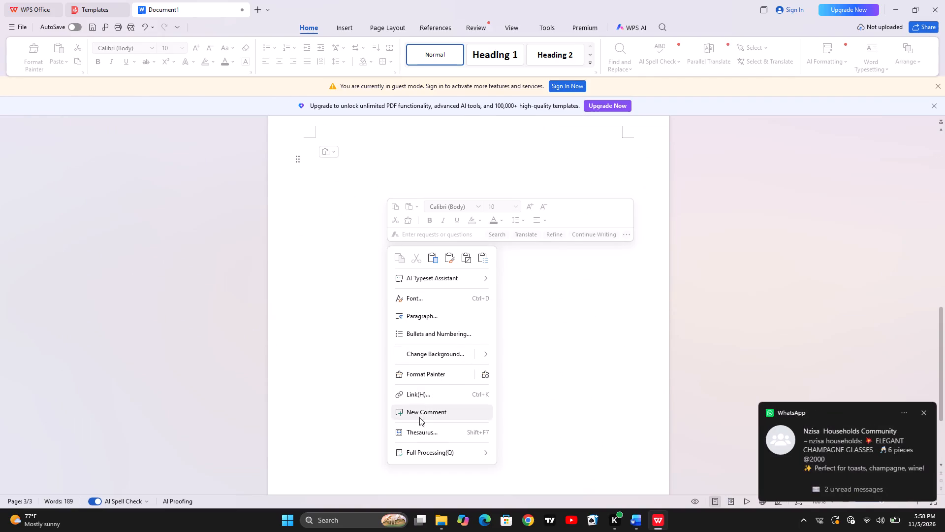
click(540, 305)
scroll(540, 305, up, 4)
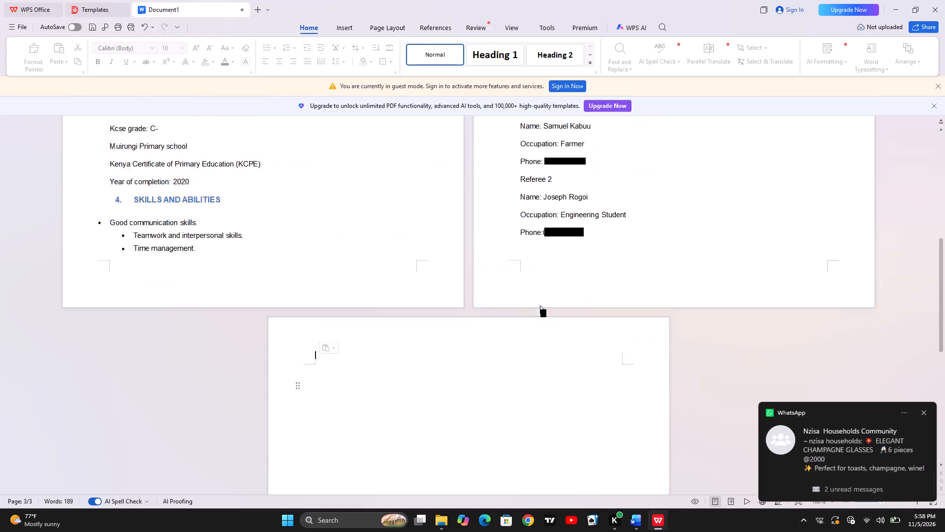
scroll(540, 305, up, 4)
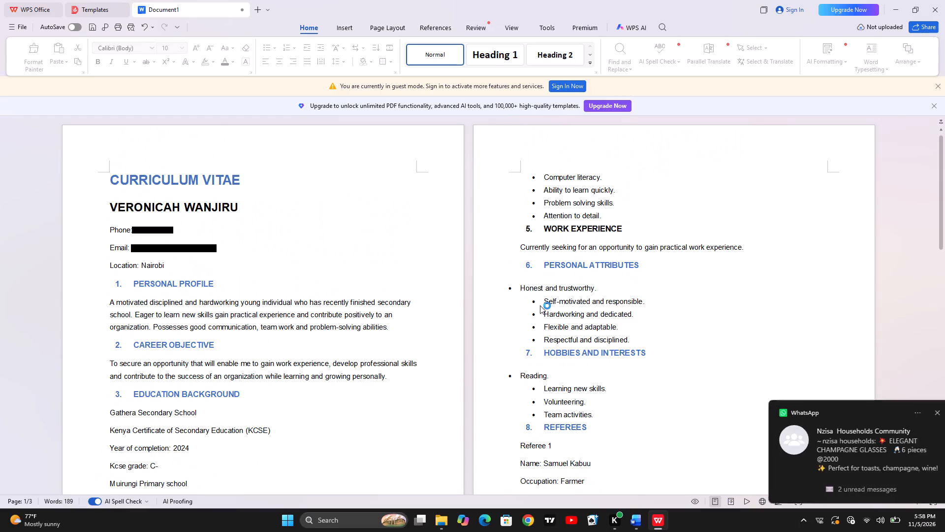
scroll(648, 185, down, 1)
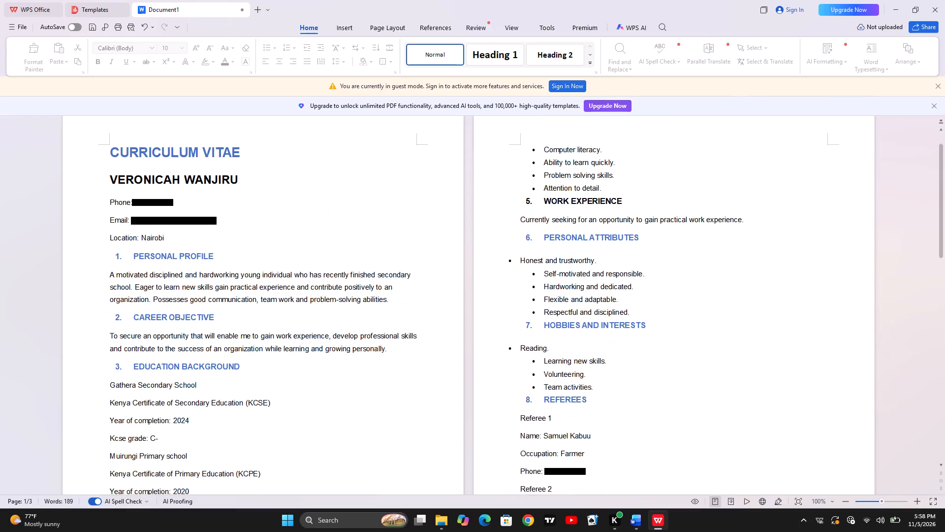
scroll(648, 185, down, 6)
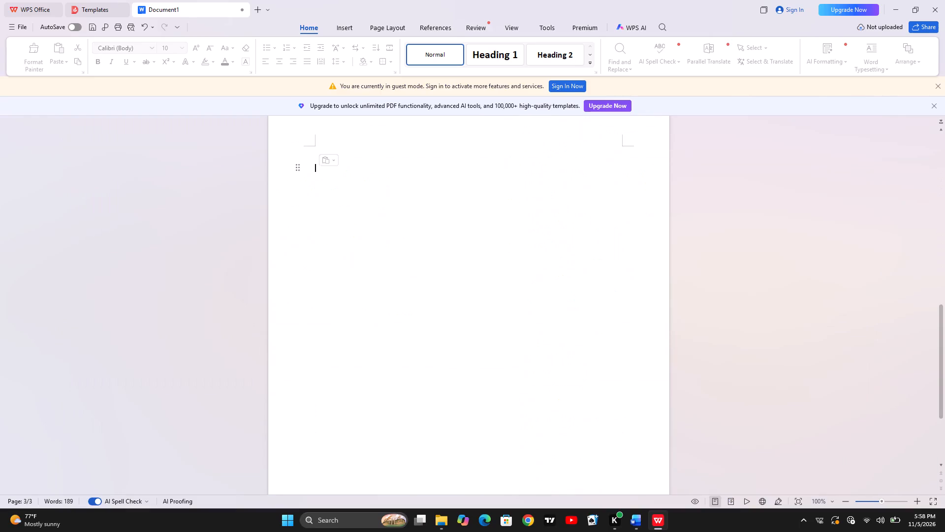
key(BackSpace)
key(BackSpace)
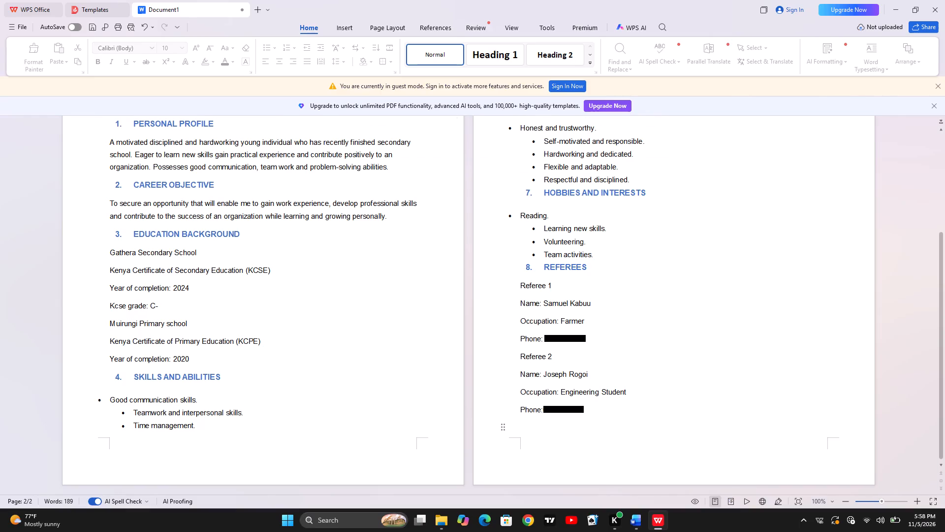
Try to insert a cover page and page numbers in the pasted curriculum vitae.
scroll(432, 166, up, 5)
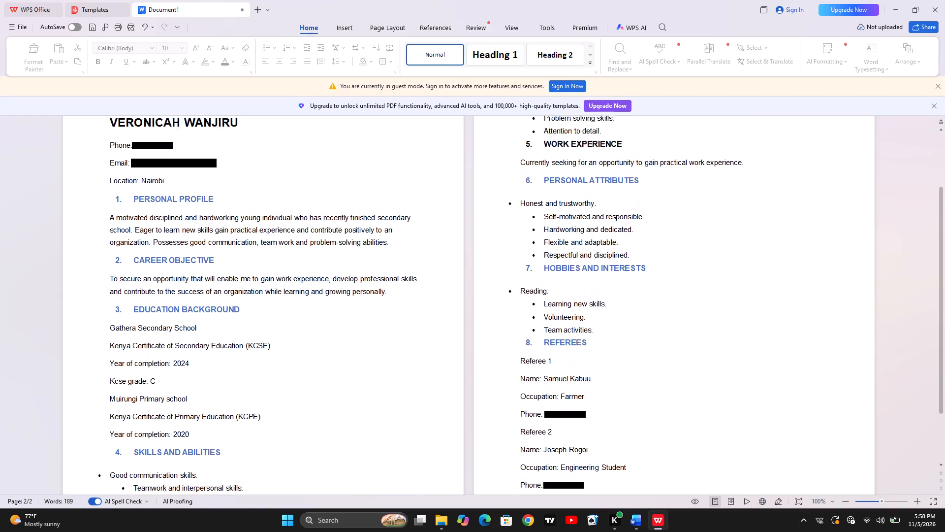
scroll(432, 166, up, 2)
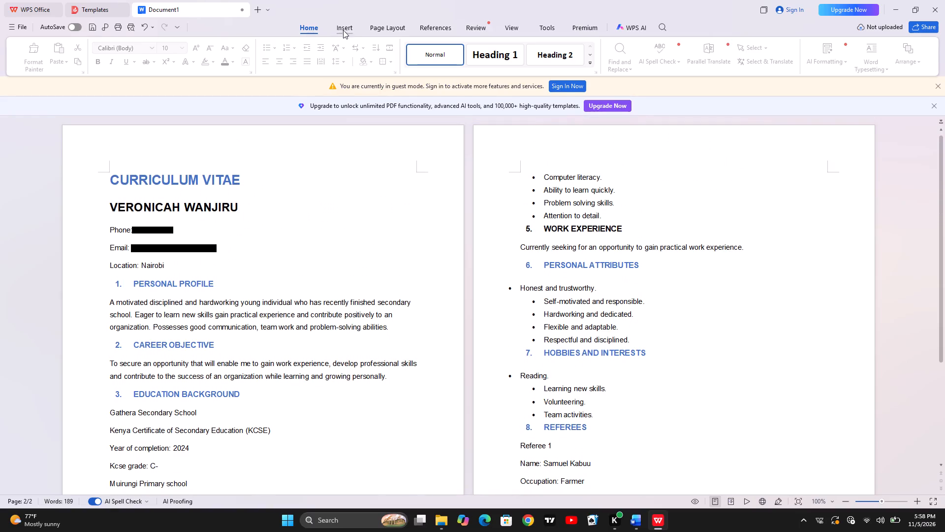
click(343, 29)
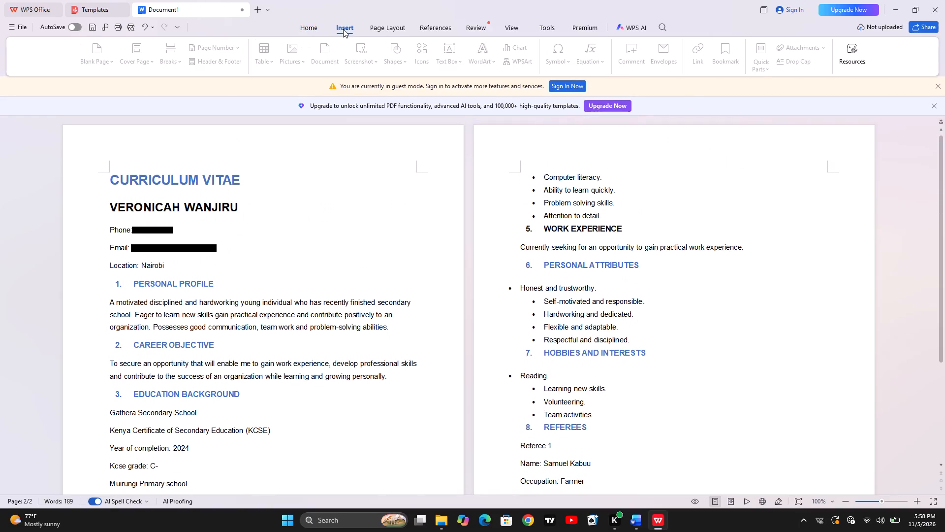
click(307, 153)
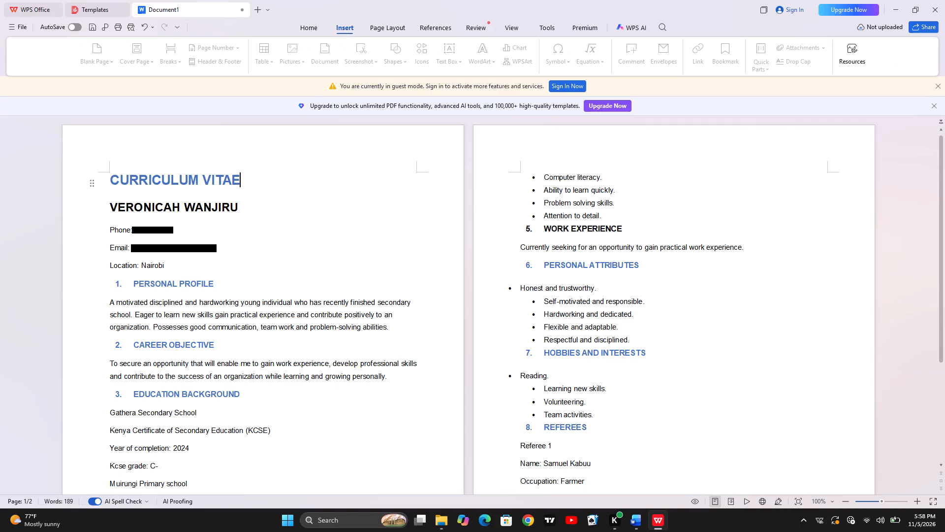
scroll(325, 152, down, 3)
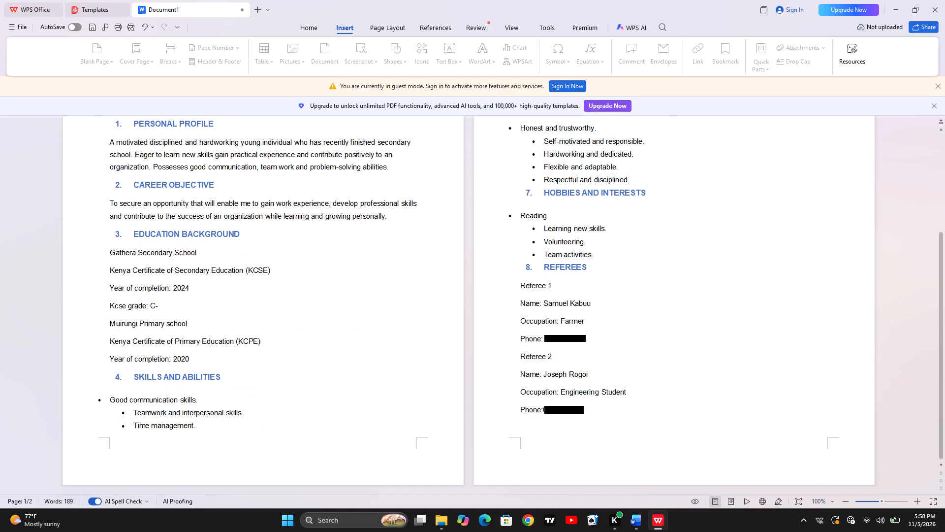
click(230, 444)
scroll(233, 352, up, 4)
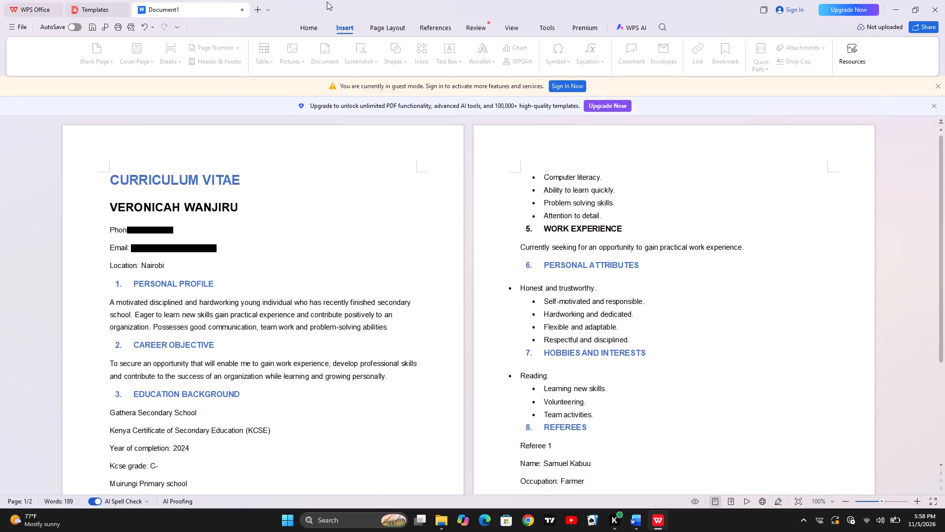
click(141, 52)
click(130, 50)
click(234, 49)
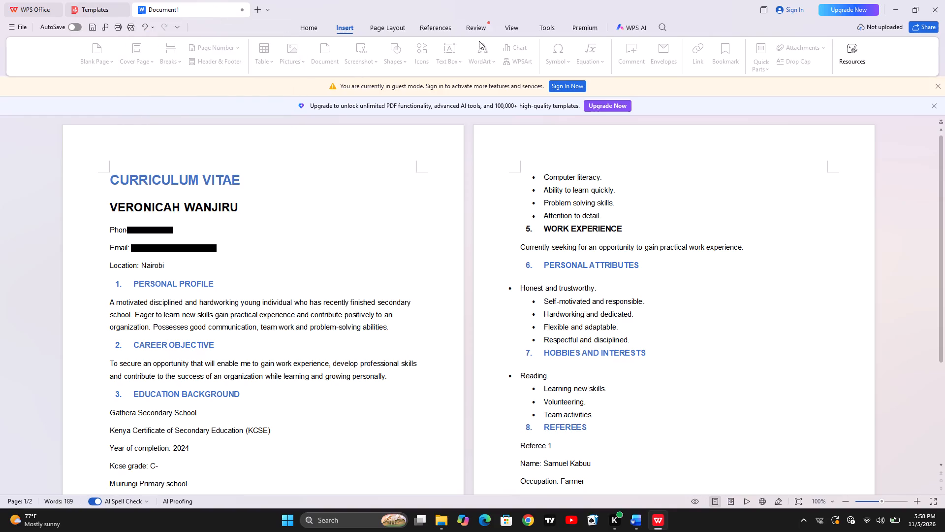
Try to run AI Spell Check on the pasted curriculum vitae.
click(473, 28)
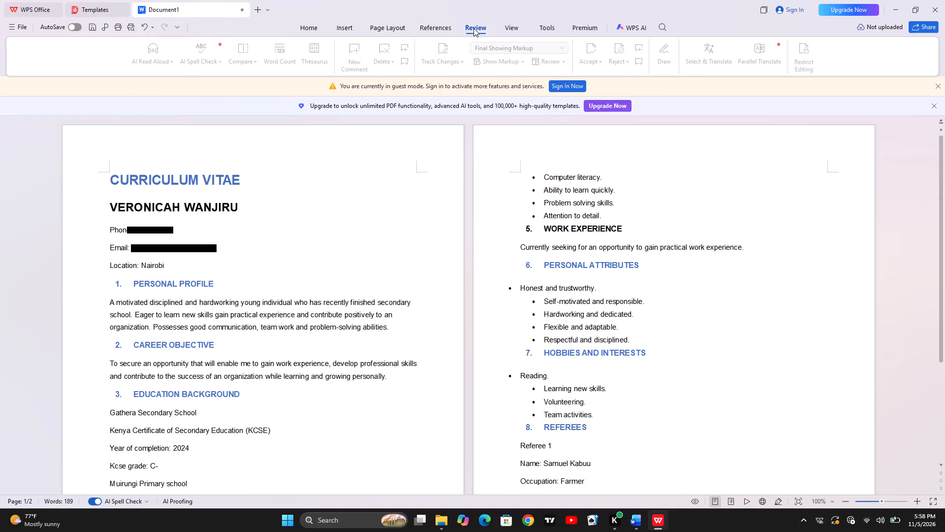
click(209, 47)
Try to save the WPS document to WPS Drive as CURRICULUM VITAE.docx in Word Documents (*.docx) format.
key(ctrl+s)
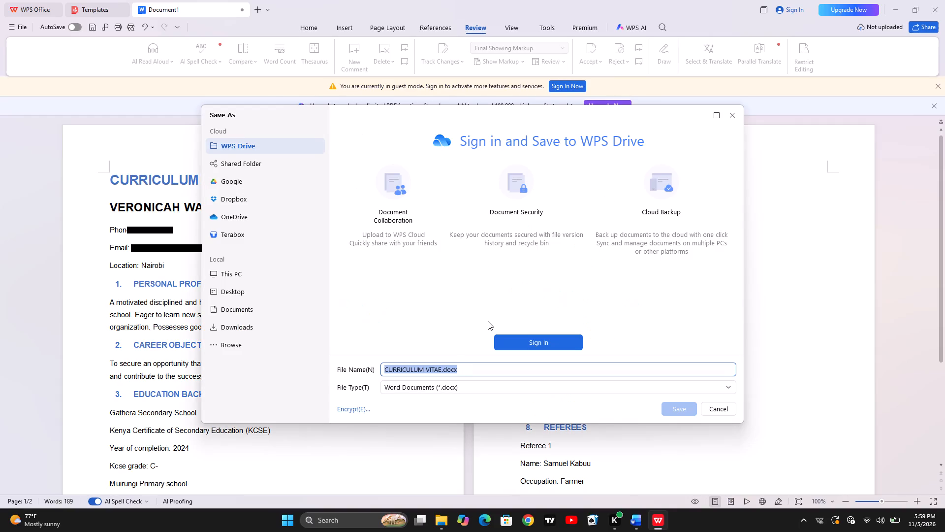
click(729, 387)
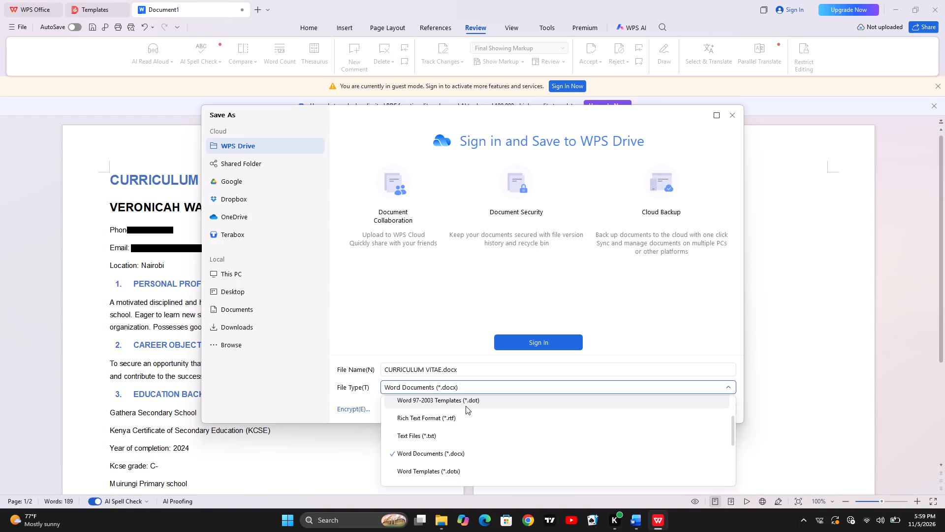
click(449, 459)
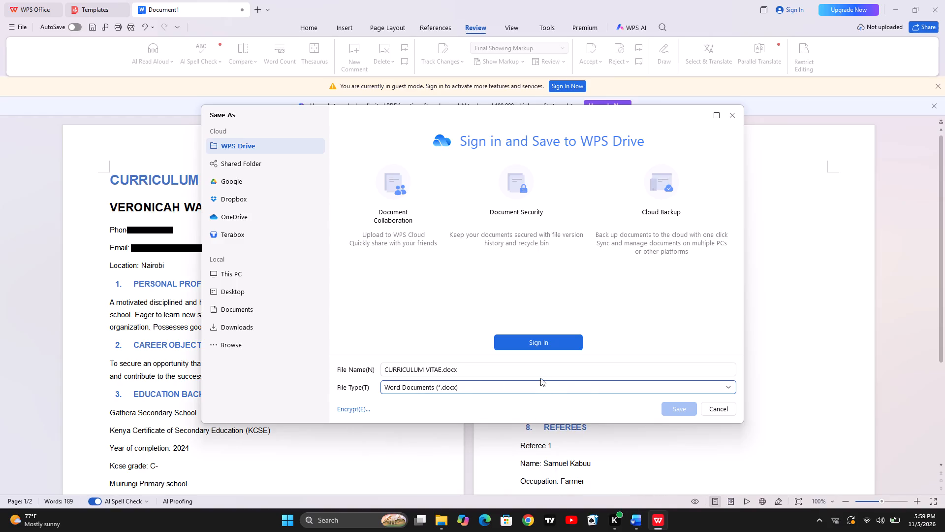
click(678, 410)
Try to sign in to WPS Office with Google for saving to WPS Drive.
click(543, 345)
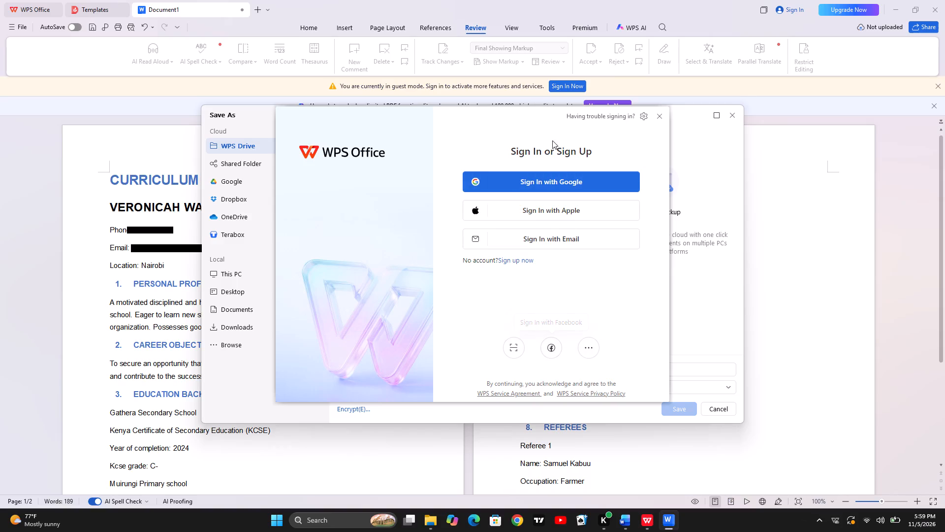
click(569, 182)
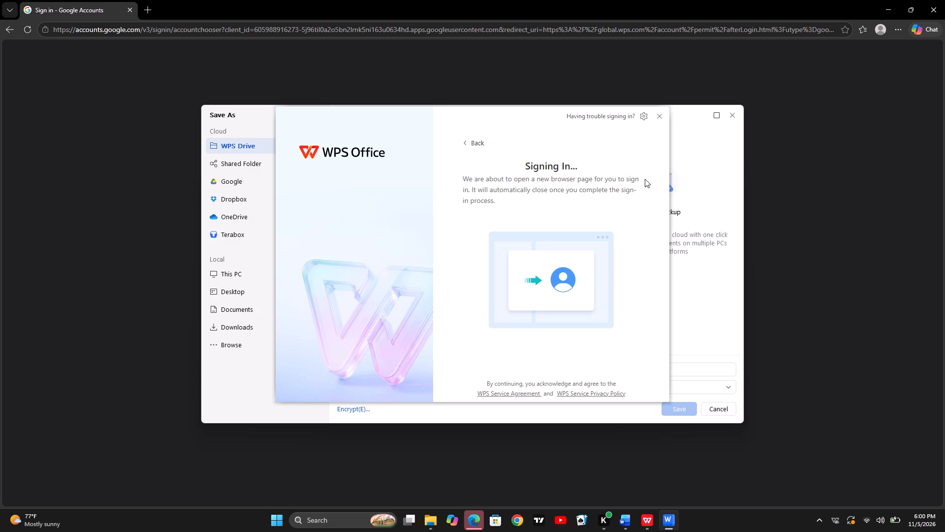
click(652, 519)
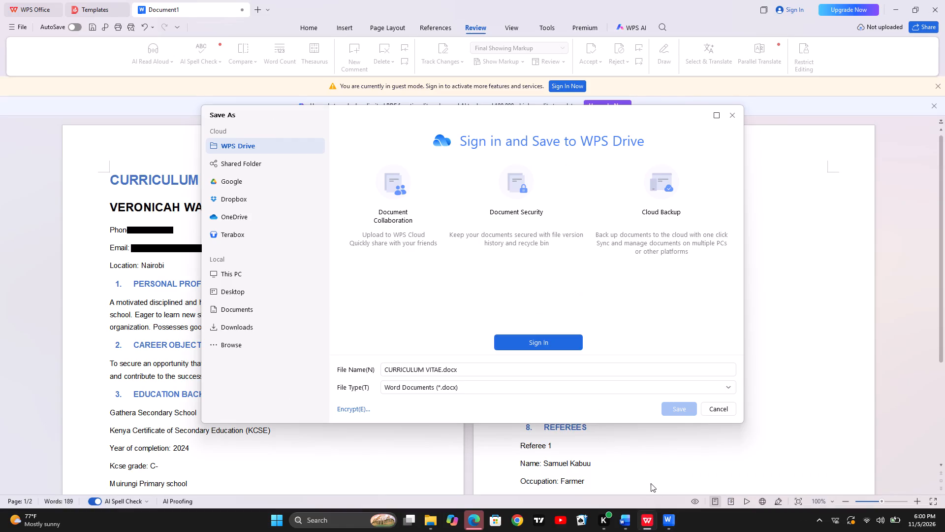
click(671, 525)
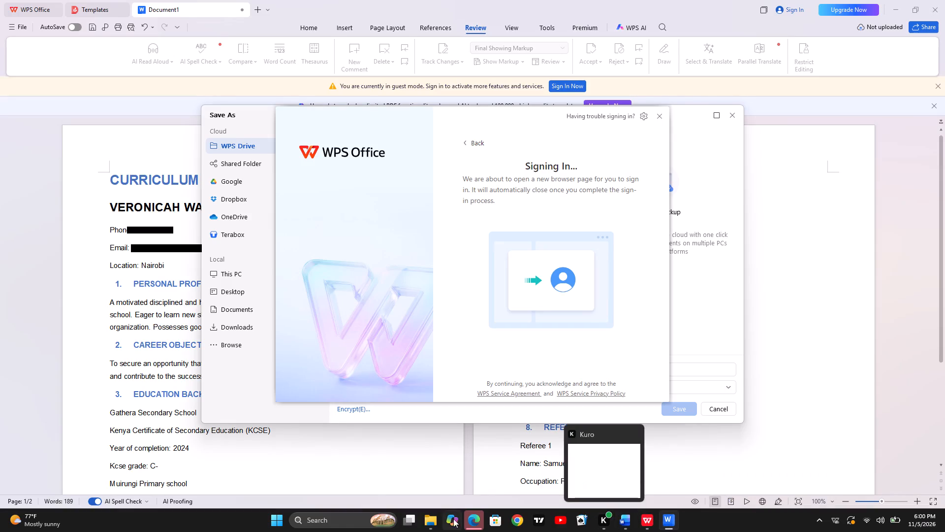
Switch to File Explorer and open the available actions for the OneDrive Desktop copy of CURRICULUM VITAE.
click(434, 517)
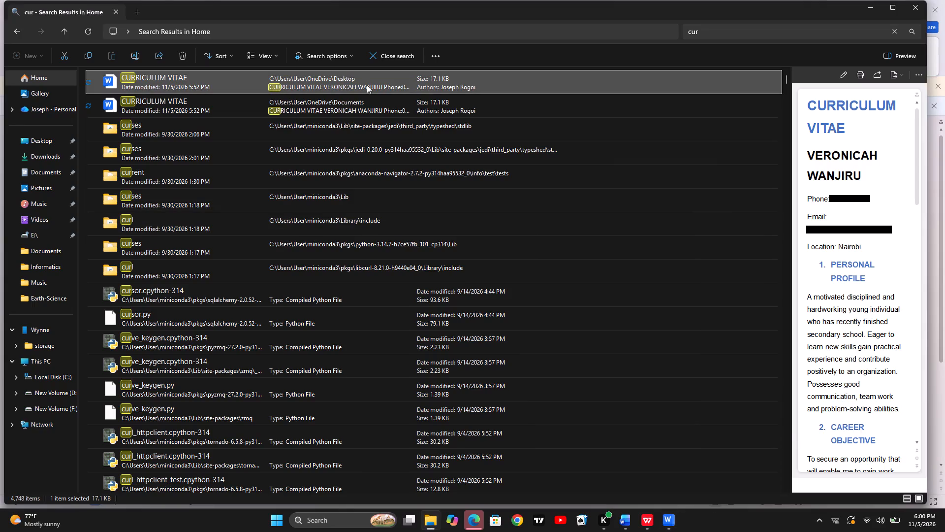
right_click(493, 81)
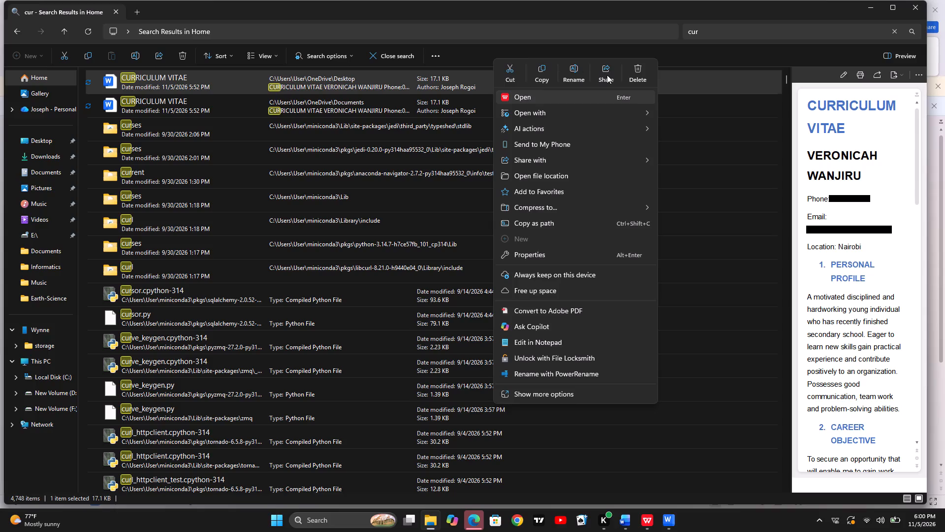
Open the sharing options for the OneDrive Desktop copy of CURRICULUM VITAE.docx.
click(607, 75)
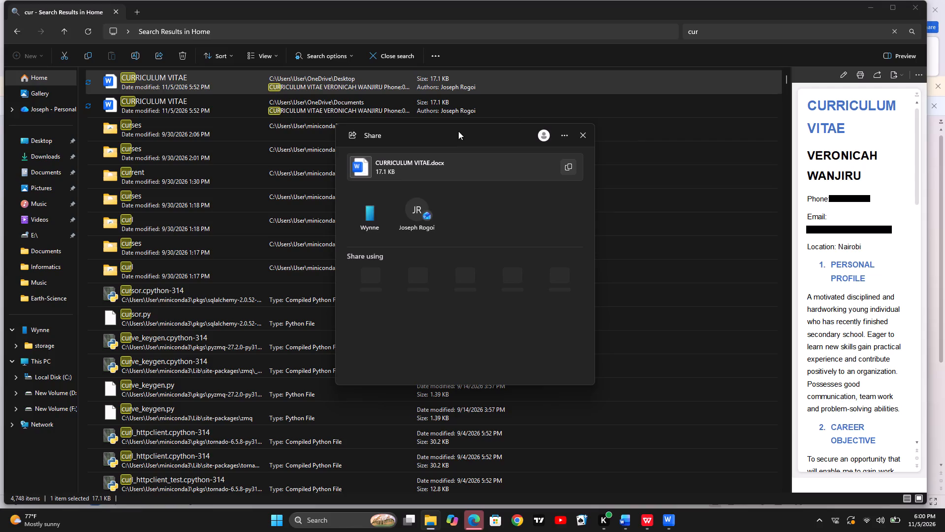
Search Windows for "wh" and launch the WhatsApp app.
click(277, 528)
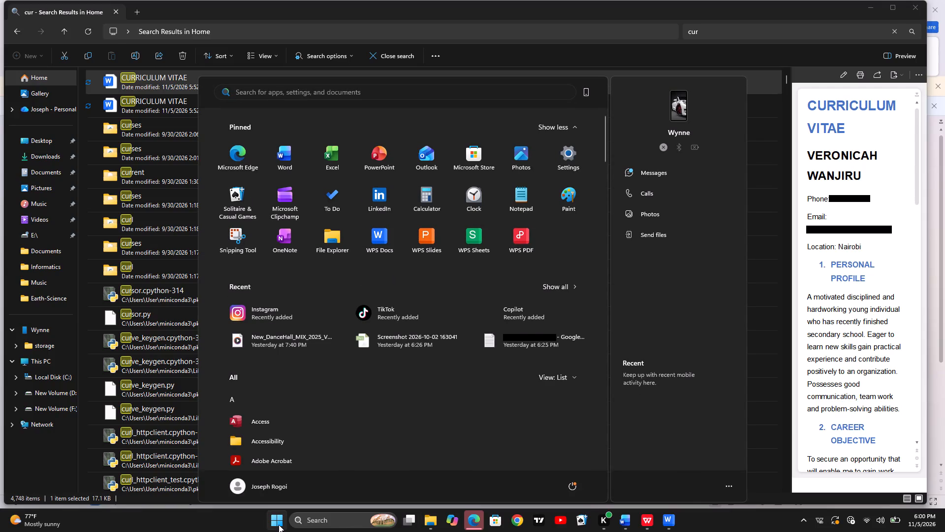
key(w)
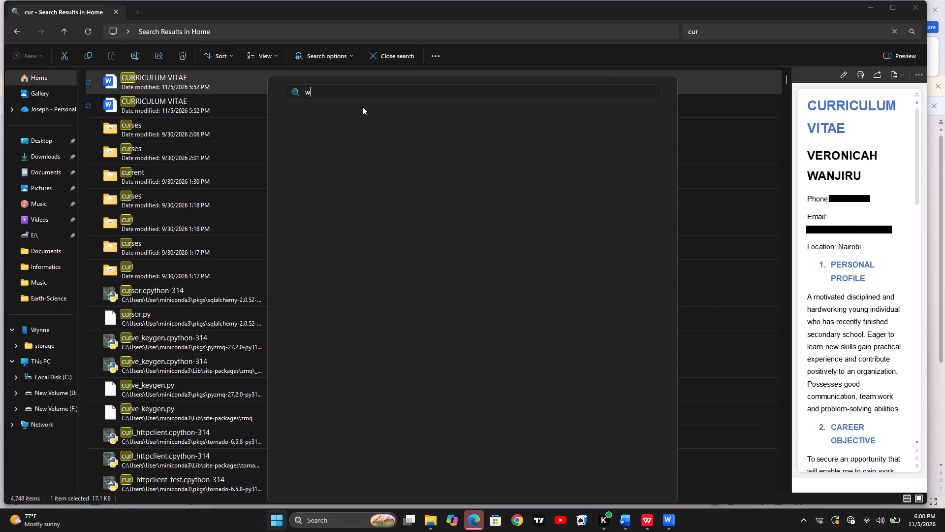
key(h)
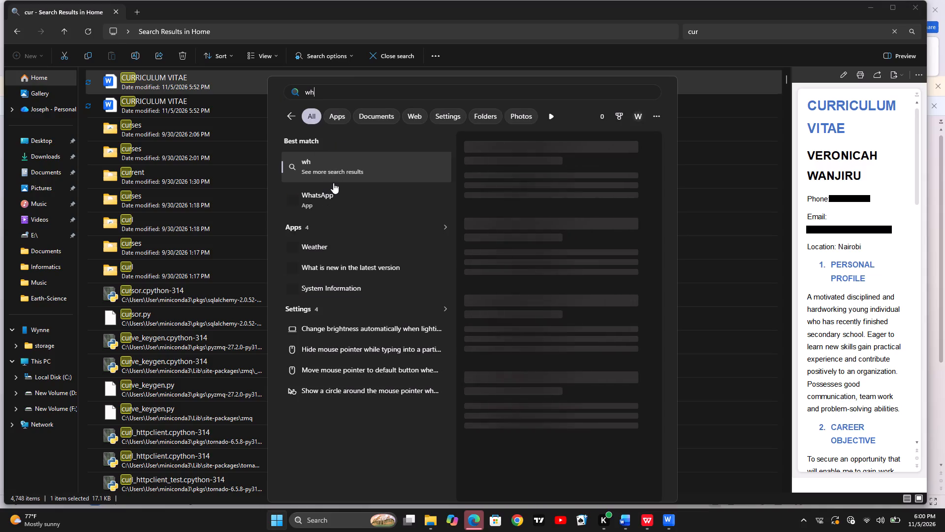
click(323, 201)
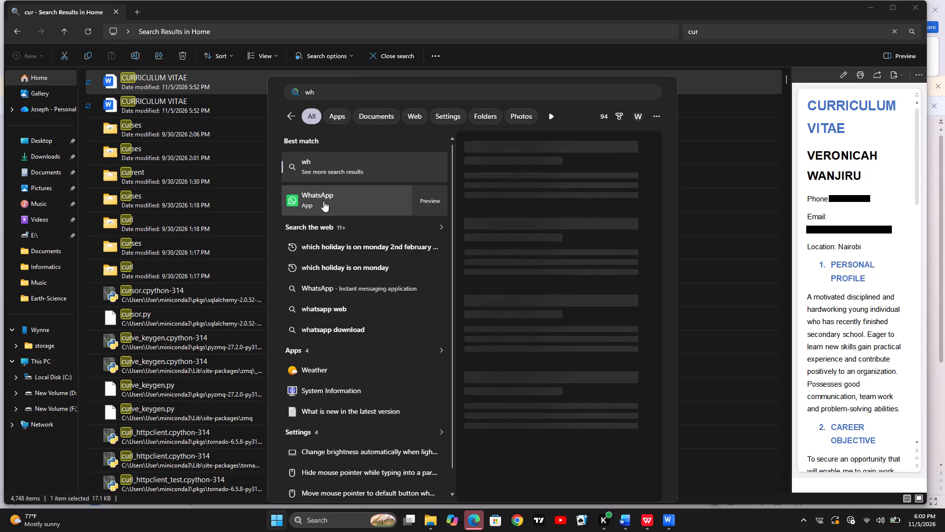
double_click(323, 201)
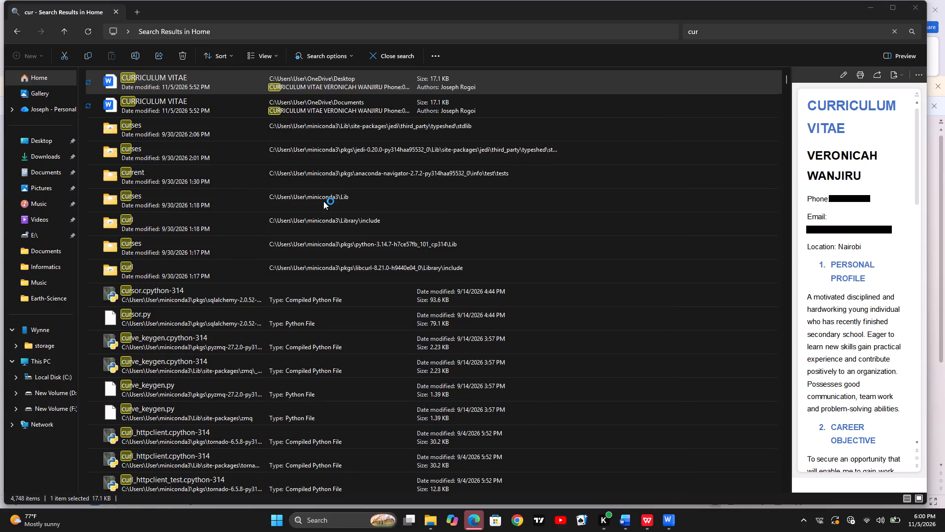
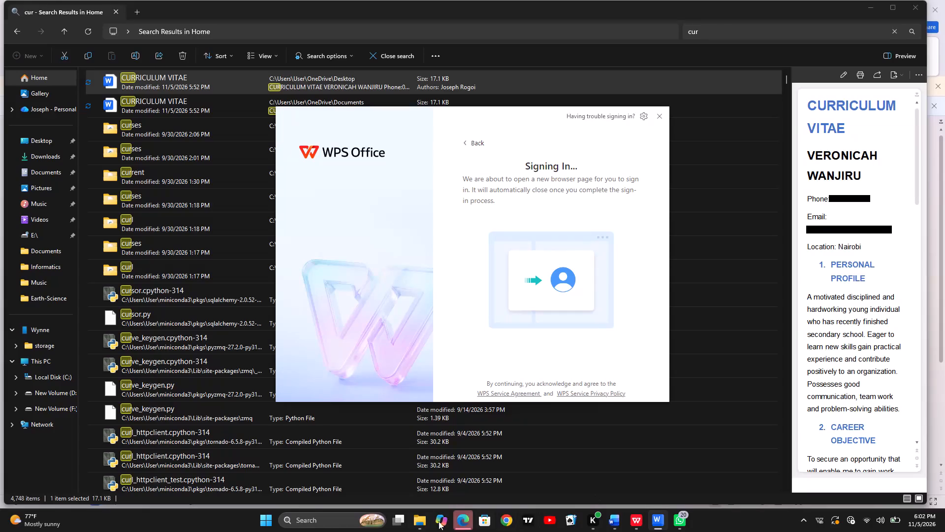
Switch to File Explorer and close the sharing window for CURRICULUM VITAE.docx without sharing it.
click(412, 519)
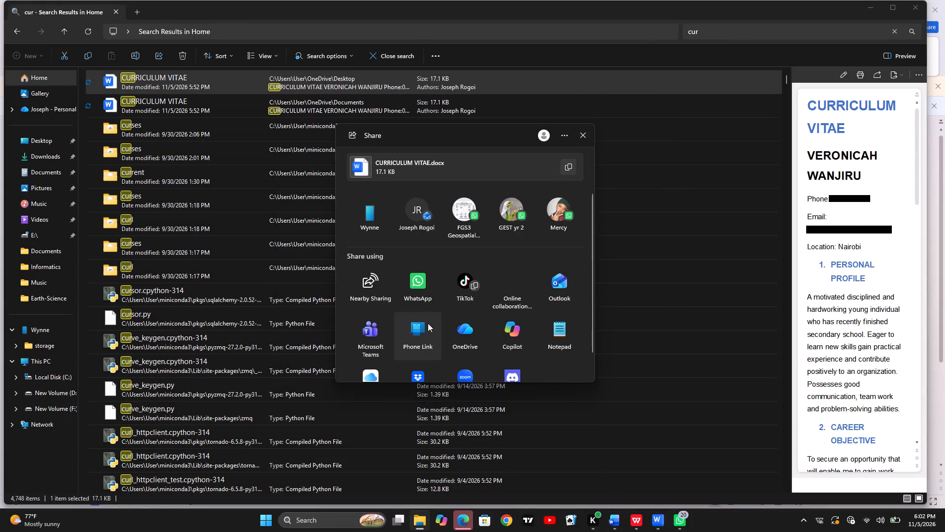
click(582, 137)
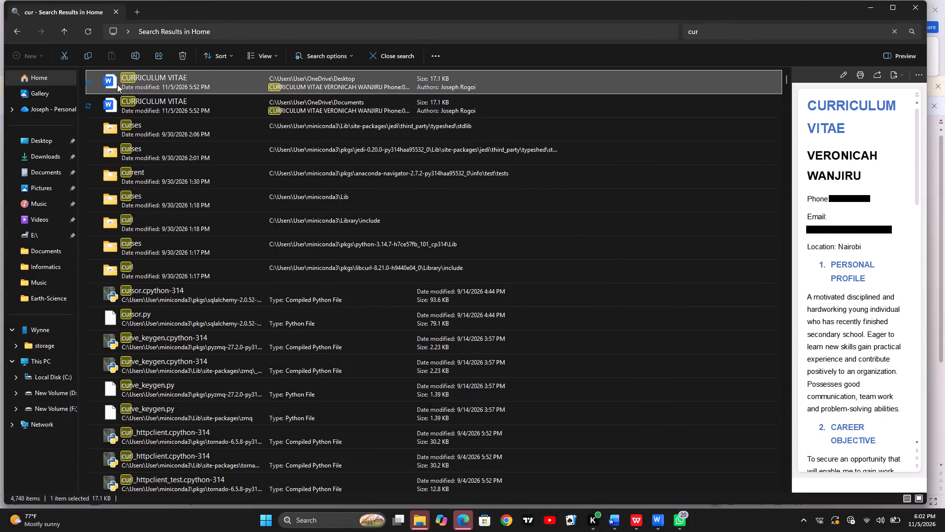
Copy the CURRICULUM VITAE document located in the OneDrive Desktop folder.
right_click(515, 75)
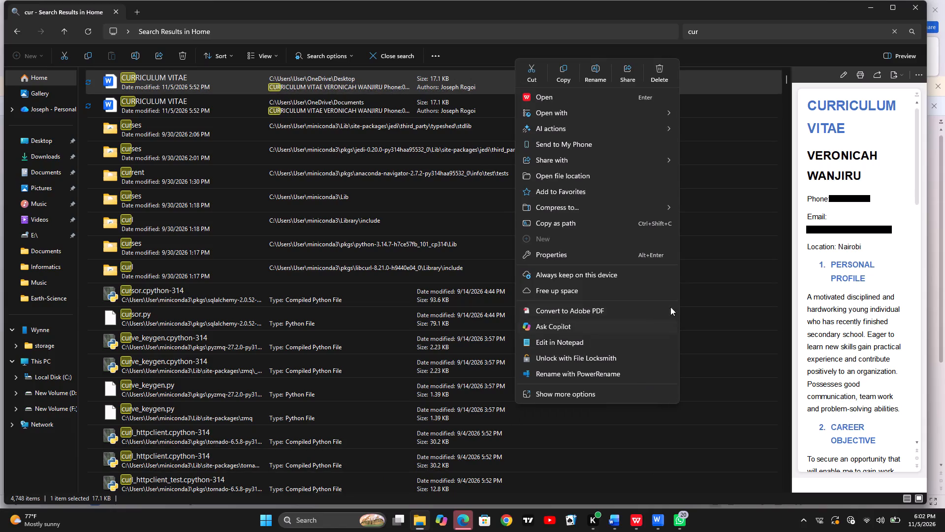
click(728, 208)
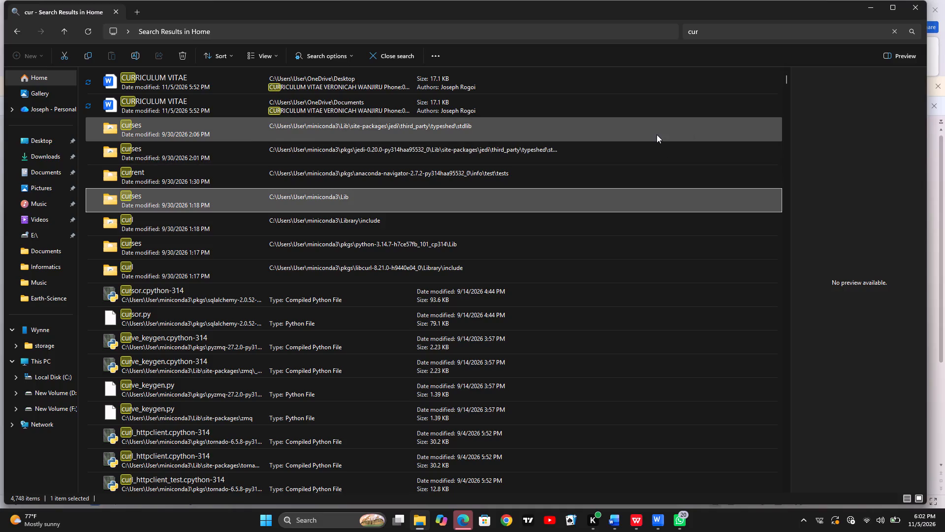
click(564, 83)
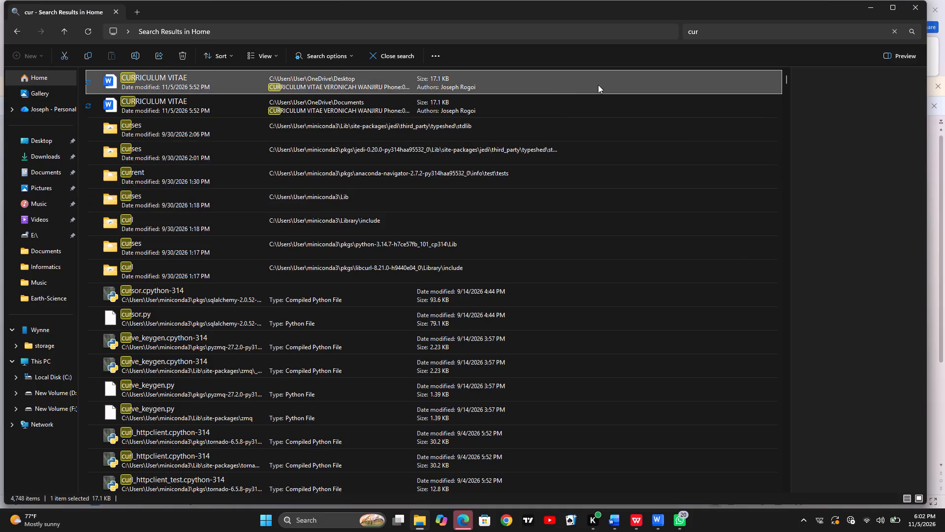
right_click(598, 86)
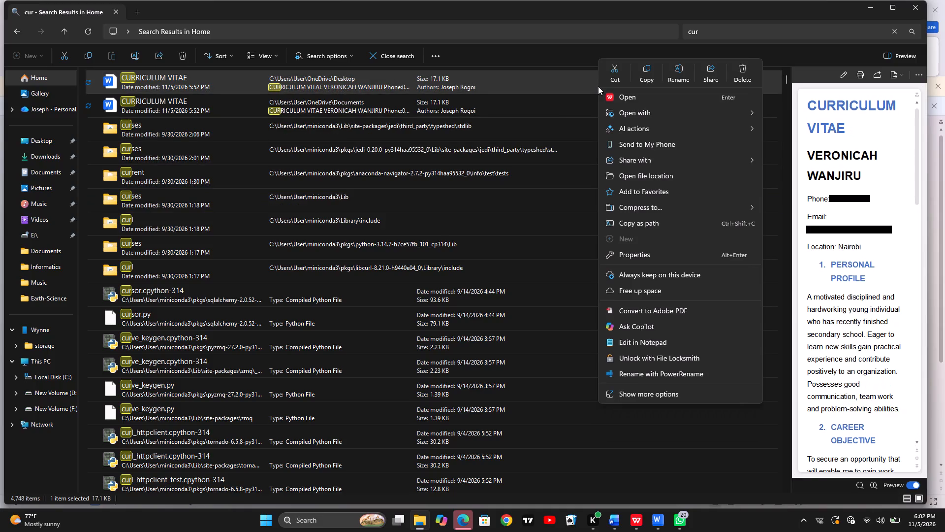
click(649, 73)
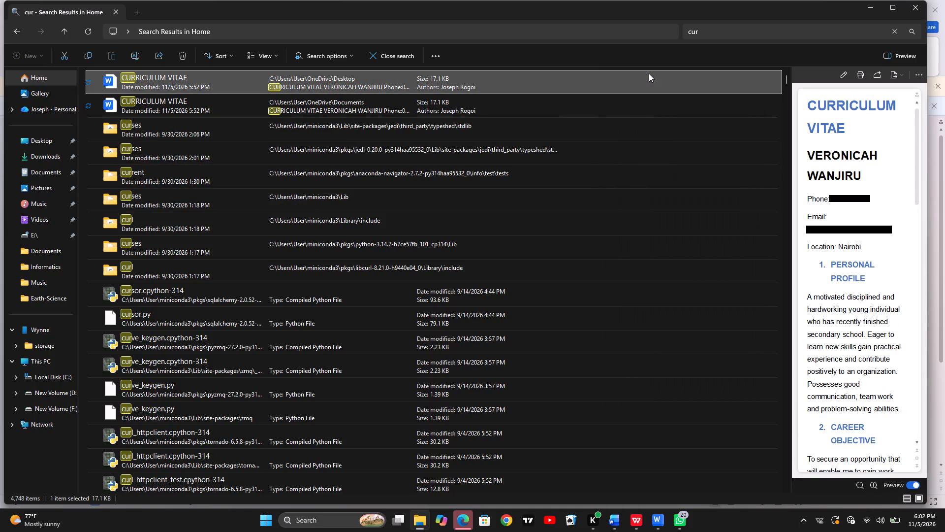
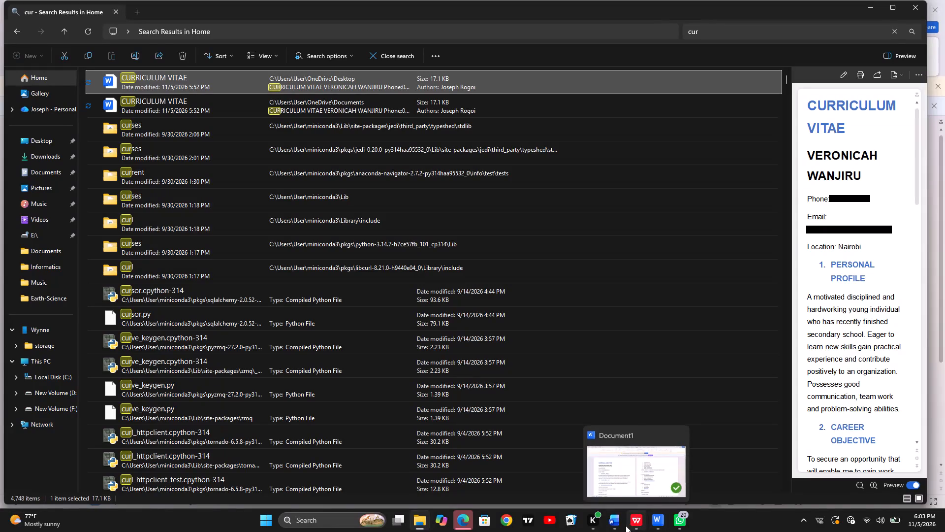
Switch to the CURRICULUM VITAE document in Word and start saving it as an Adobe PDF.
click(624, 526)
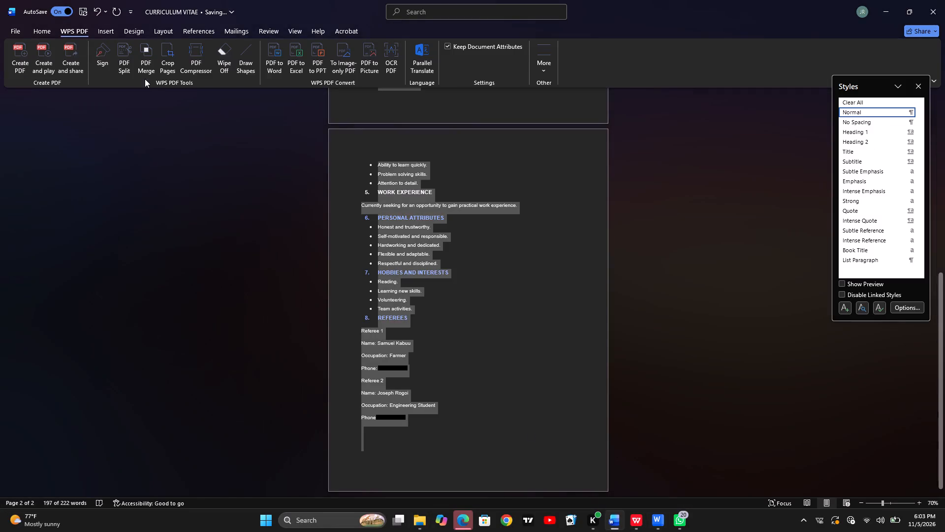
click(19, 33)
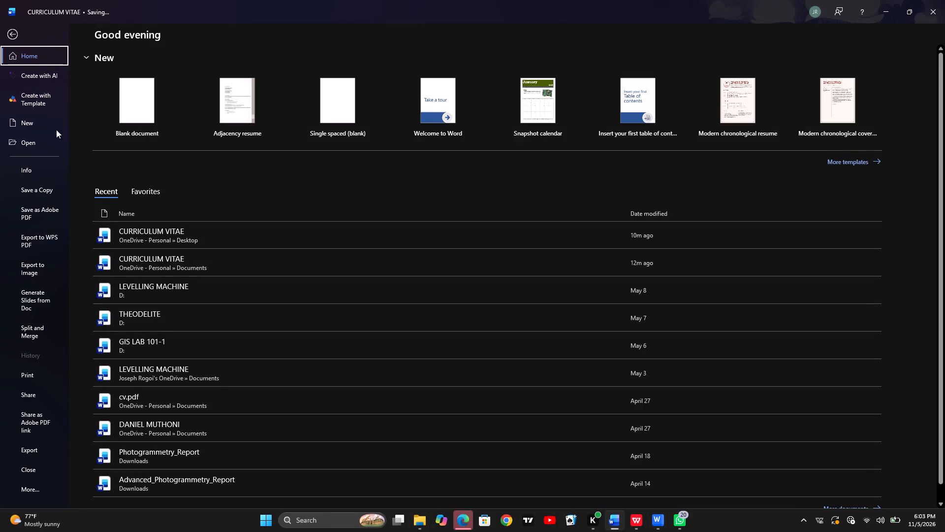
click(28, 211)
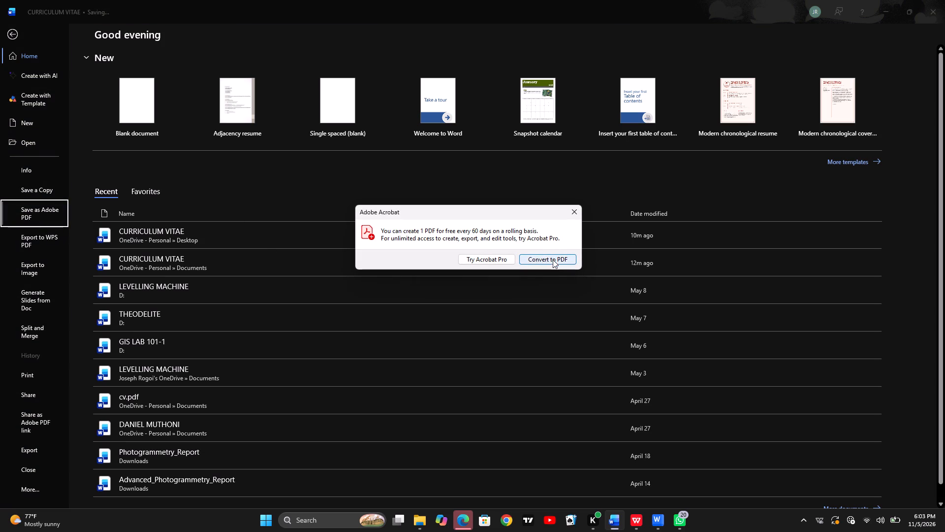
Dismiss the Adobe Acrobat PDF conversion offer and return to the curriculum vitae document in Word.
click(569, 207)
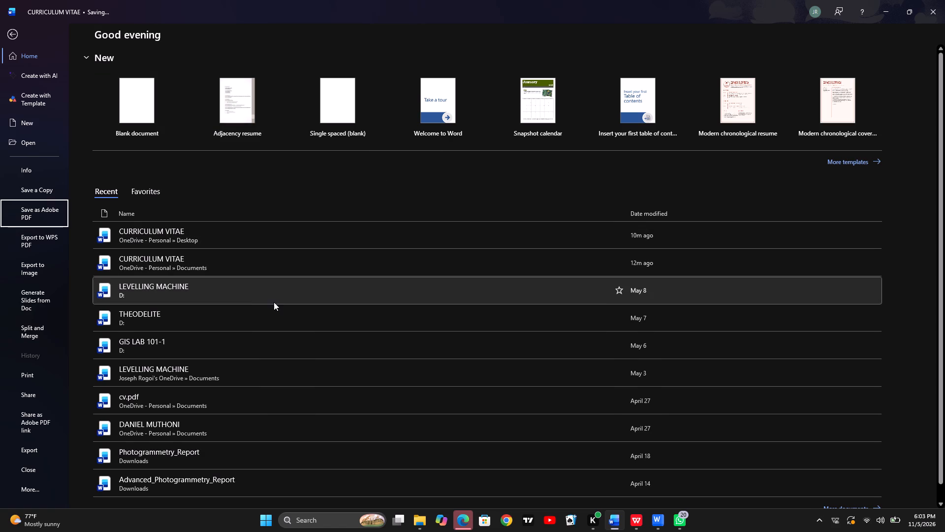
scroll(45, 366, down, 3)
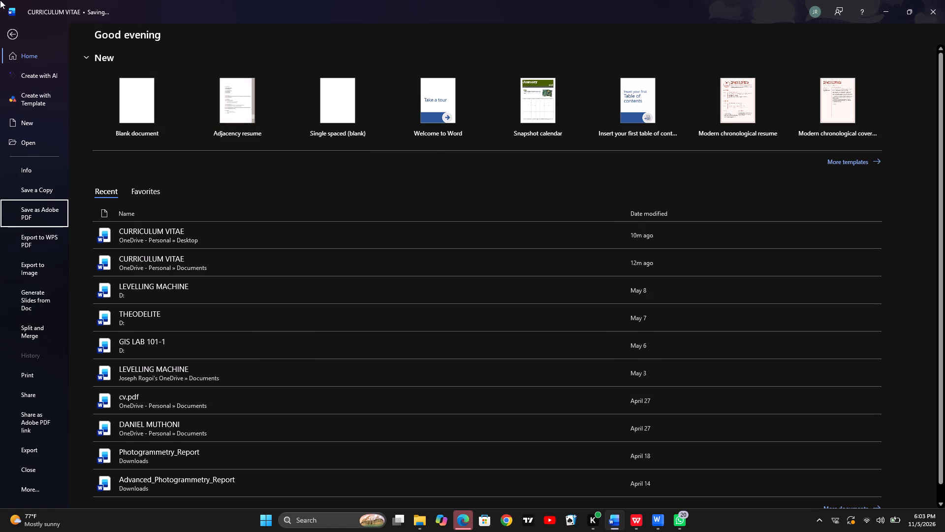
click(10, 31)
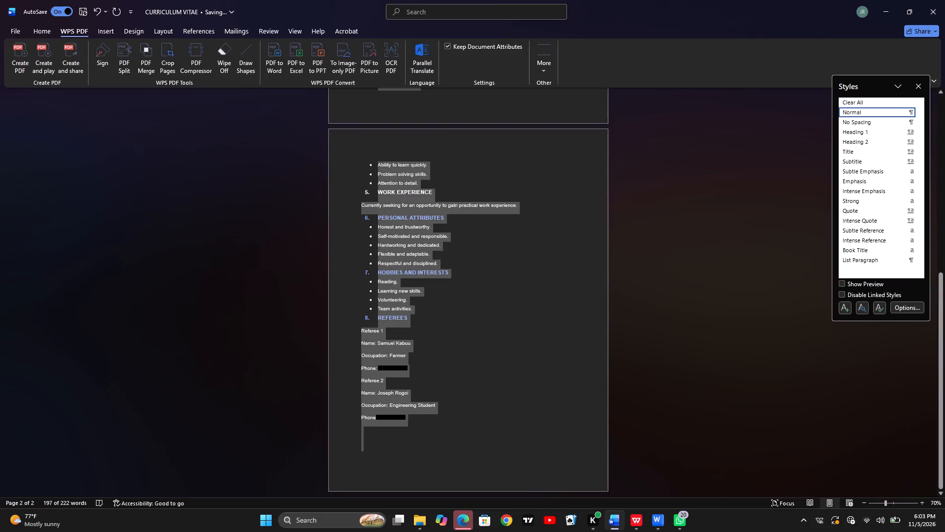
Switch to WPS Office and cancel both the pending sign-in and the unfinished Save As of the curriculum vitae.
click(636, 525)
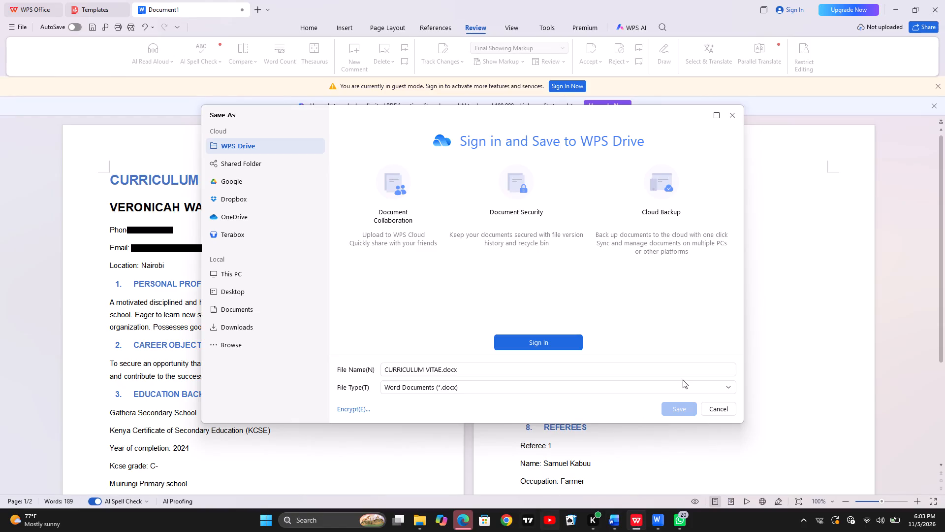
click(665, 516)
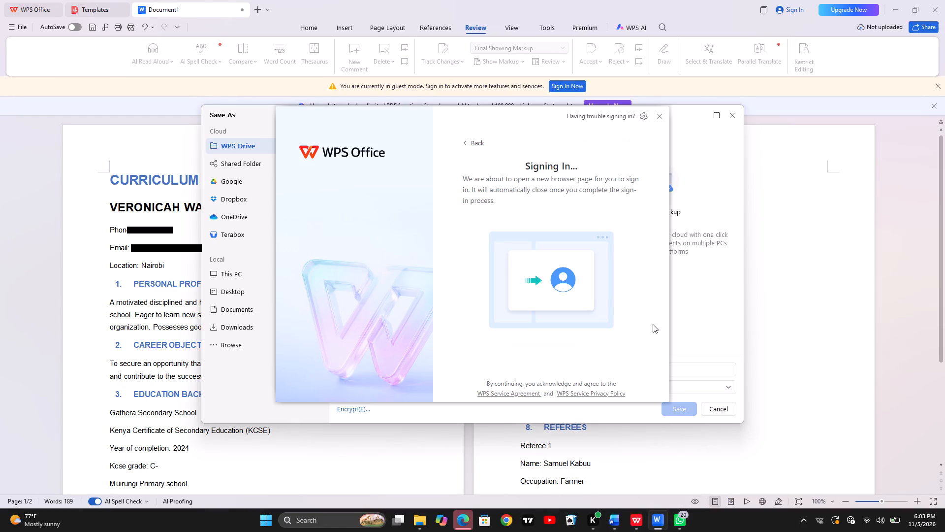
click(661, 115)
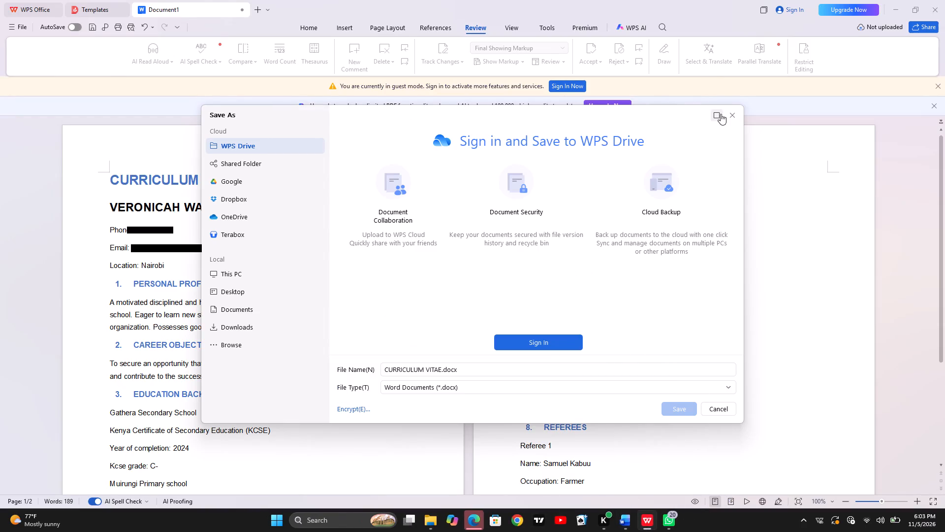
click(732, 118)
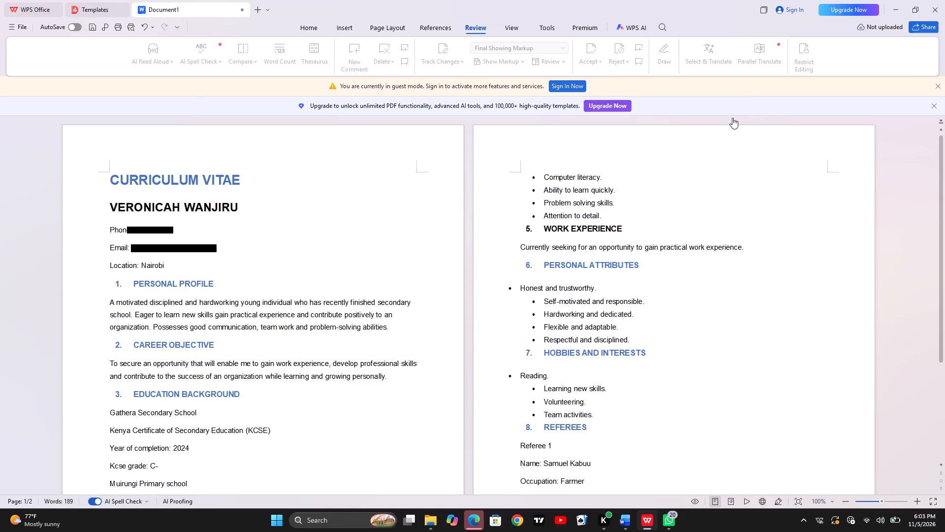
Look through the WPS Office Home, PDF and Docs sections for a converter and search for "word to pdf".
click(31, 16)
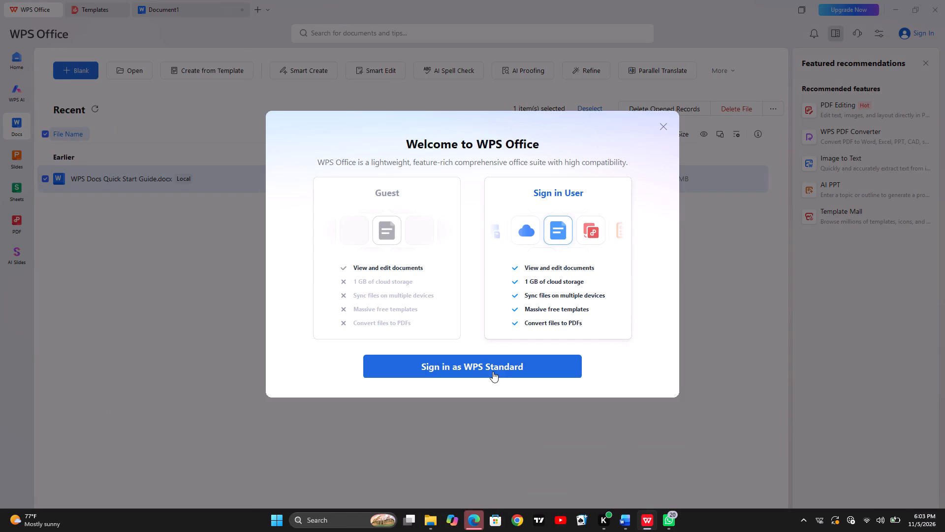
click(663, 128)
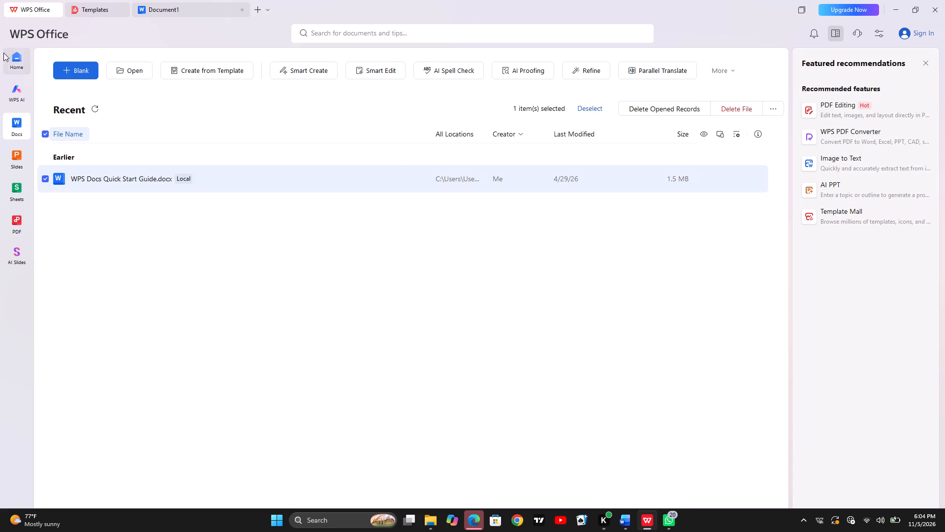
click(17, 56)
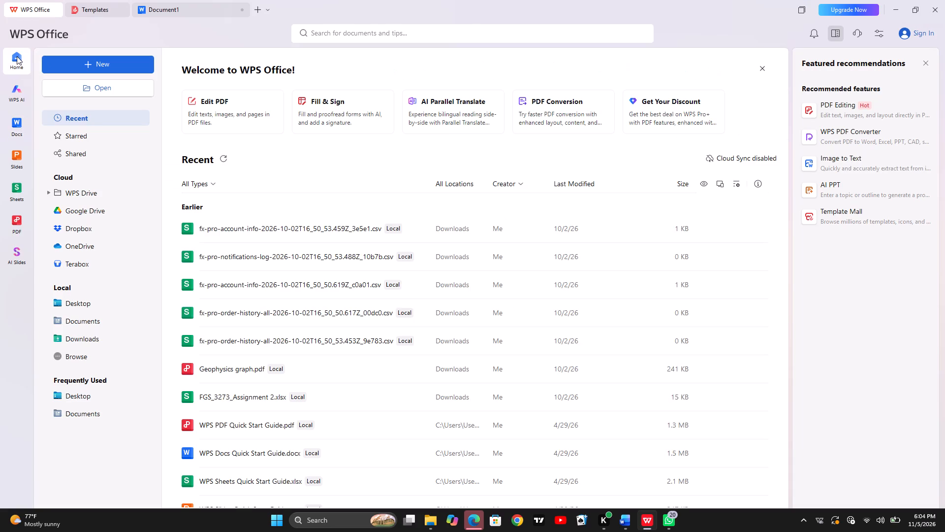
click(12, 228)
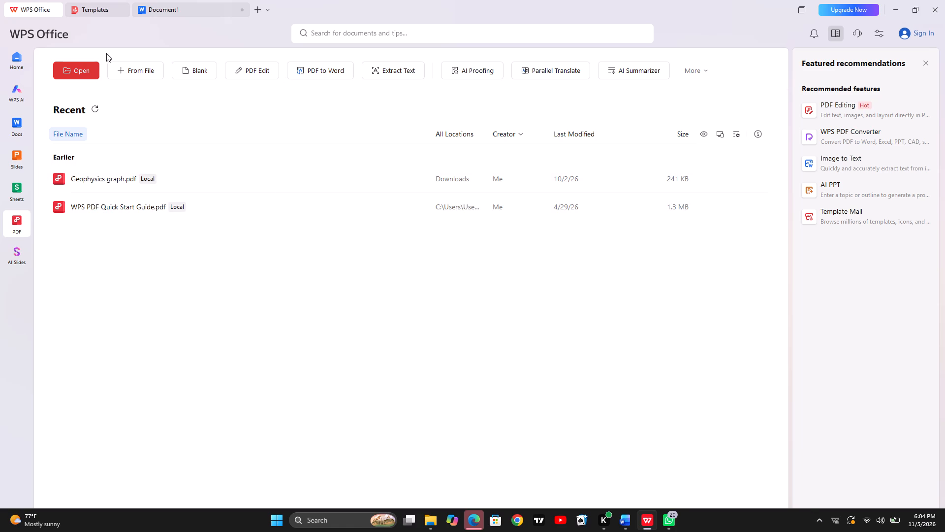
click(8, 118)
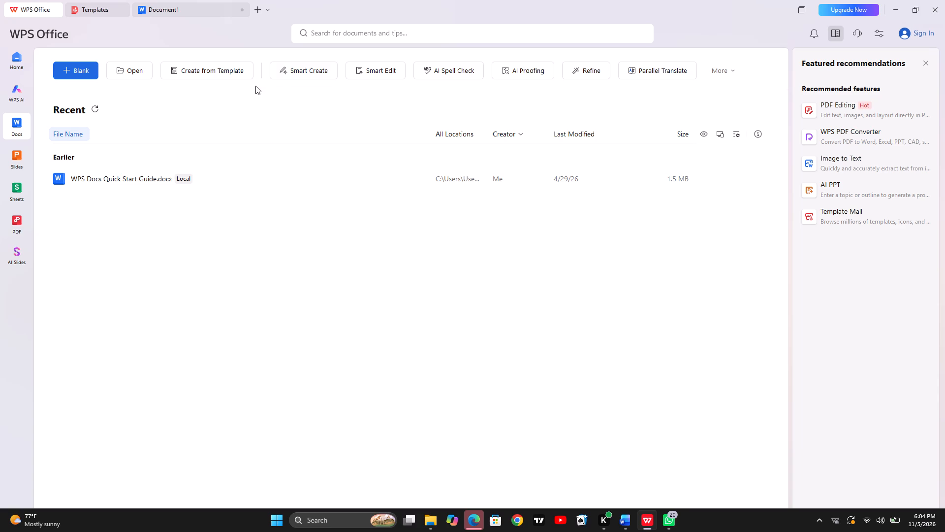
click(338, 38)
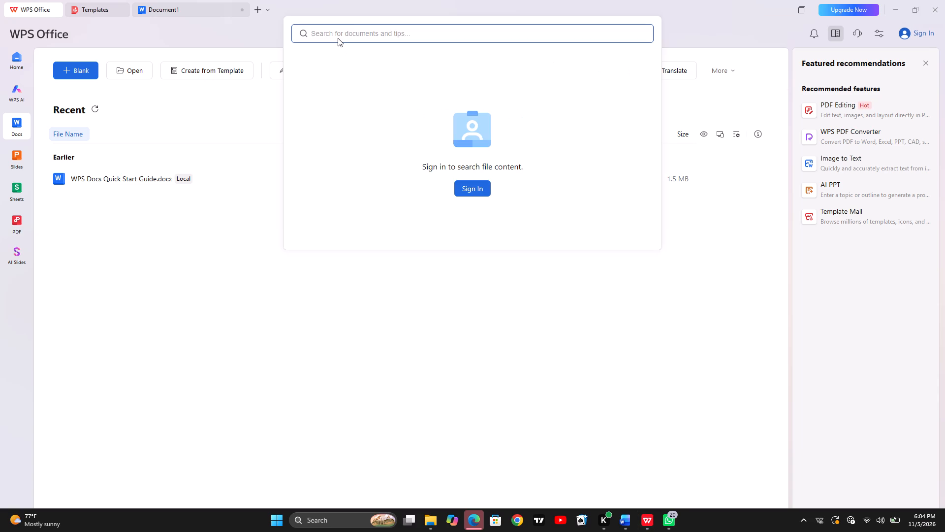
Search WPS Office for "word to pdf" and check the WPS Drive, This PC and All results.
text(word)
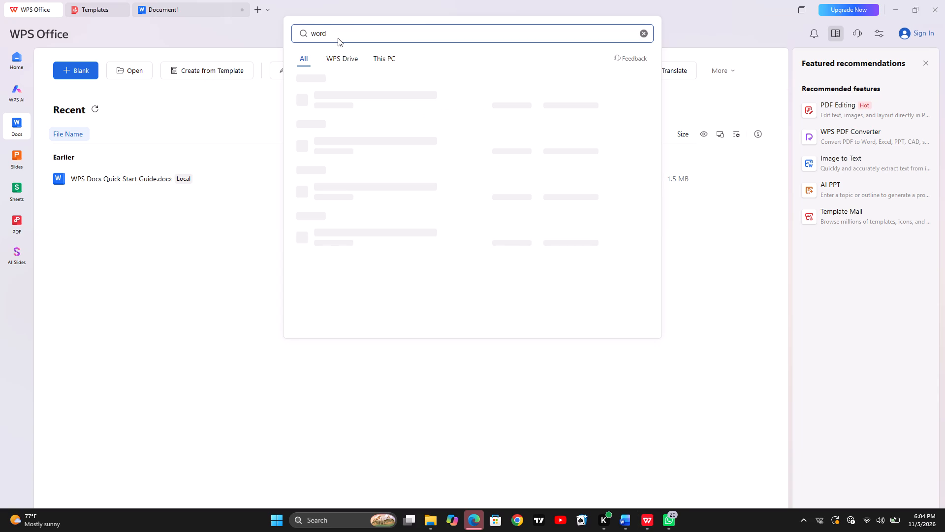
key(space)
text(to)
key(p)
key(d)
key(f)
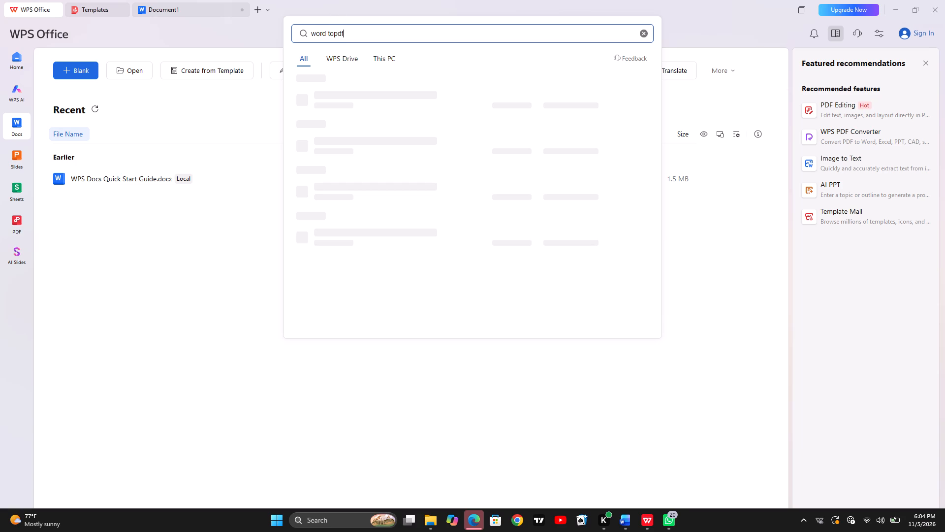
click(334, 29)
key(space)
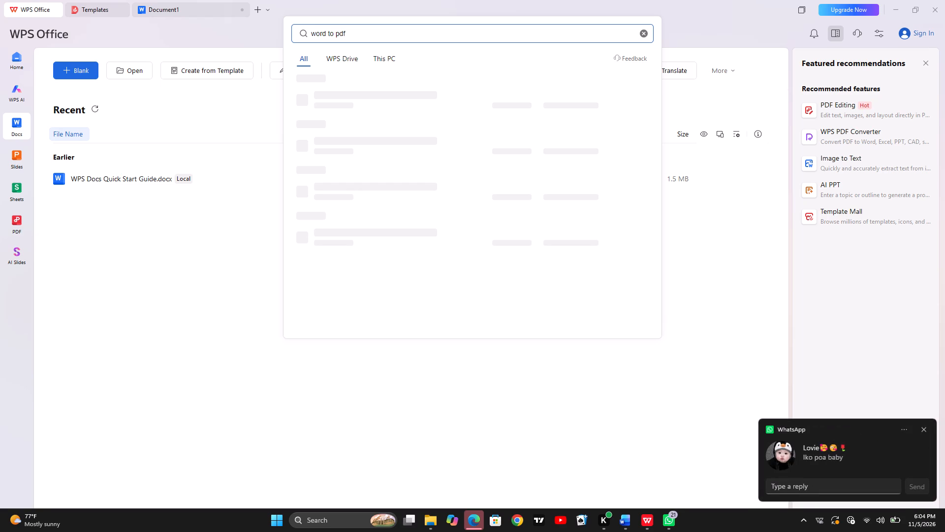
click(378, 31)
key(Return)
click(344, 53)
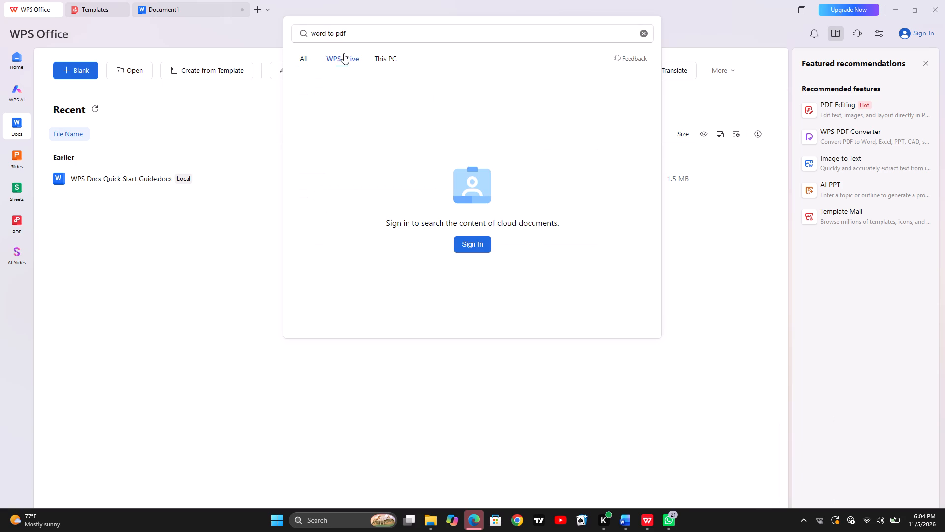
click(395, 54)
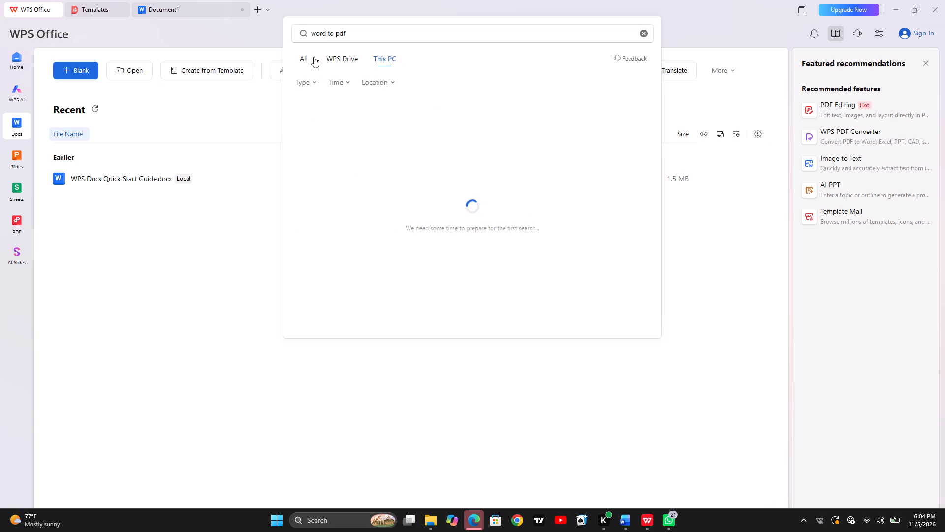
click(309, 57)
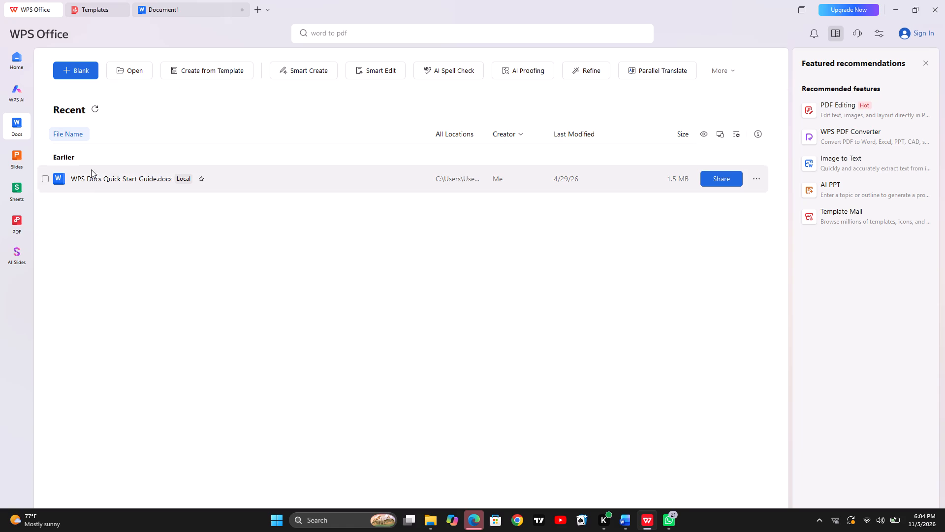
Open WPS Docs Quick Start Guide.docx and read through its pages for guidance on format conversion and other document features.
click(114, 182)
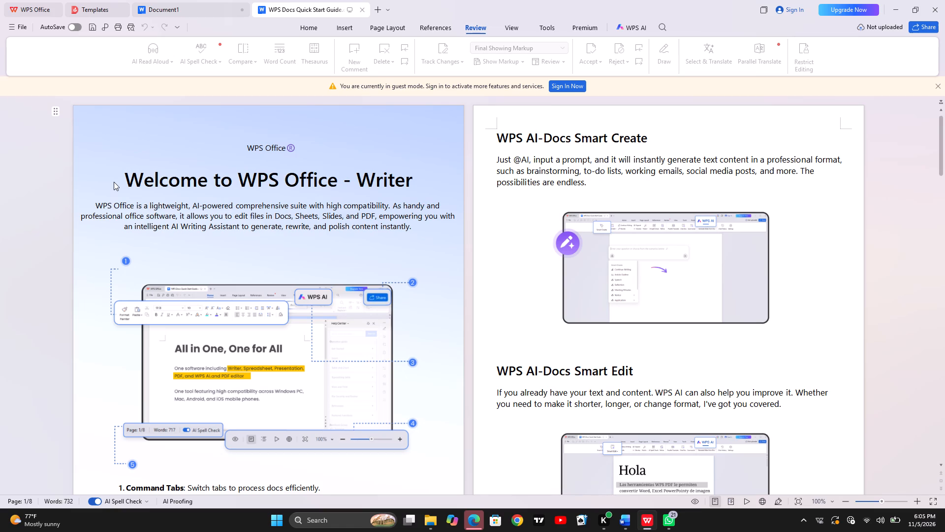
scroll(240, 258, down, 2)
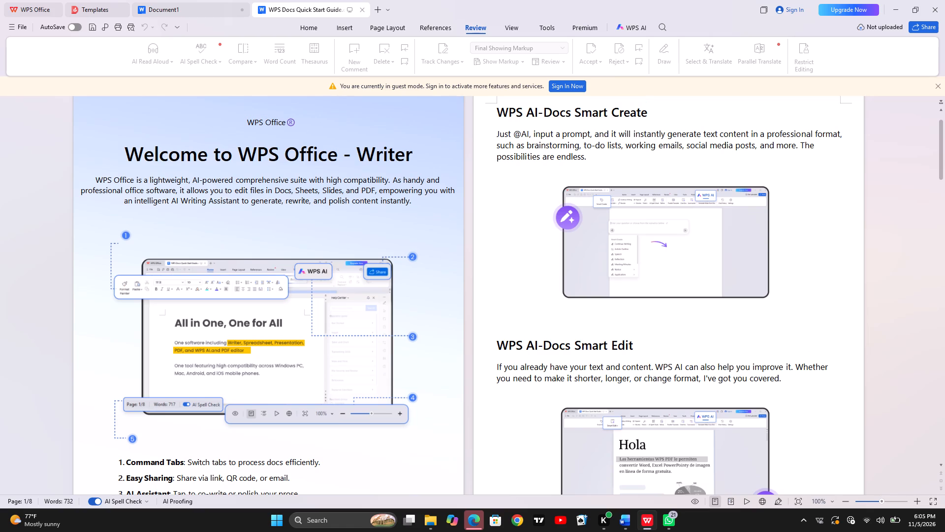
scroll(240, 258, down, 1)
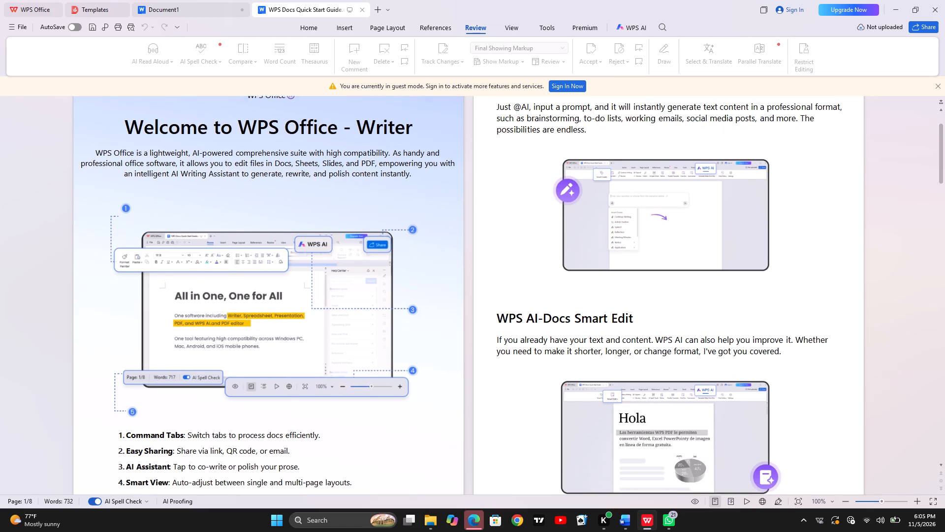
scroll(240, 258, down, 3)
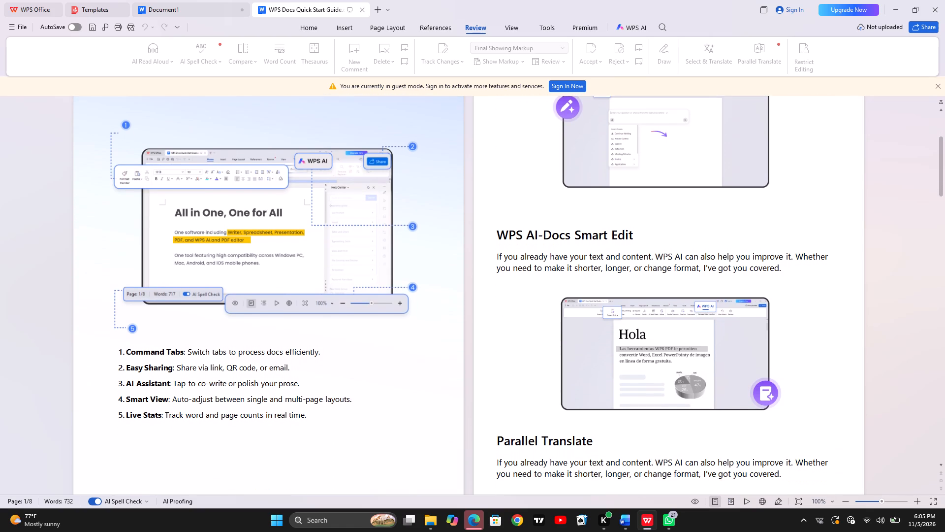
scroll(240, 258, down, 3)
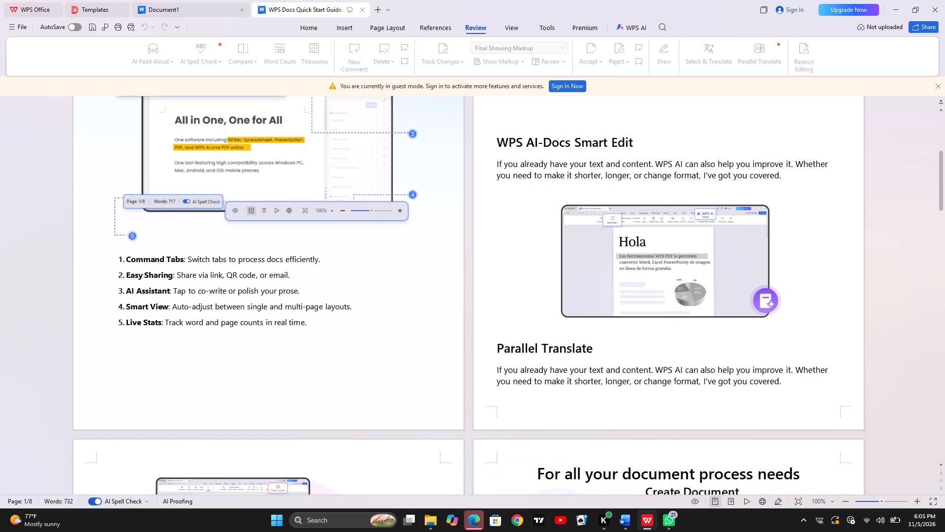
scroll(240, 258, down, 3)
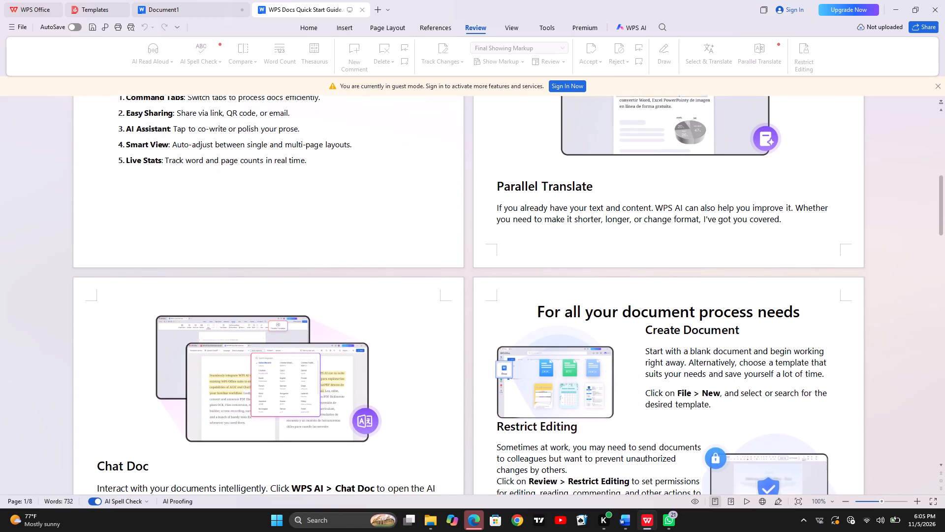
scroll(240, 258, down, 4)
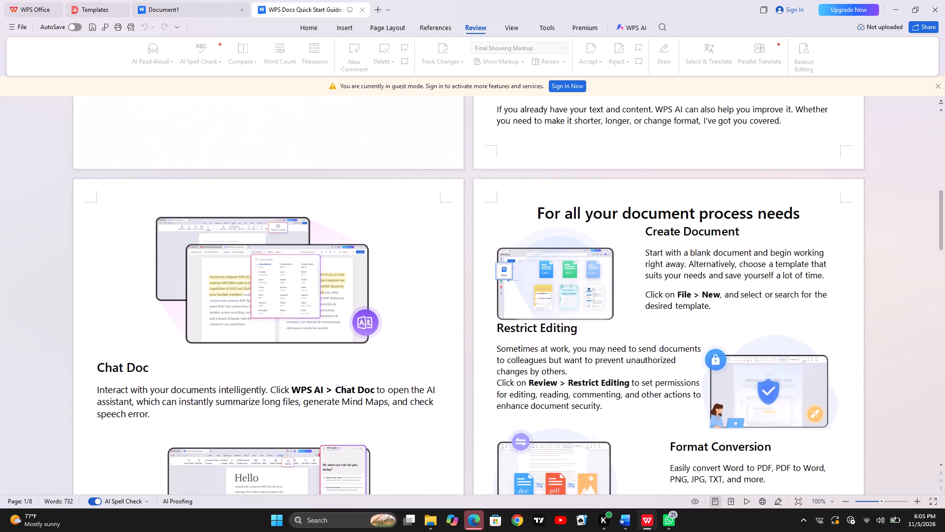
scroll(240, 258, down, 2)
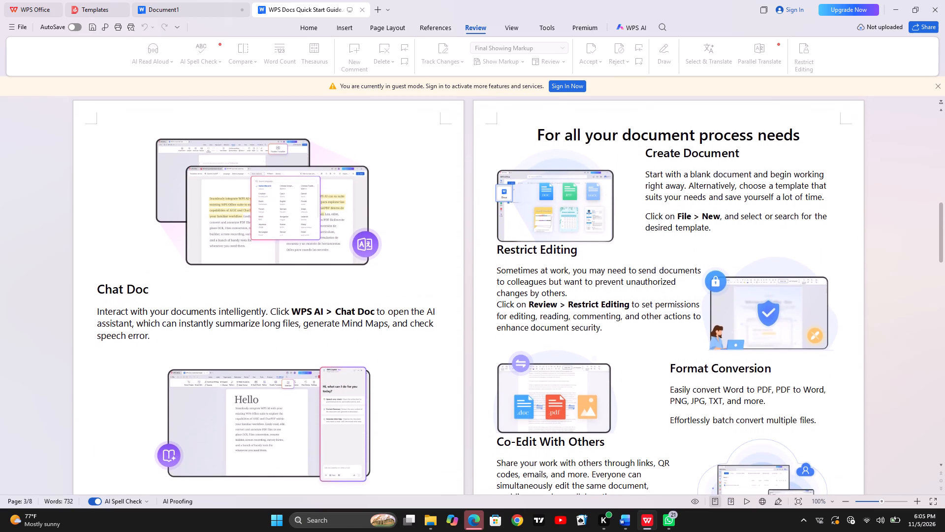
scroll(240, 258, down, 3)
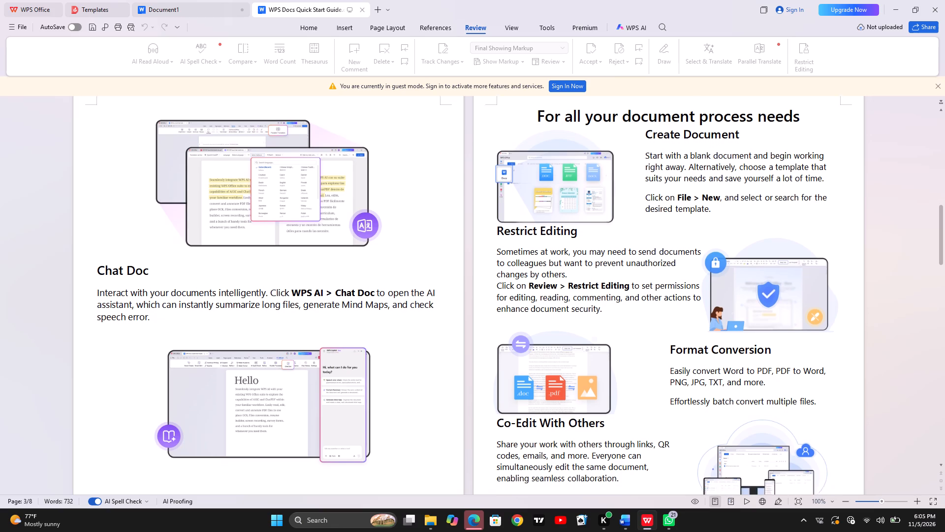
scroll(240, 258, down, 4)
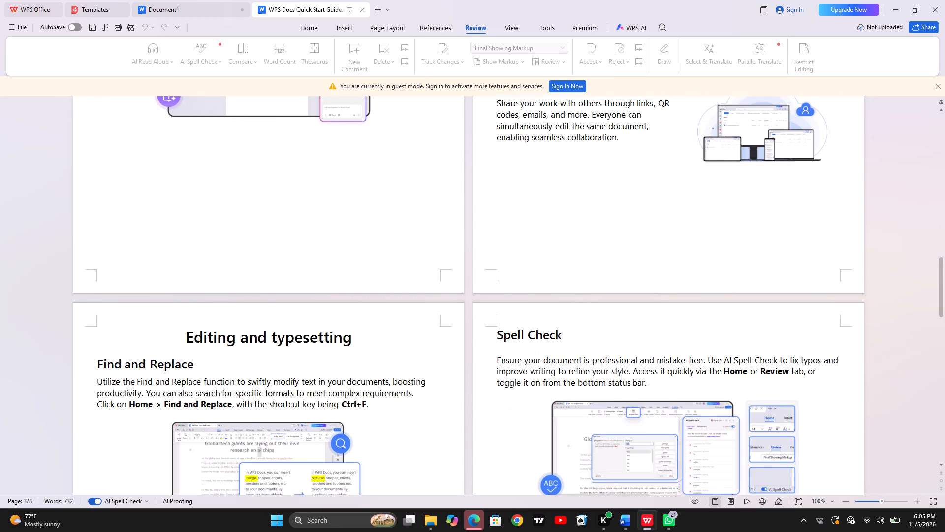
scroll(240, 258, down, 5)
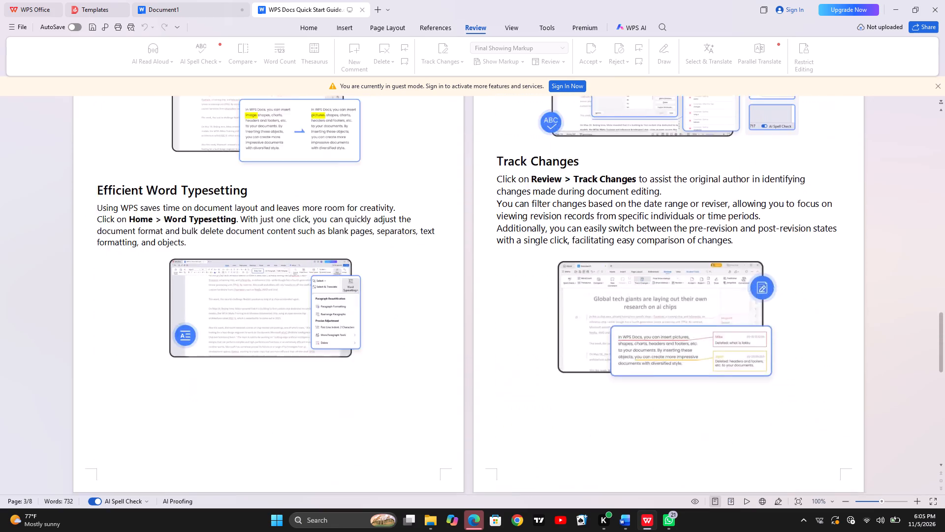
scroll(240, 258, down, 5)
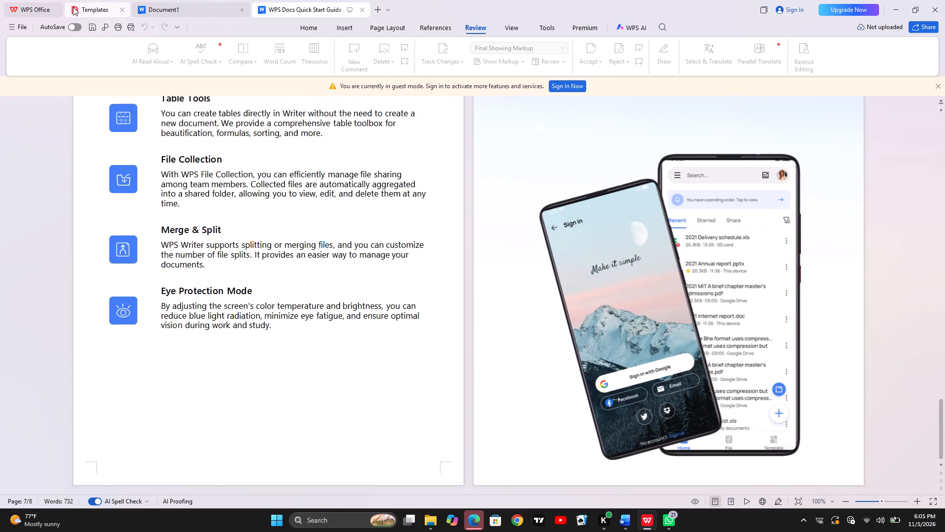
Start closing WPS Office and try to save Document1 to WPS Drive as CURRICULUM VITAE.docx in Word Documents (*.docx) format.
click(49, 9)
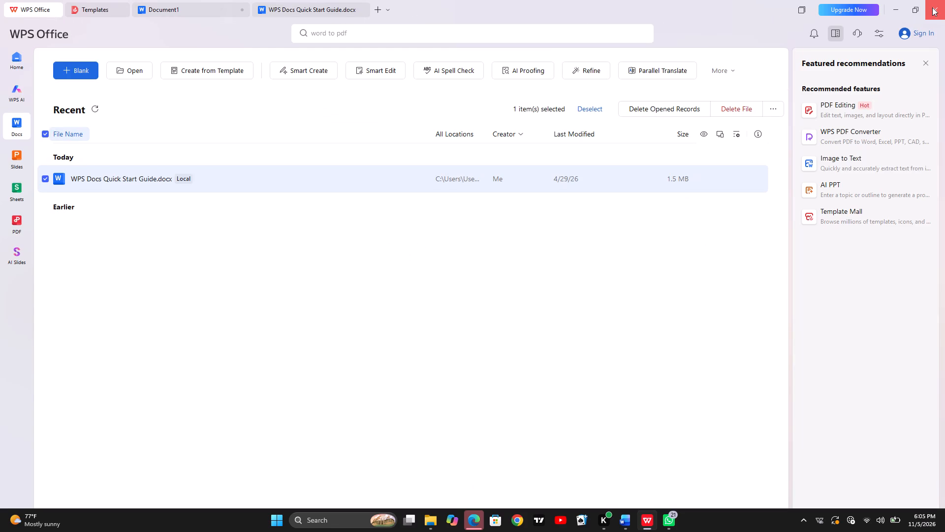
click(932, 7)
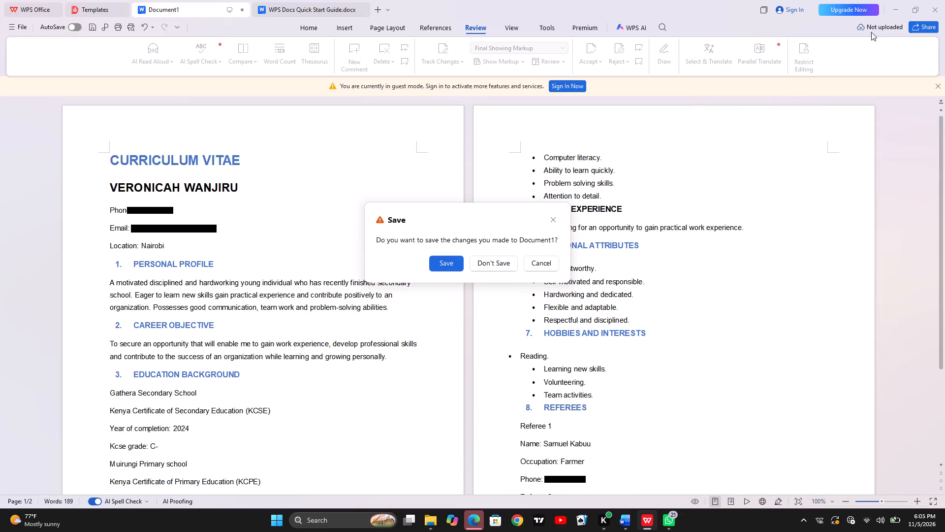
click(454, 266)
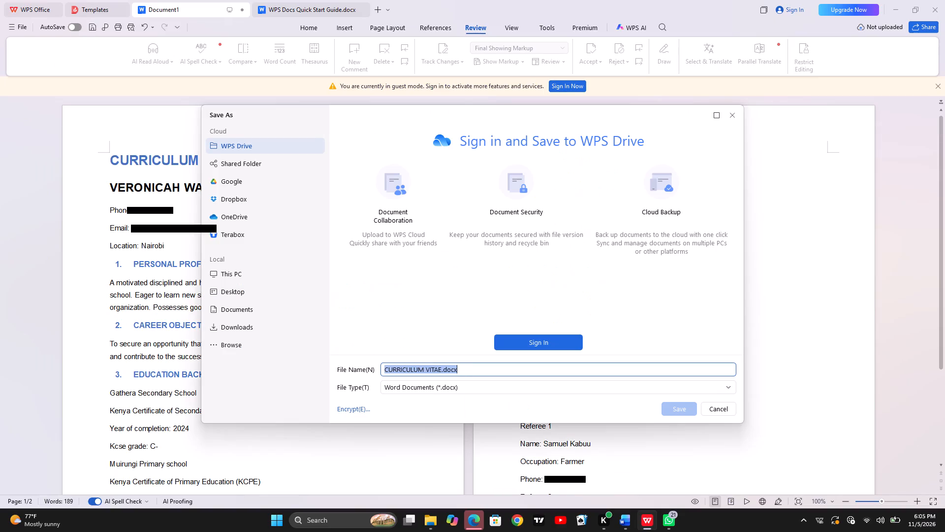
click(676, 406)
Start signing in to WPS Drive from the Save As dialog for the curriculum vitae.
click(569, 346)
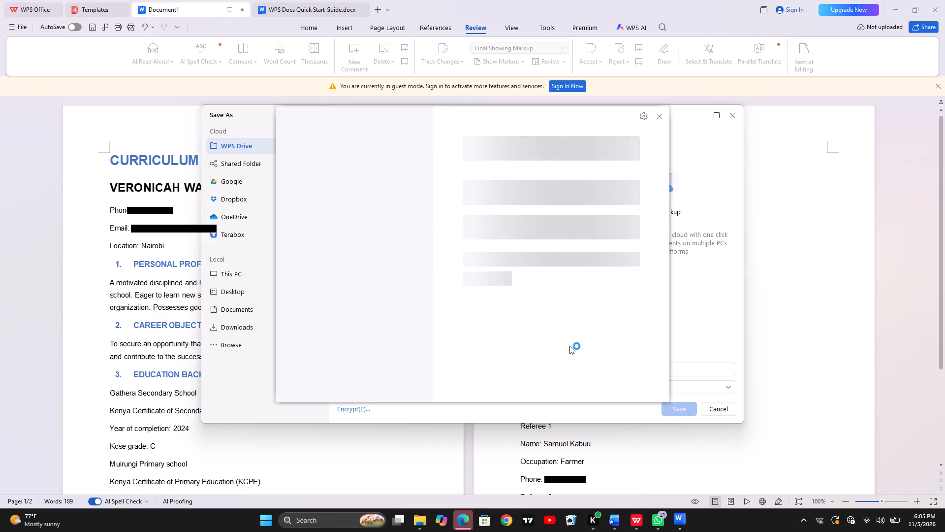
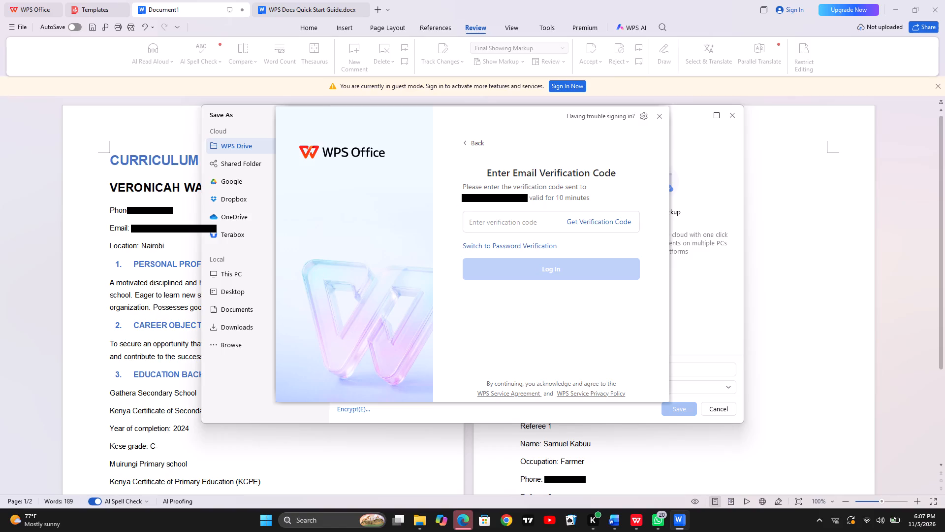
Cancel the pending sign-in and Save As, and close WPS Office without saving the changes to Document1.
click(661, 111)
click(661, 113)
click(658, 113)
click(733, 112)
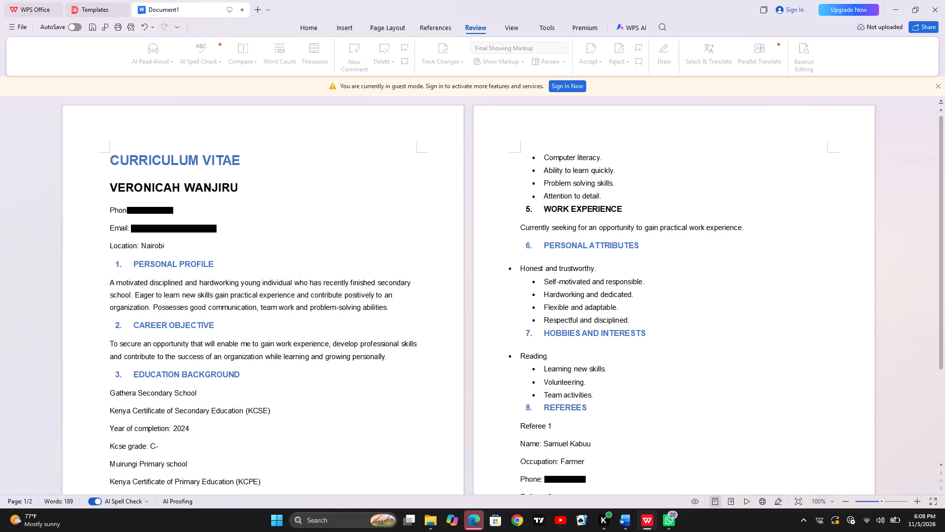
click(932, 2)
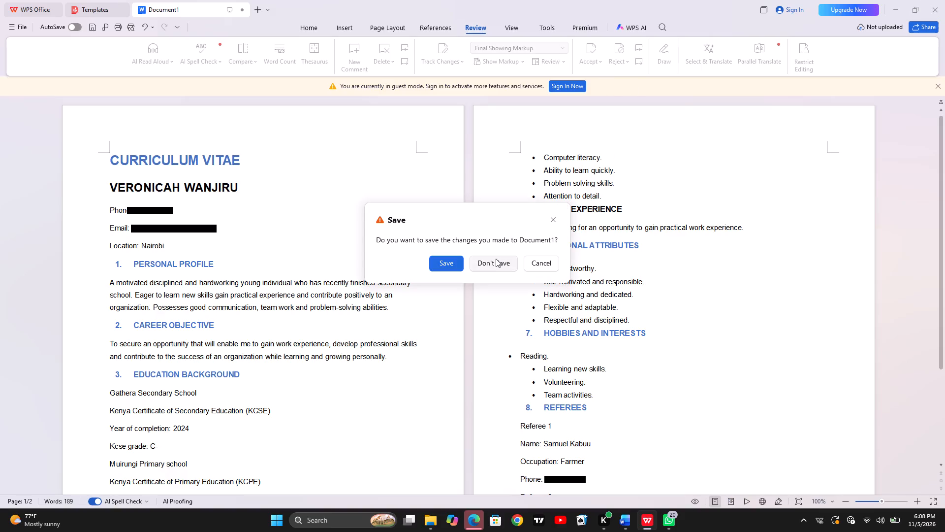
click(496, 258)
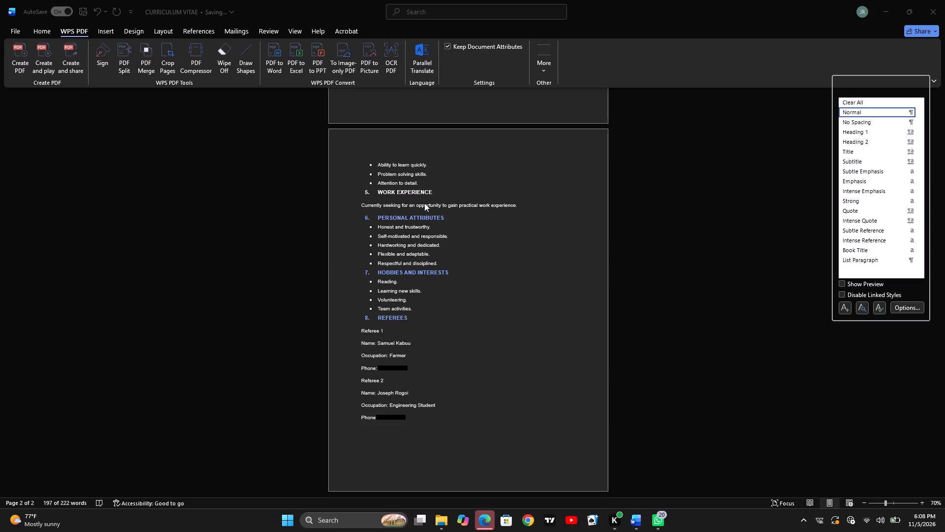
In the Word curriculum vitae, colour the WORK EXPERIENCE heading the same theme blue as the other numbered headings.
scroll(424, 203, up, 3)
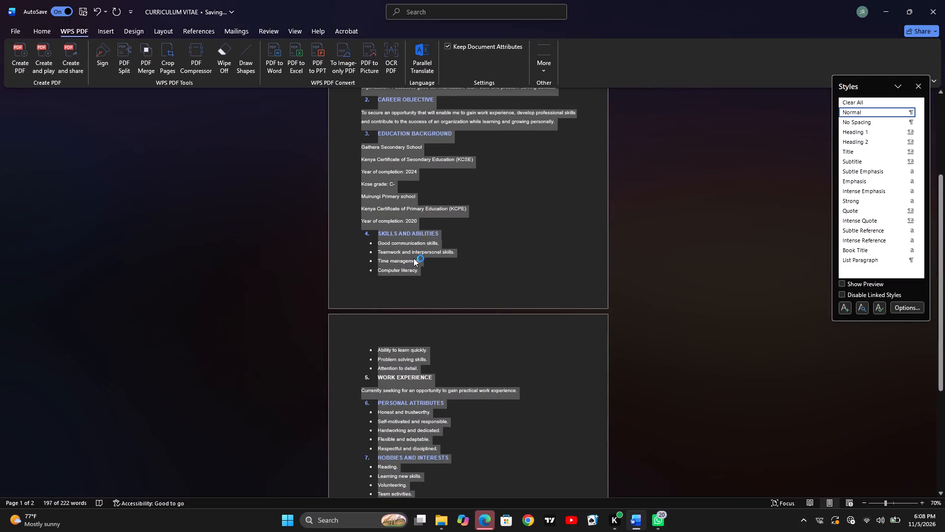
click(451, 357)
scroll(451, 357, up, 1)
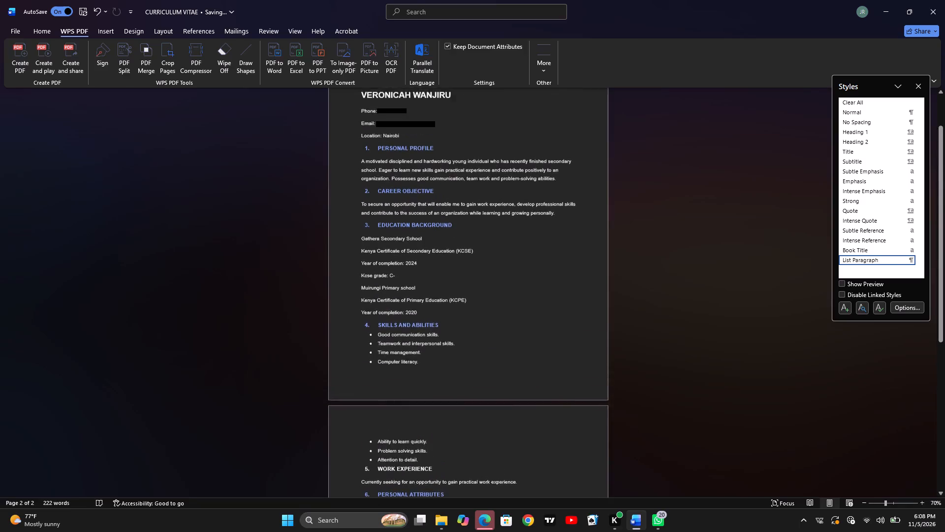
scroll(451, 357, down, 1)
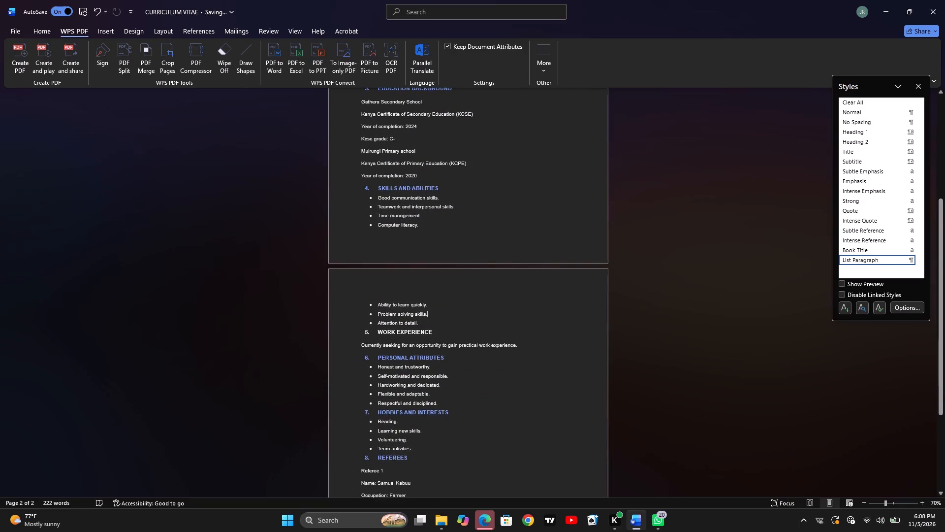
drag(434, 331, 351, 331)
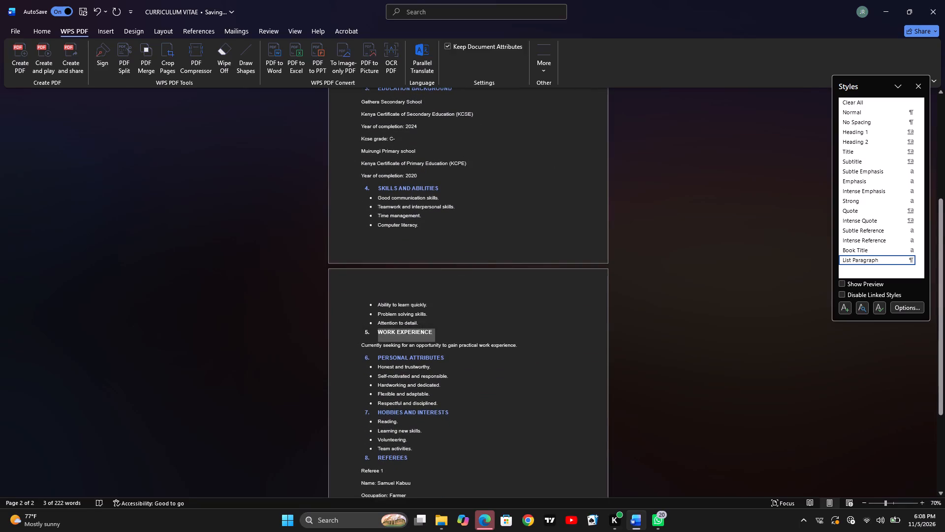
click(34, 29)
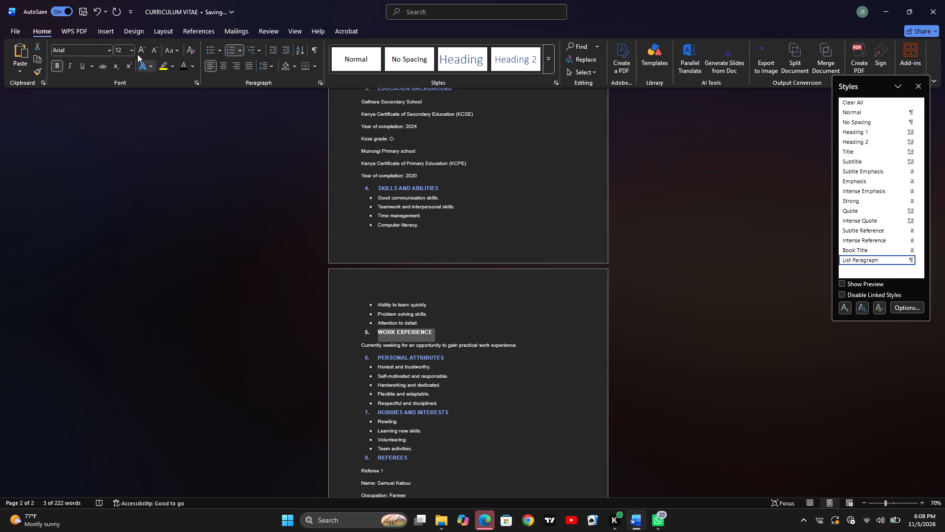
click(190, 64)
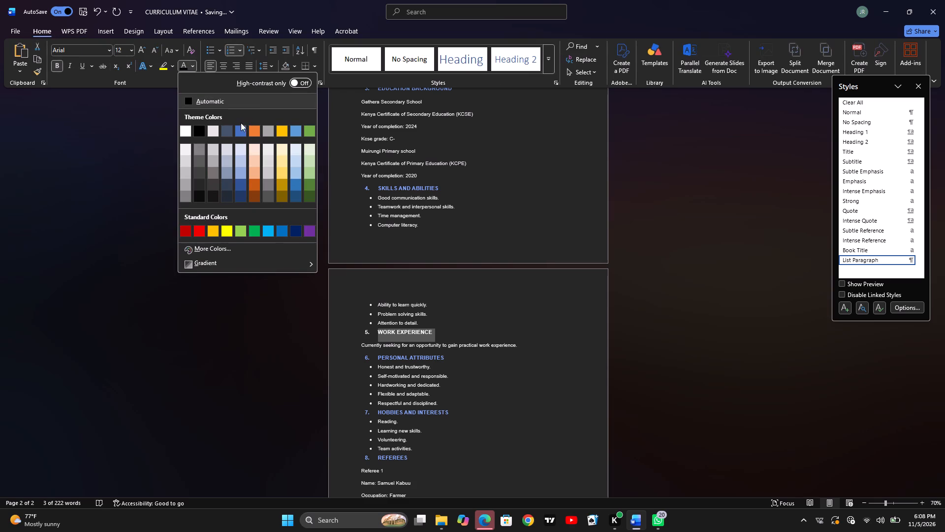
click(241, 132)
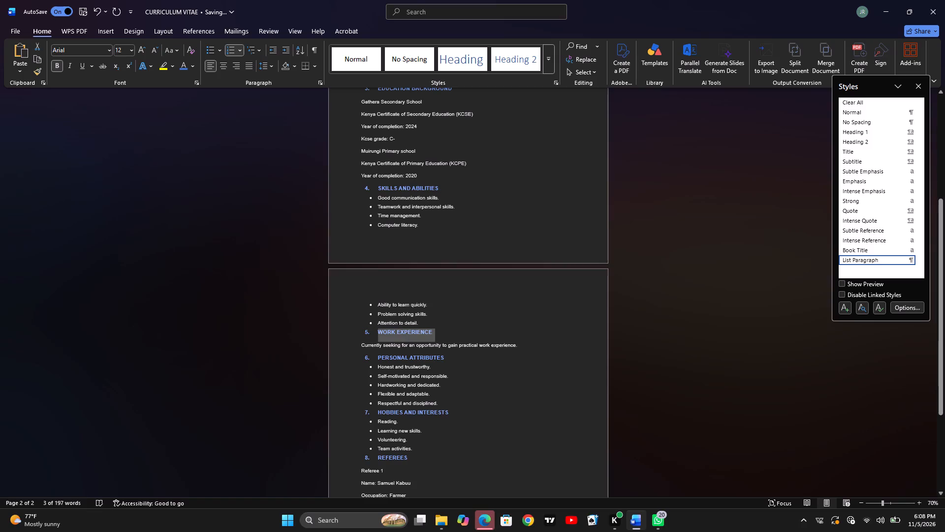
Look over both pages of the curriculum vitae and save the document.
scroll(448, 270, down, 3)
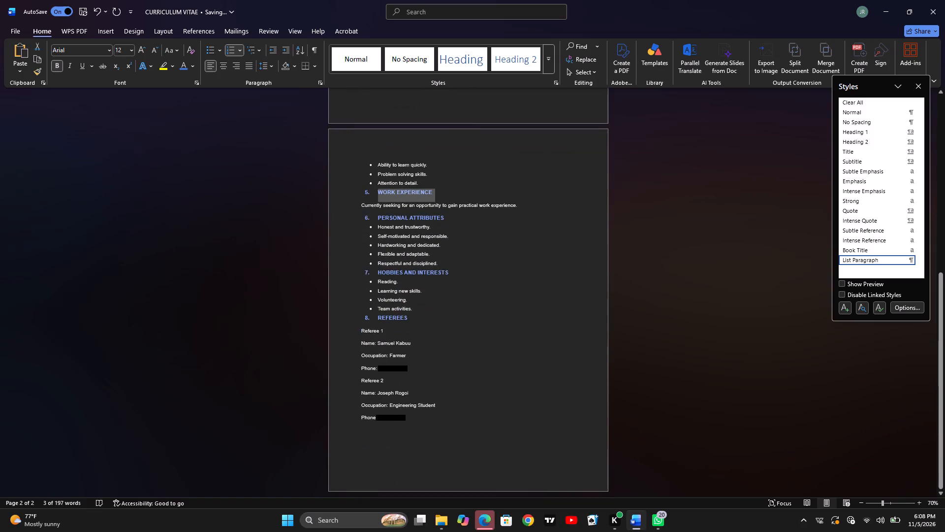
scroll(448, 270, up, 4)
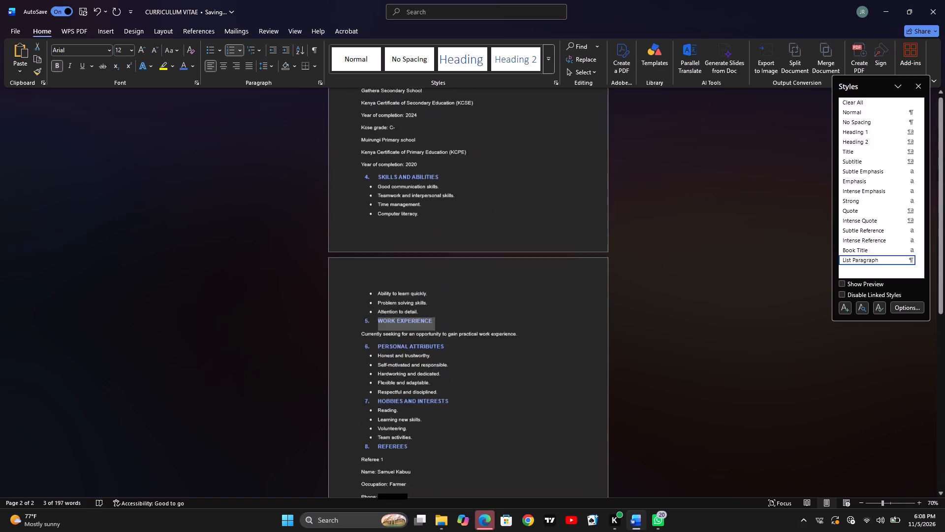
scroll(448, 270, up, 5)
scroll(448, 270, down, 1)
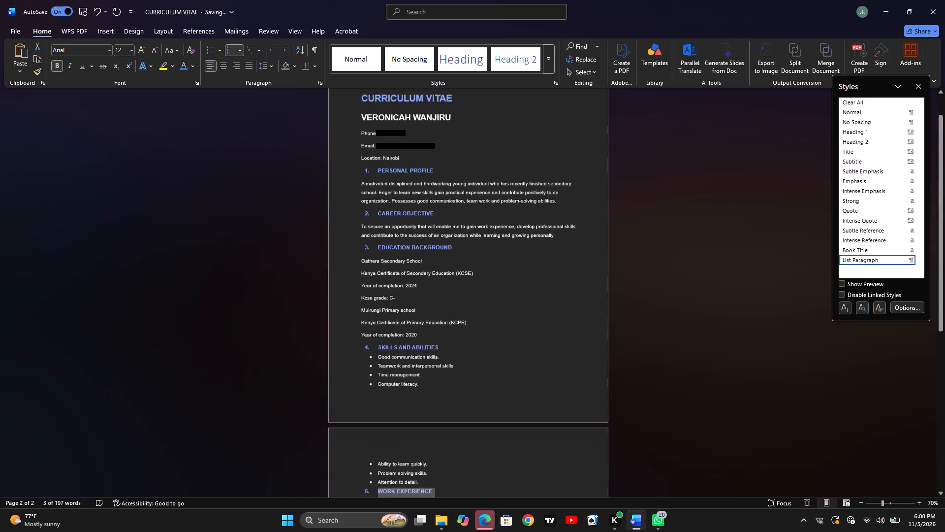
scroll(448, 270, down, 1)
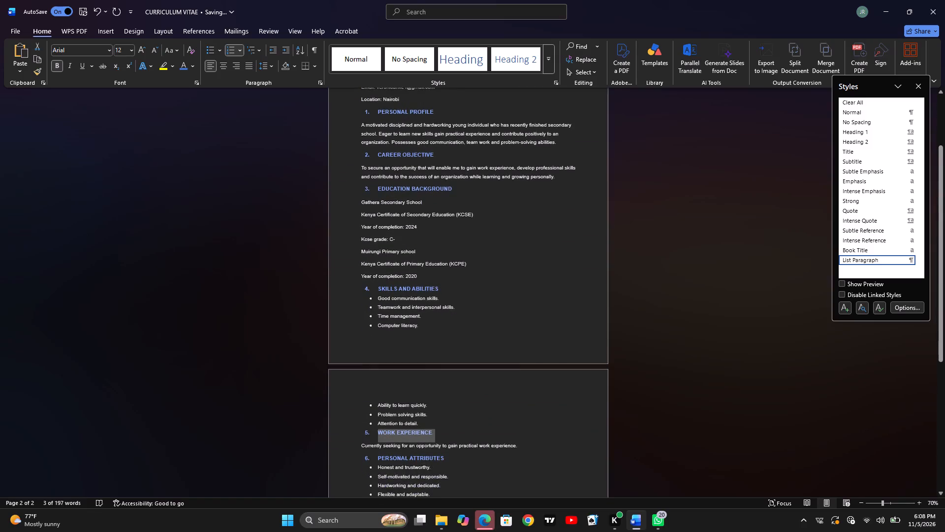
key(ctrl+s)
key(ctrl+s)
key(ctrl+s)
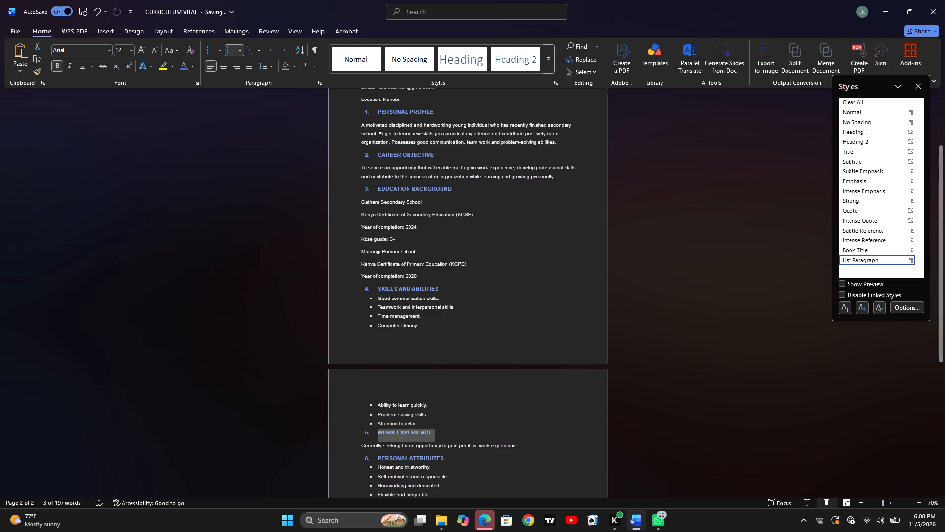
Open the document's file name and location details and try to choose another save location.
click(233, 8)
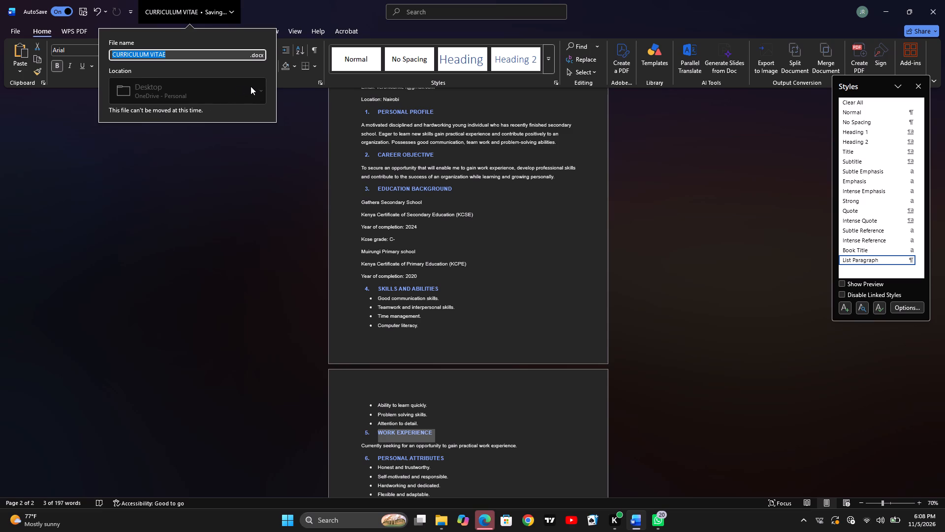
click(263, 90)
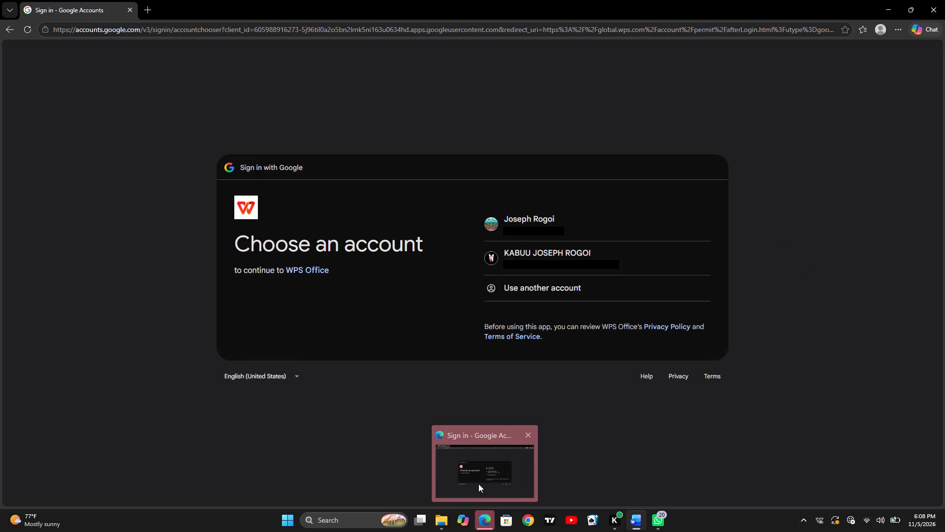
Close the browser window with the Google account sign-in page for WPS Office.
click(533, 430)
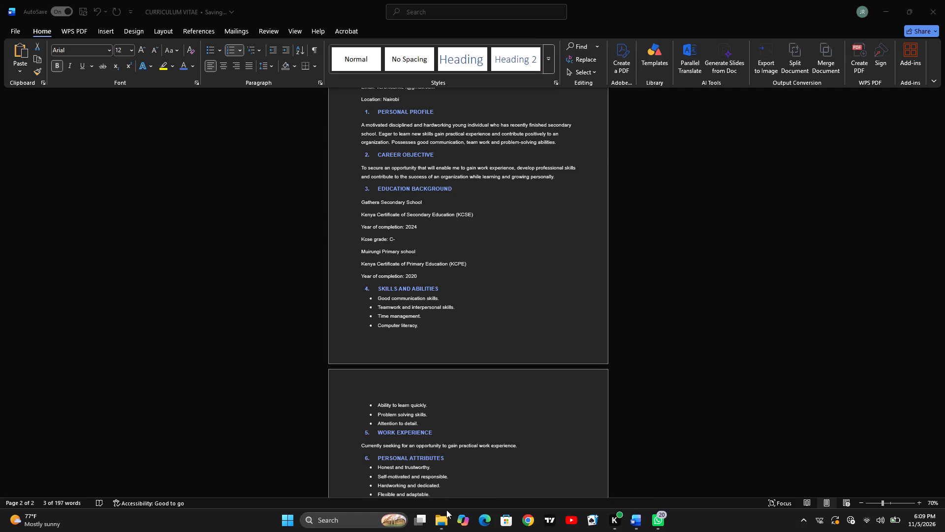
Browse to the personal OneDrive folder in File Explorer and try to open the Getting started with OneDrive PDF.
click(442, 530)
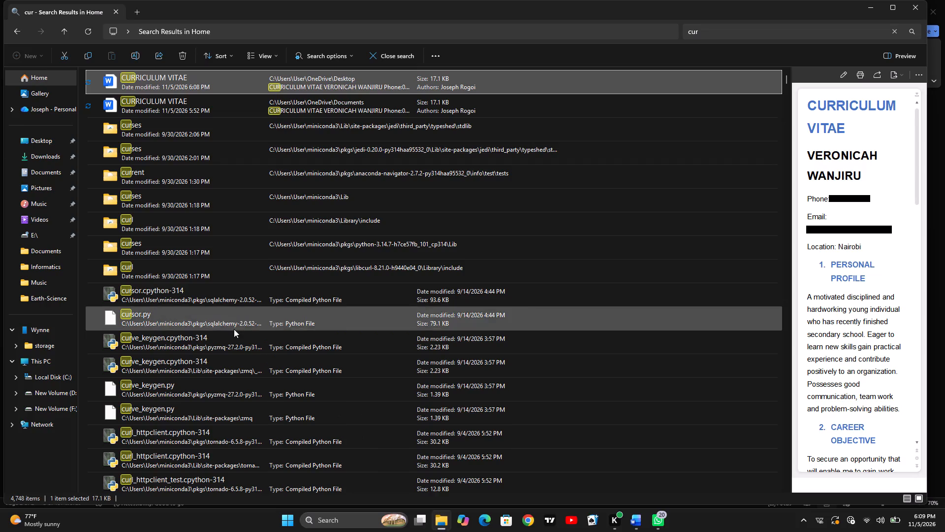
click(46, 105)
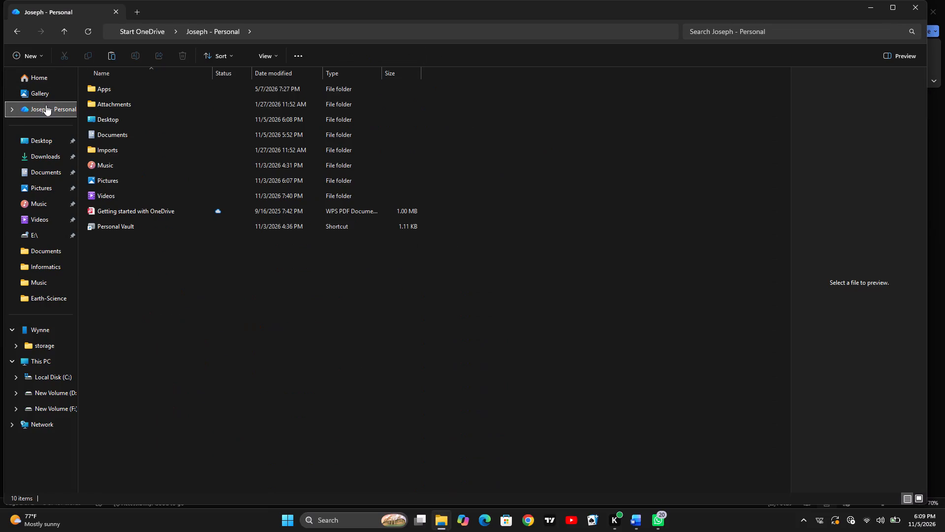
click(140, 209)
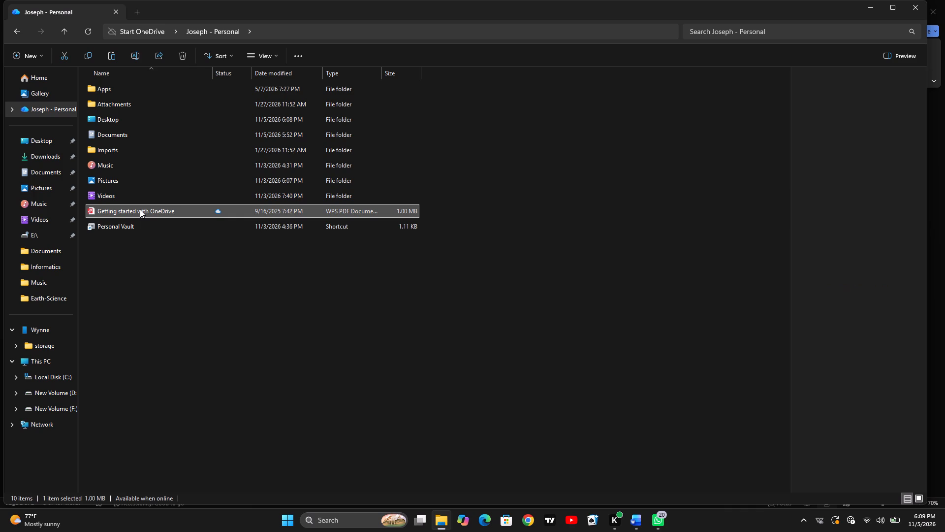
click(140, 209)
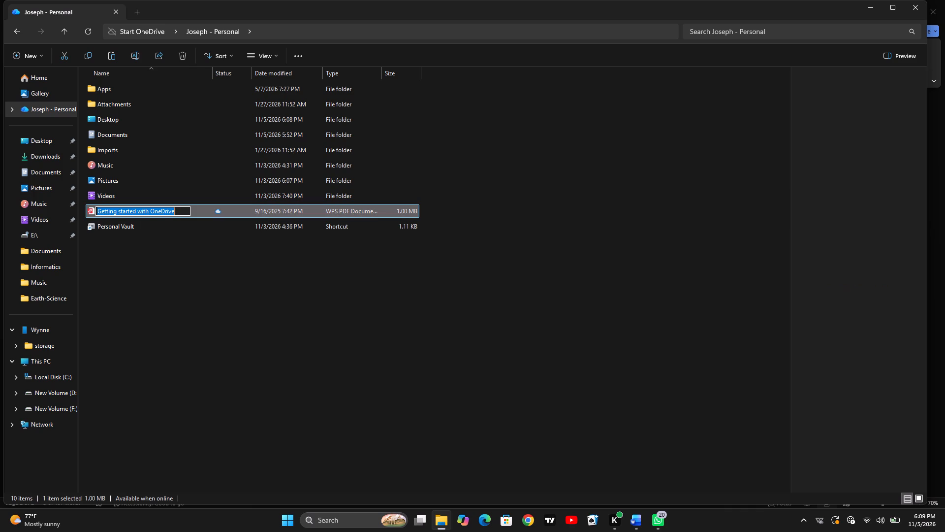
double_click(220, 214)
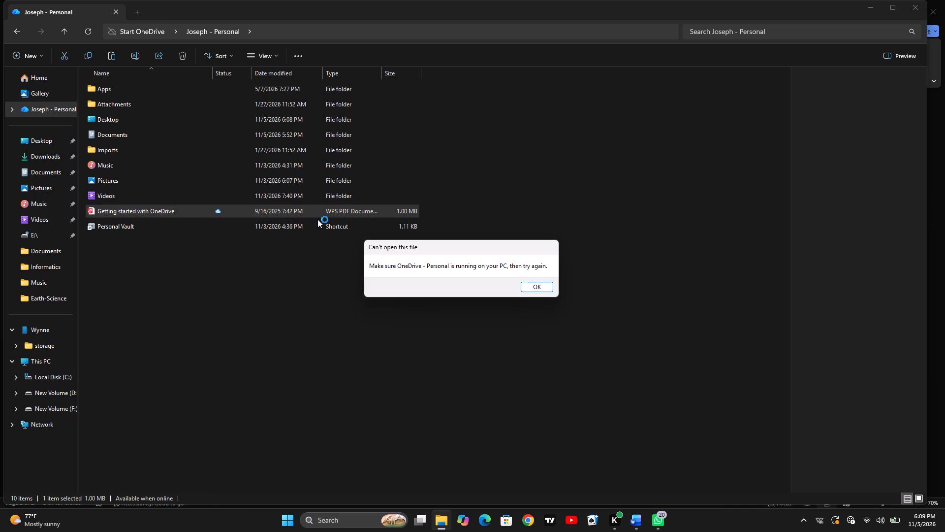
click(540, 286)
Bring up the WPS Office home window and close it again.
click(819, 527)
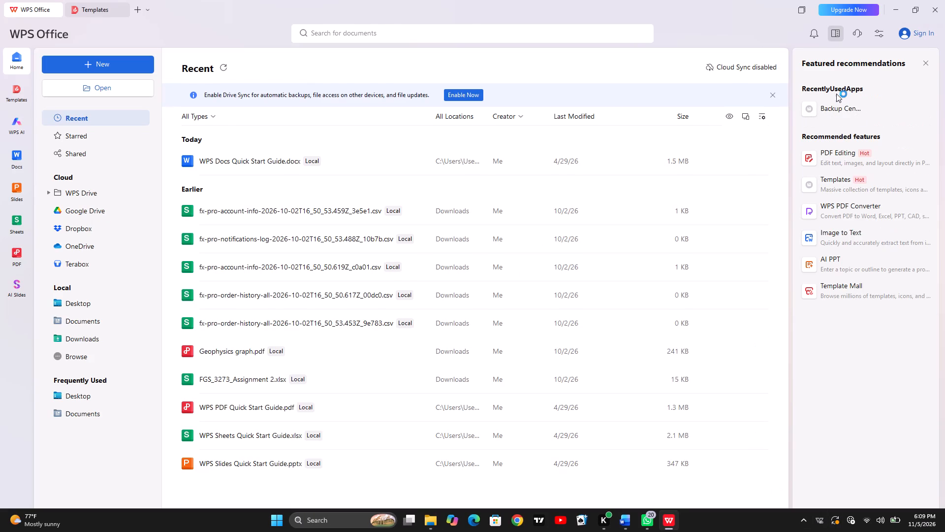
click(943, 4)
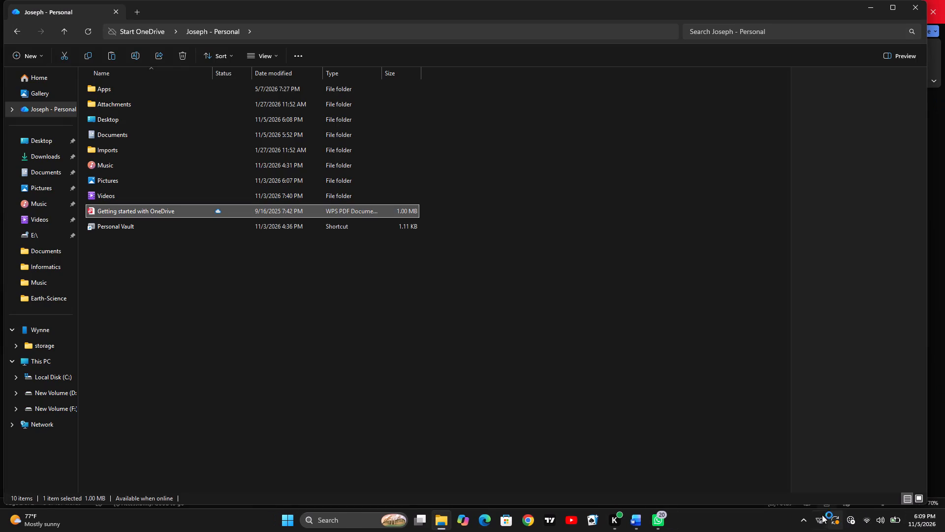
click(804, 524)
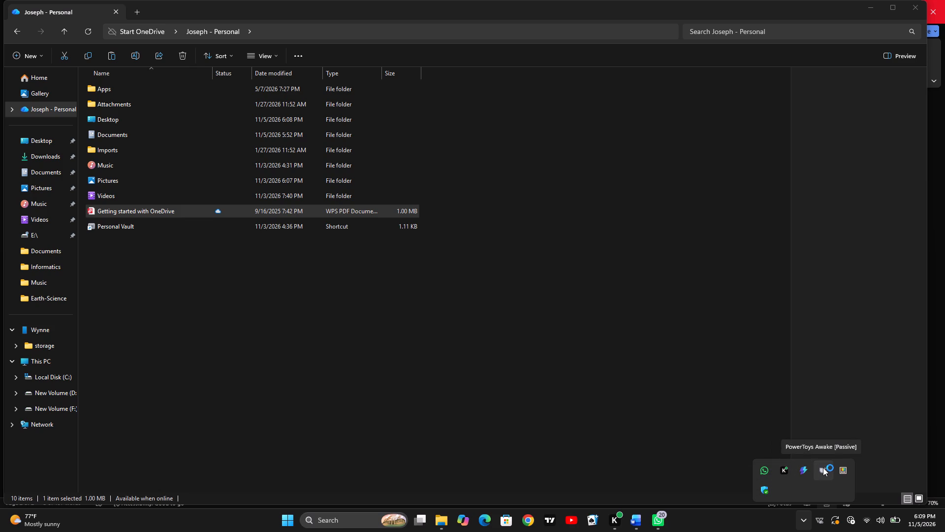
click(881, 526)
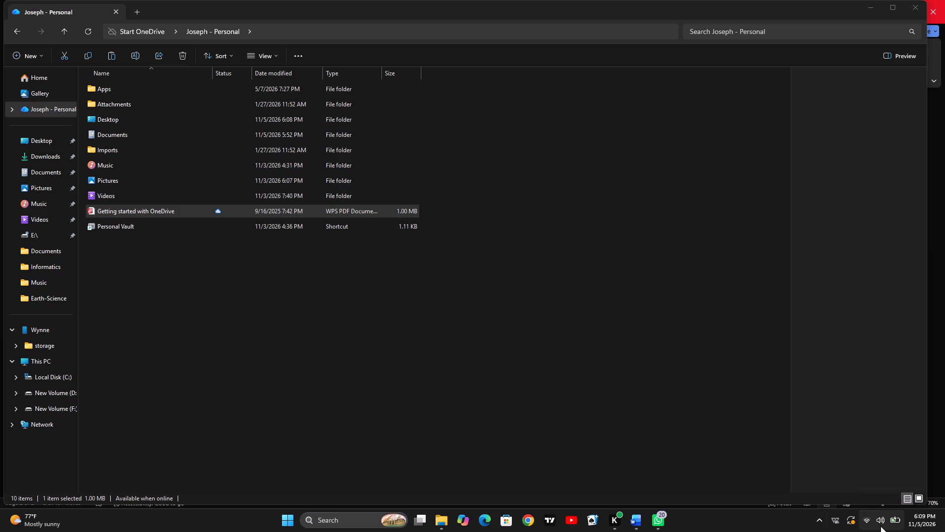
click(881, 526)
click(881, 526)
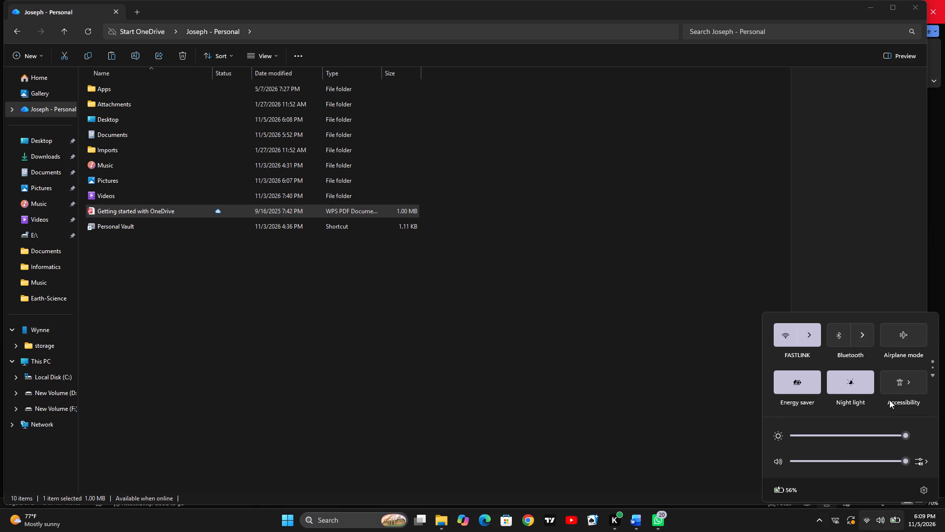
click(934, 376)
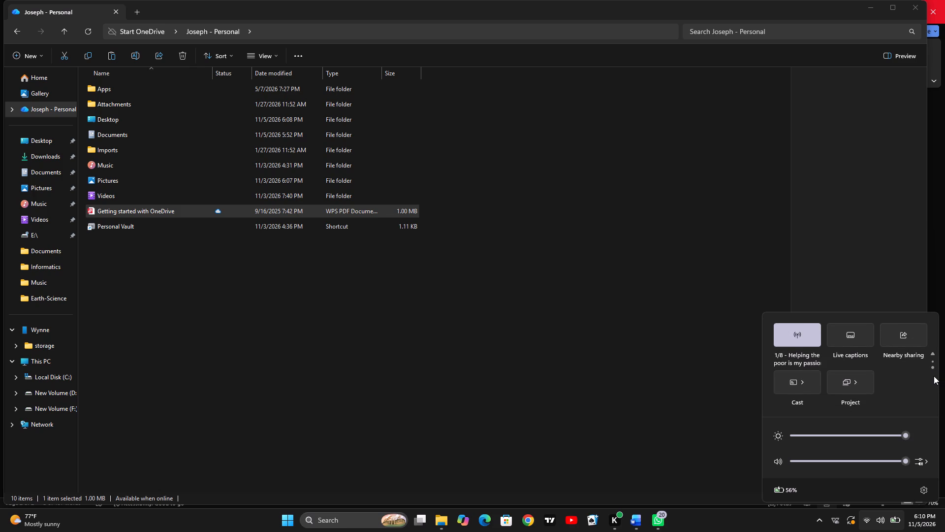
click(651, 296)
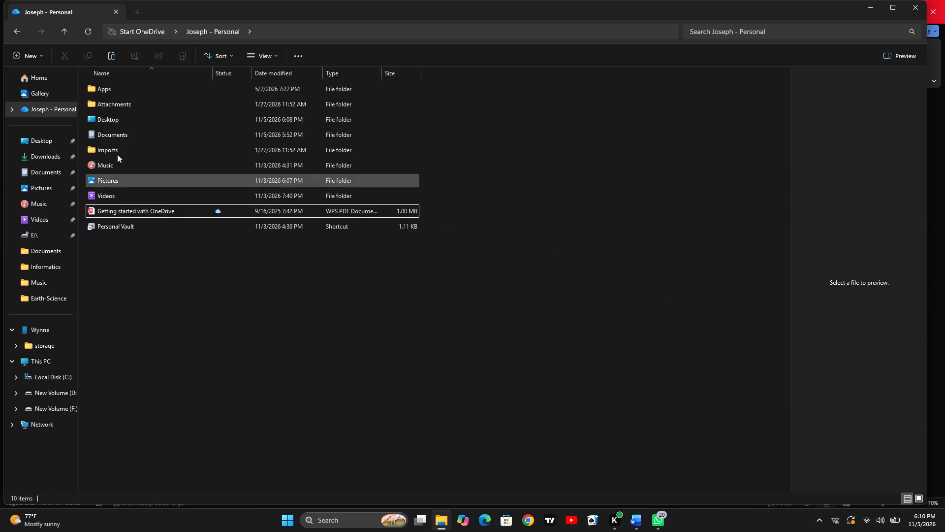
Open the CURRICULUM VITAE Word document from the Documents folder in the personal OneDrive.
double_click(128, 130)
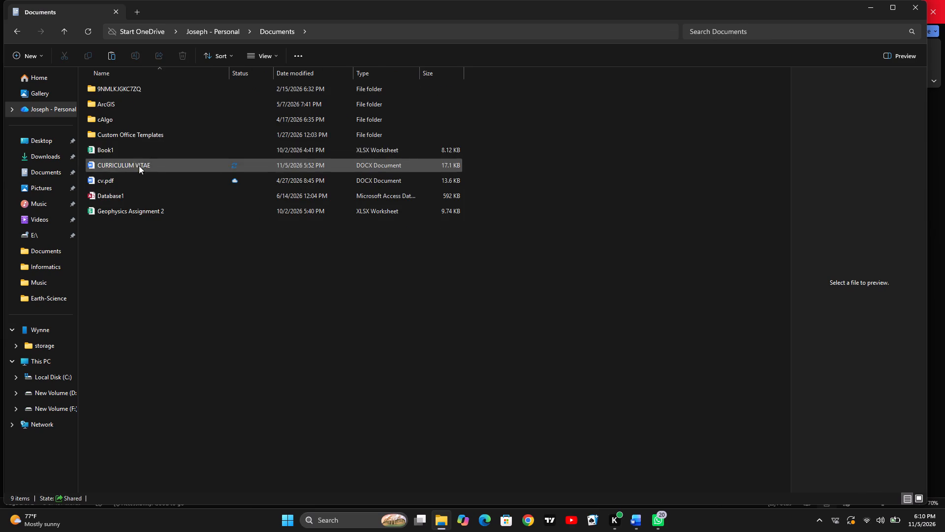
double_click(236, 162)
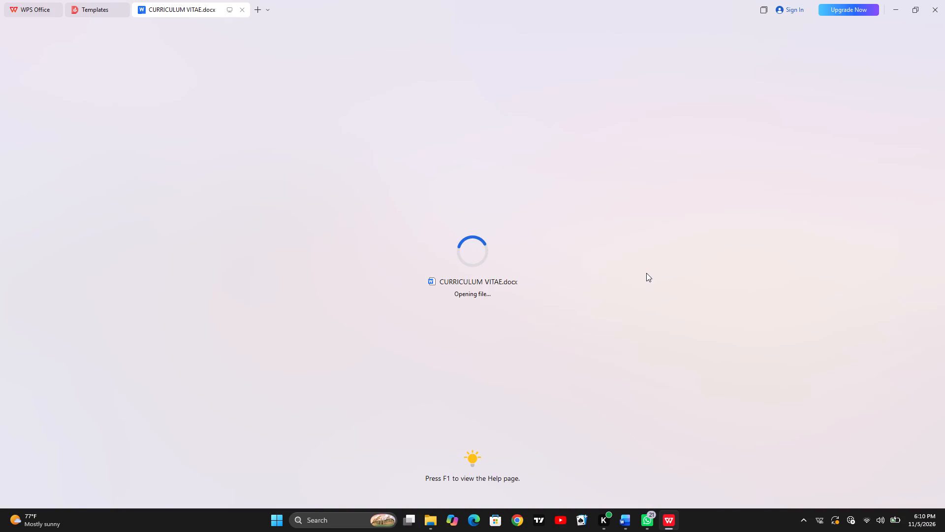
Read through both pages of the OneDrive Documents copy of CURRICULUM VITAE.docx in WPS Office, close it and return to Word.
scroll(646, 273, down, 1)
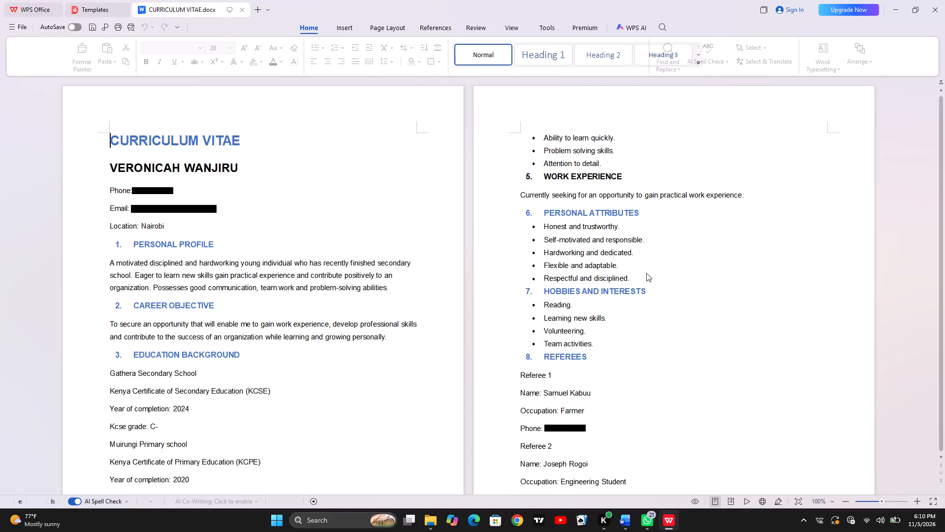
scroll(646, 273, down, 4)
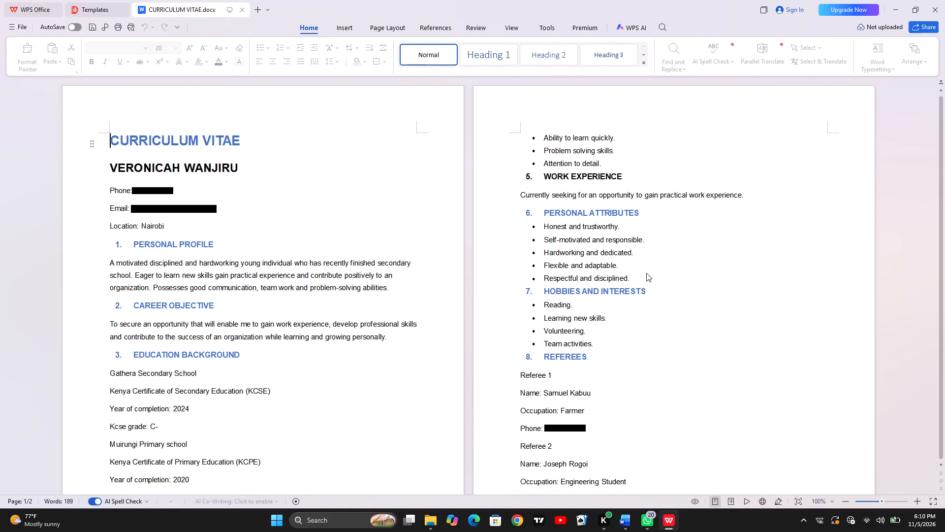
scroll(646, 273, down, 1)
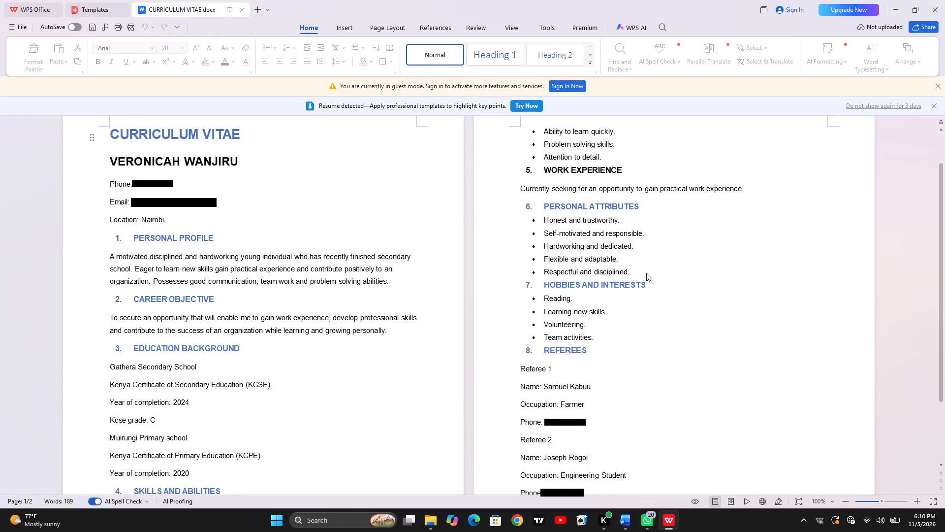
scroll(646, 273, down, 3)
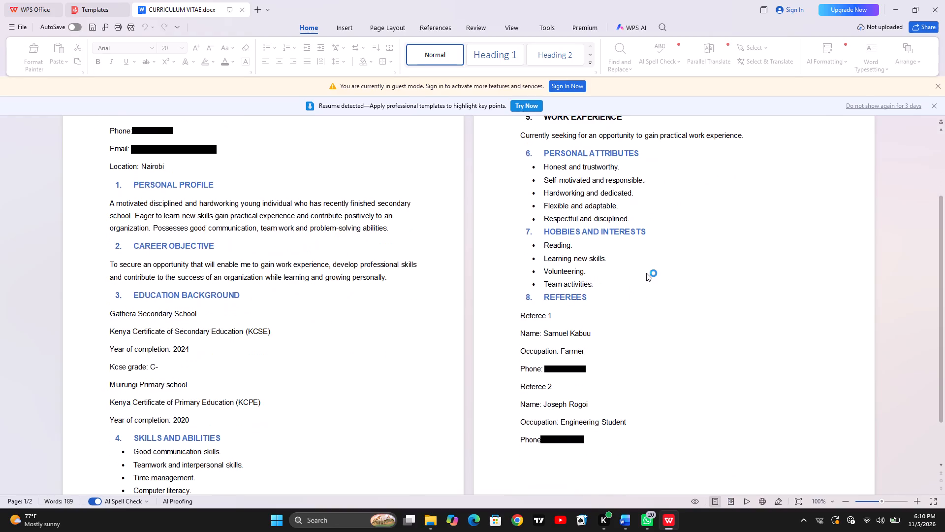
scroll(646, 273, down, 3)
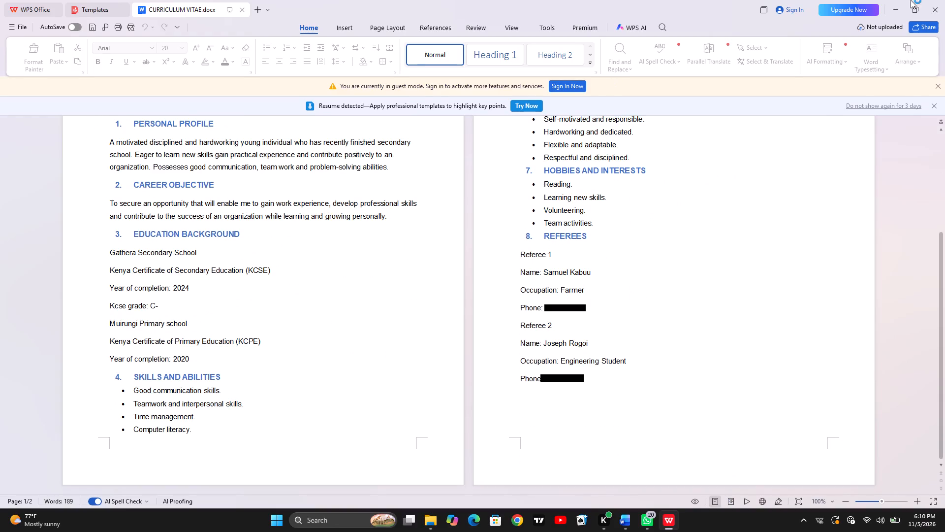
click(933, 11)
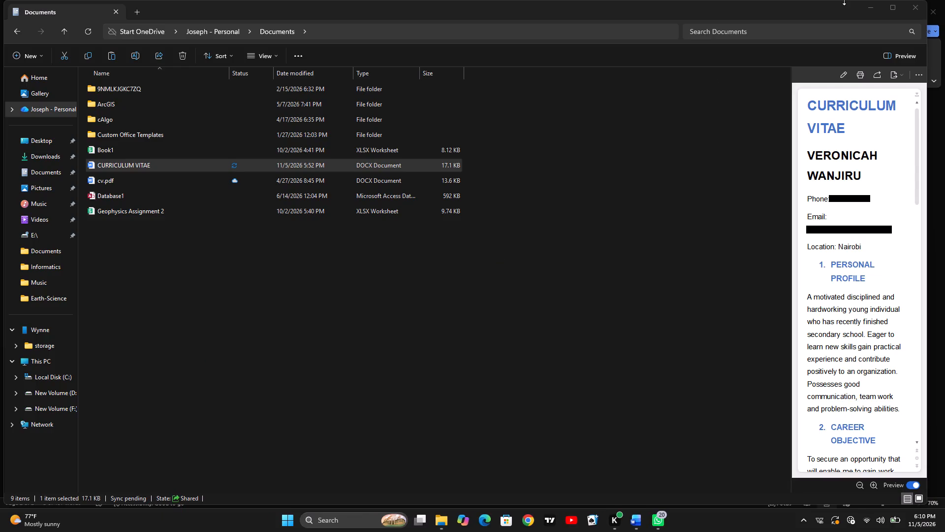
click(799, 14)
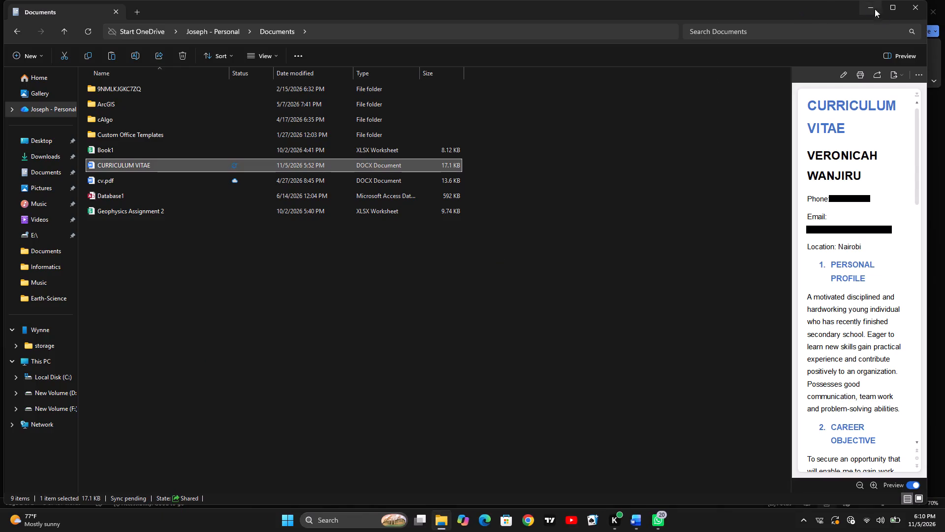
click(865, 2)
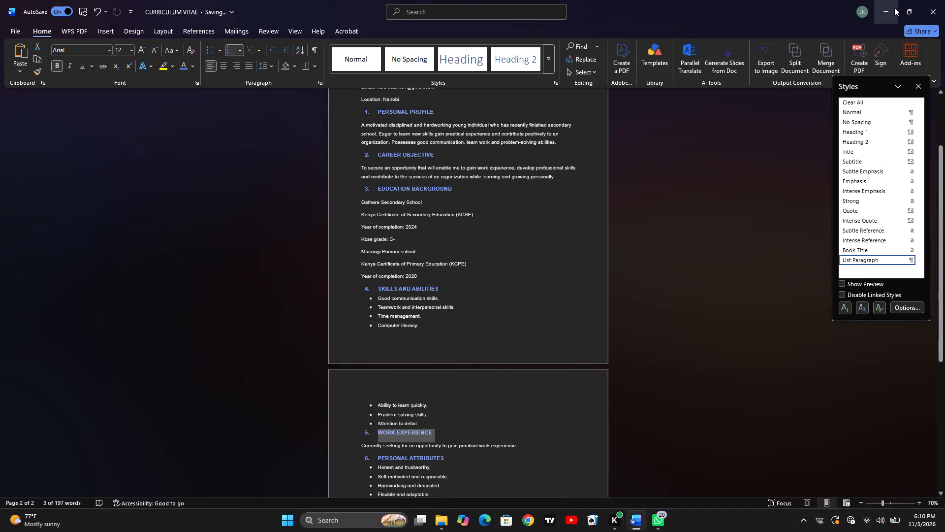
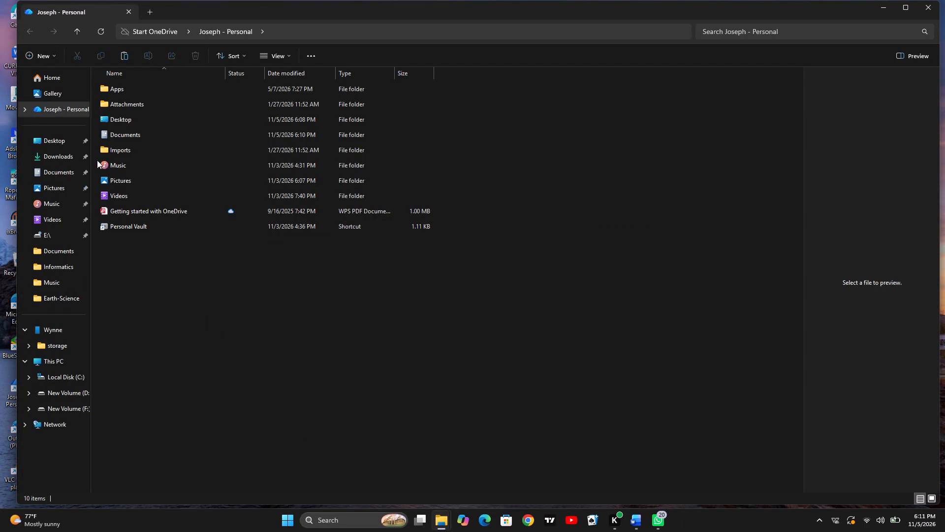
Try to open Personal Vault in the personal OneDrive folder and check the OneDrive sync status.
double_click(76, 113)
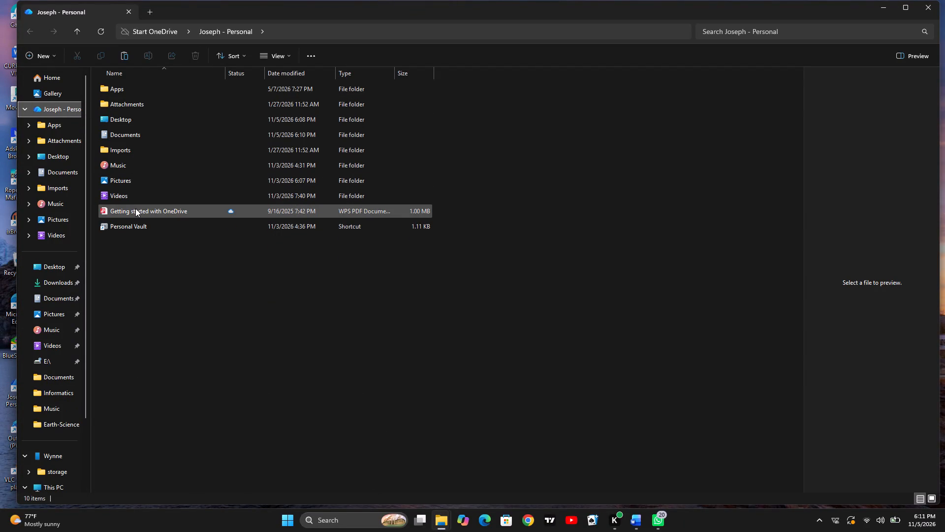
double_click(142, 231)
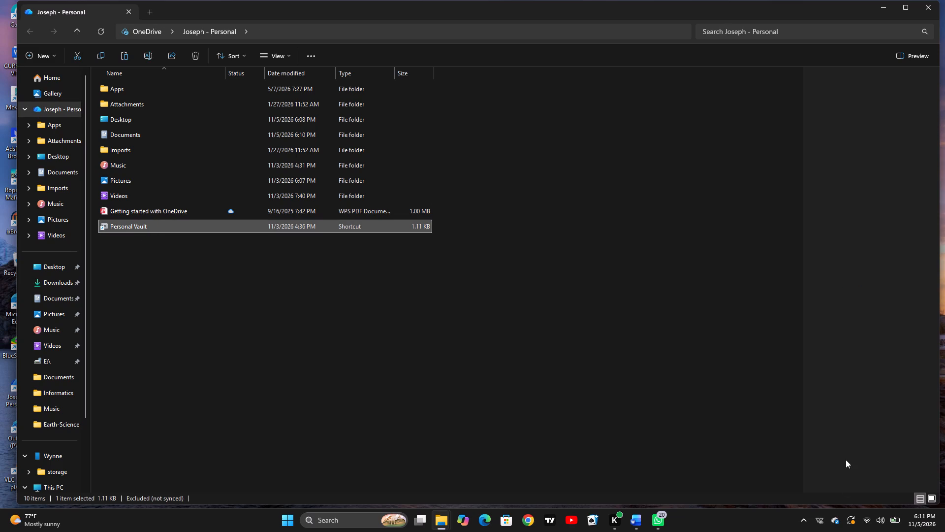
click(837, 516)
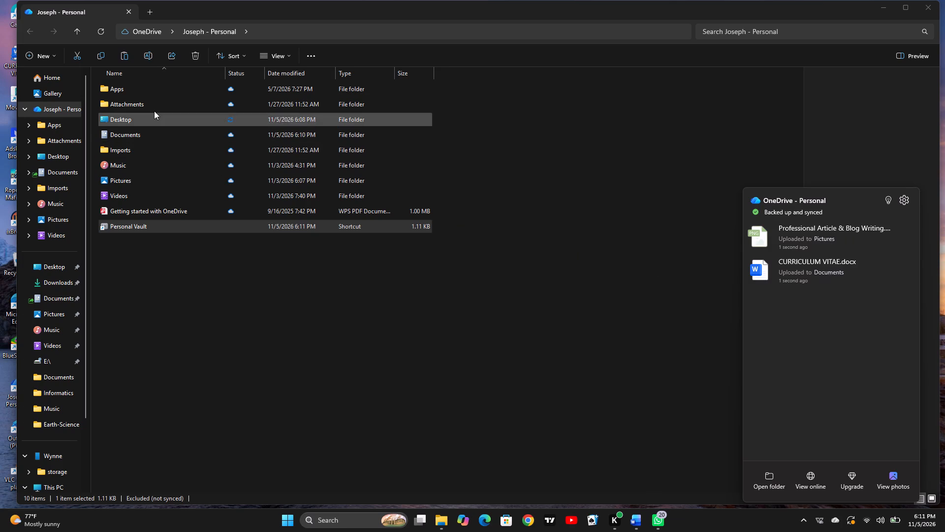
Open CURRICULUM VITAE from the OneDrive Documents folder in WPS Office.
double_click(157, 131)
double_click(157, 138)
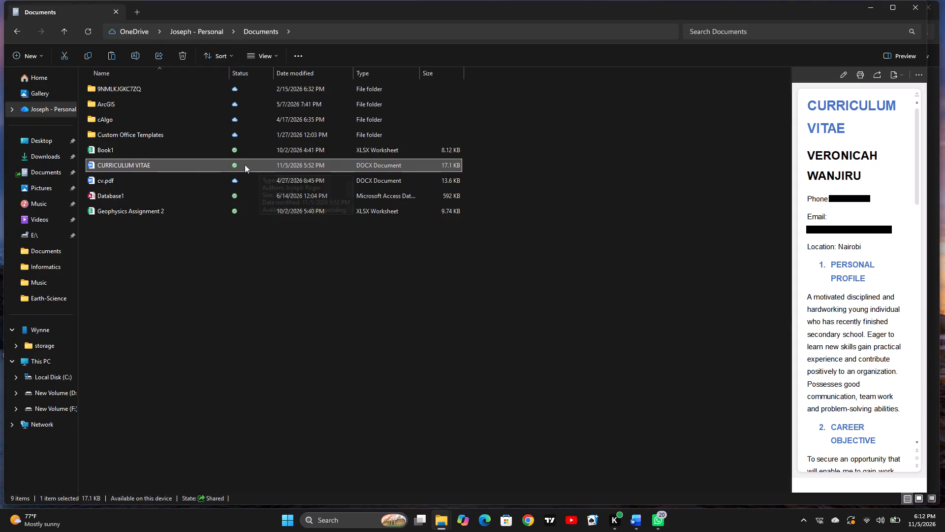
double_click(258, 166)
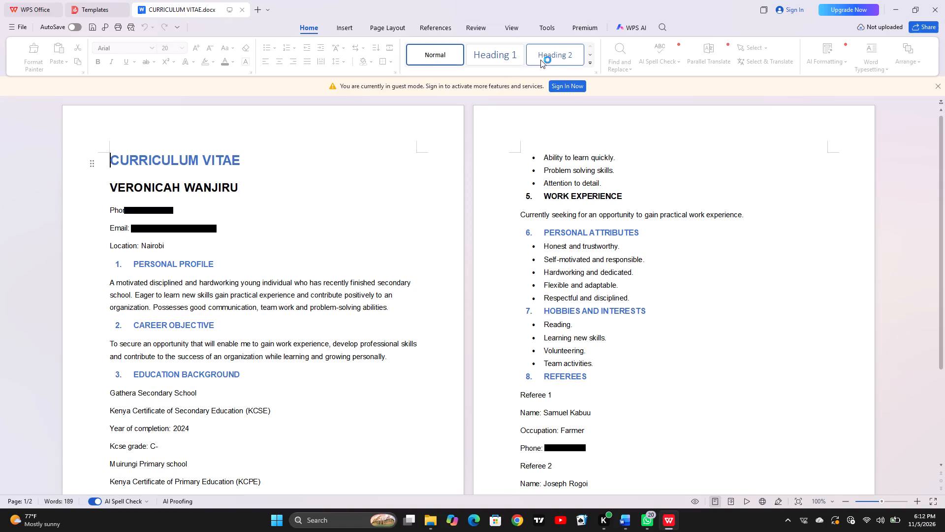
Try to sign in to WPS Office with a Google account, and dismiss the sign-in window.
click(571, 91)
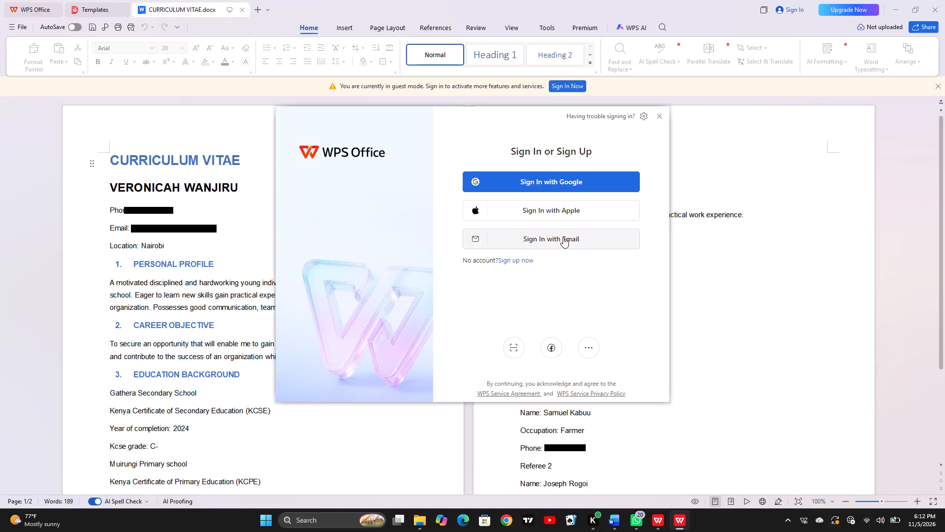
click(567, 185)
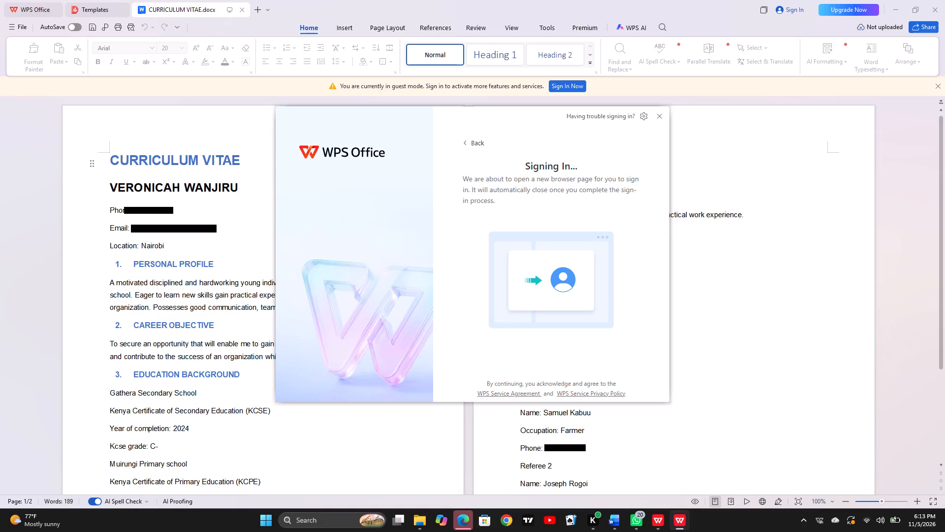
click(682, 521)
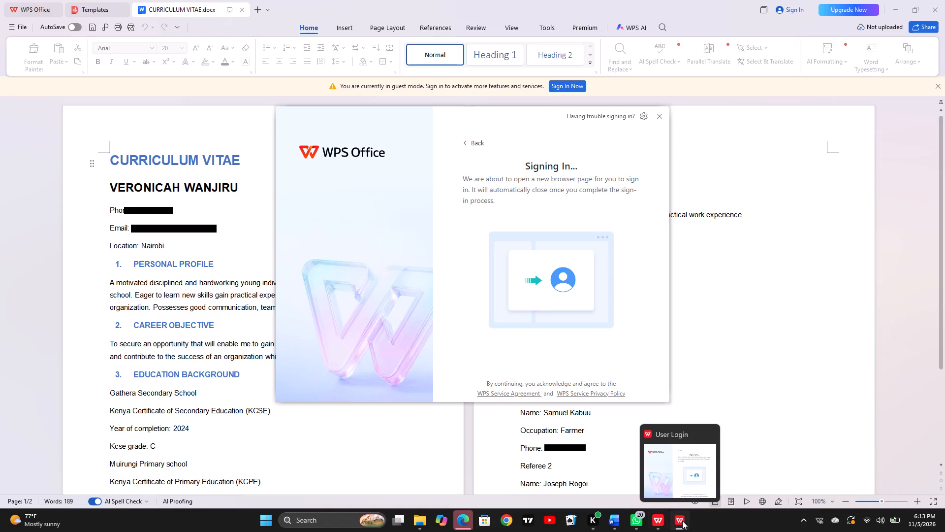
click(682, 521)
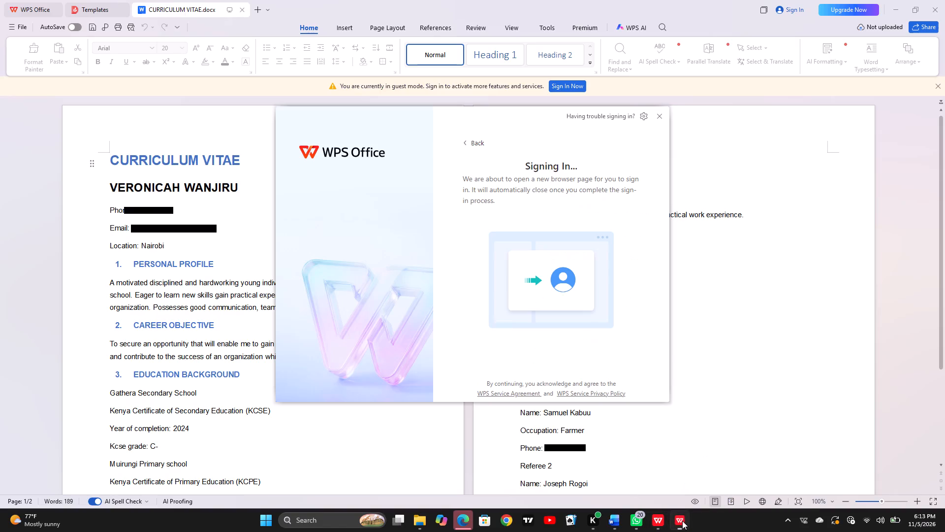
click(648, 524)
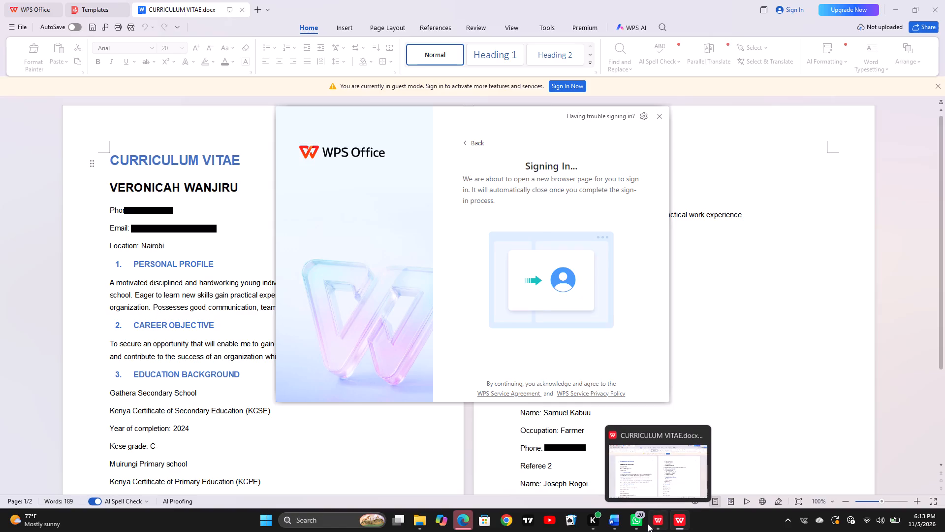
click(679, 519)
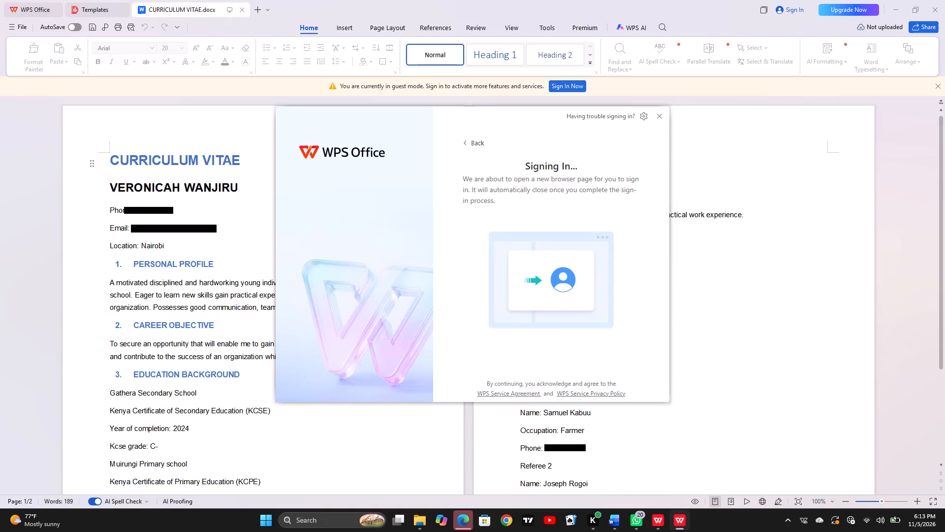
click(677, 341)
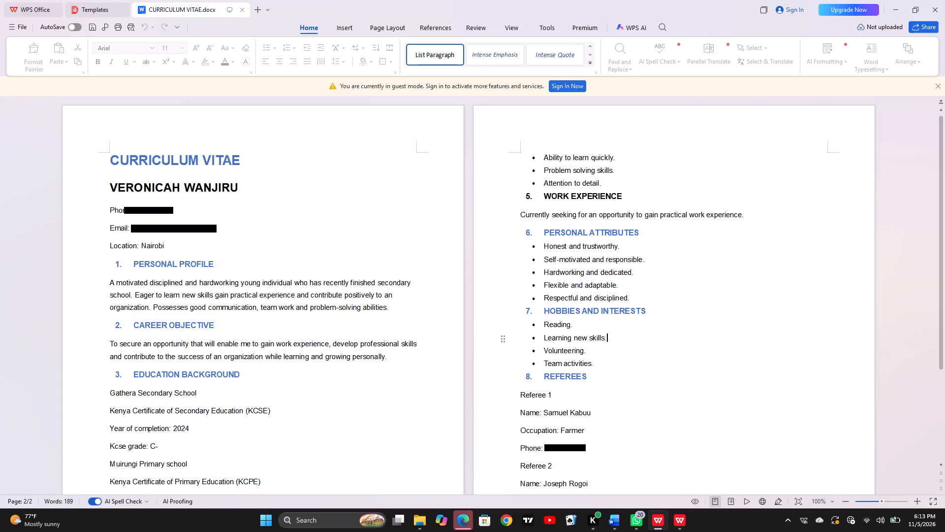
Compare the WORK EXPERIENCE heading in the WPS Office copy with the same heading in the Word document.
drag(627, 194, 527, 200)
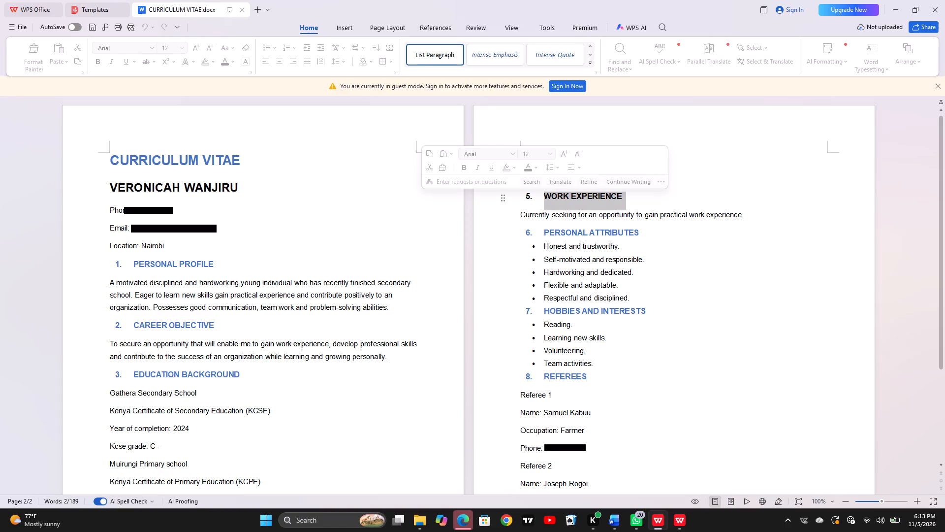
click(761, 250)
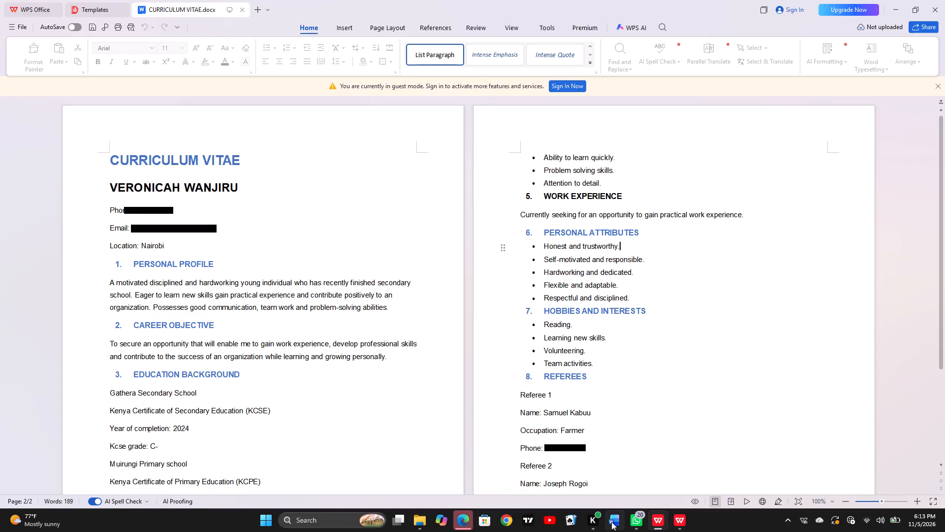
click(612, 522)
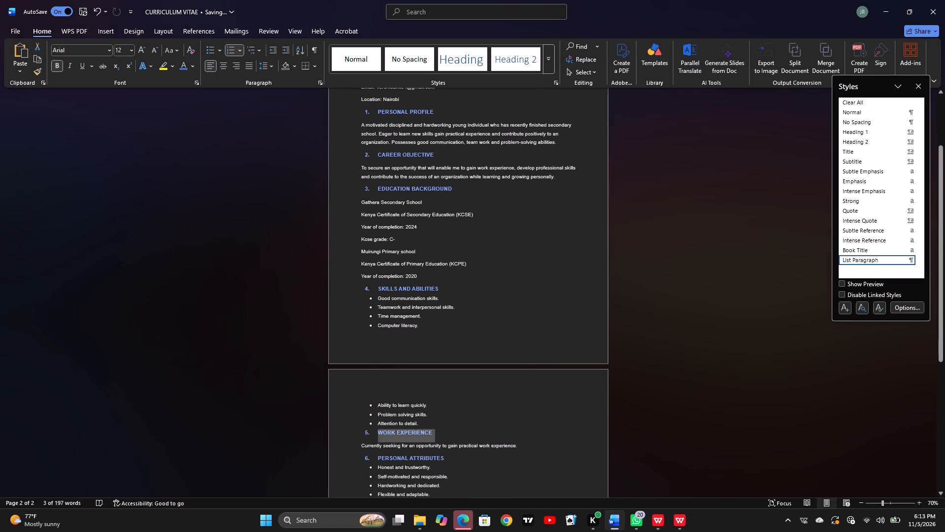
click(220, 344)
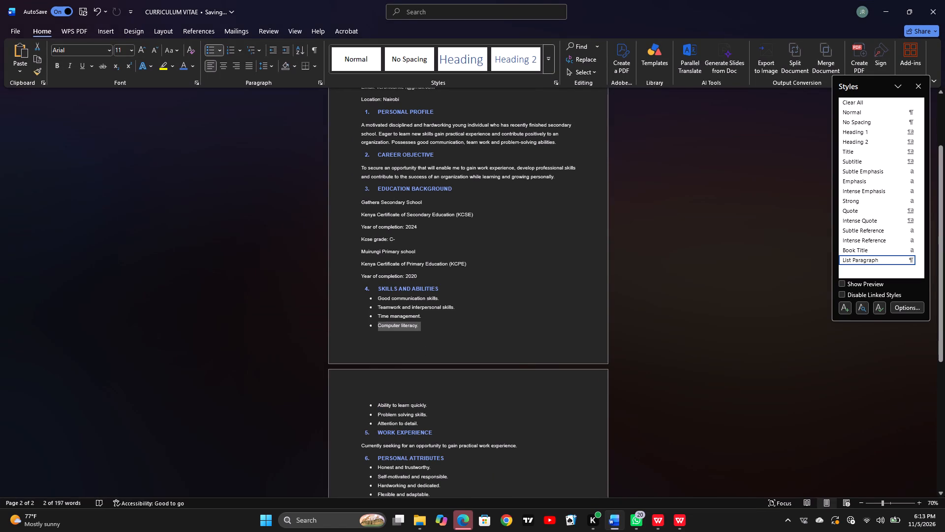
Check the Word document's file name and storage location, and close the file details.
click(195, 12)
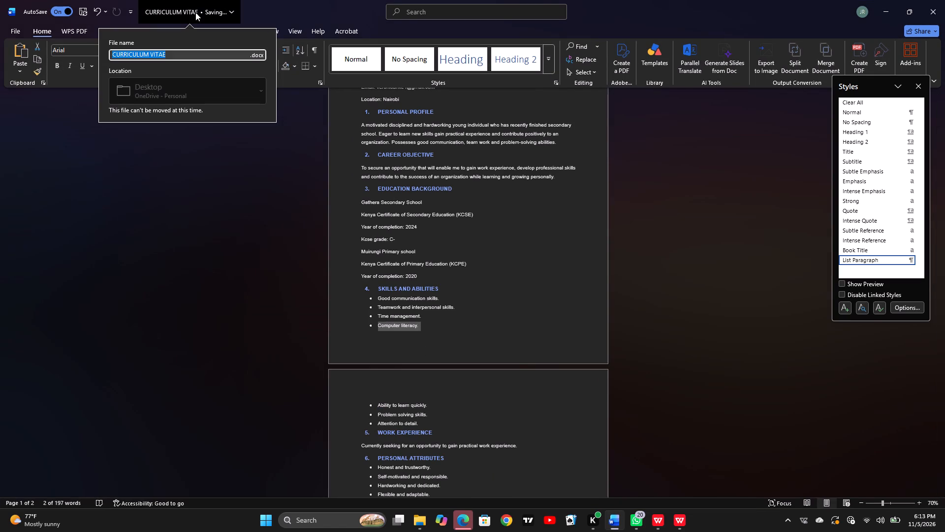
triple_click(148, 112)
drag(148, 112, 144, 93)
double_click(144, 93)
click(195, 223)
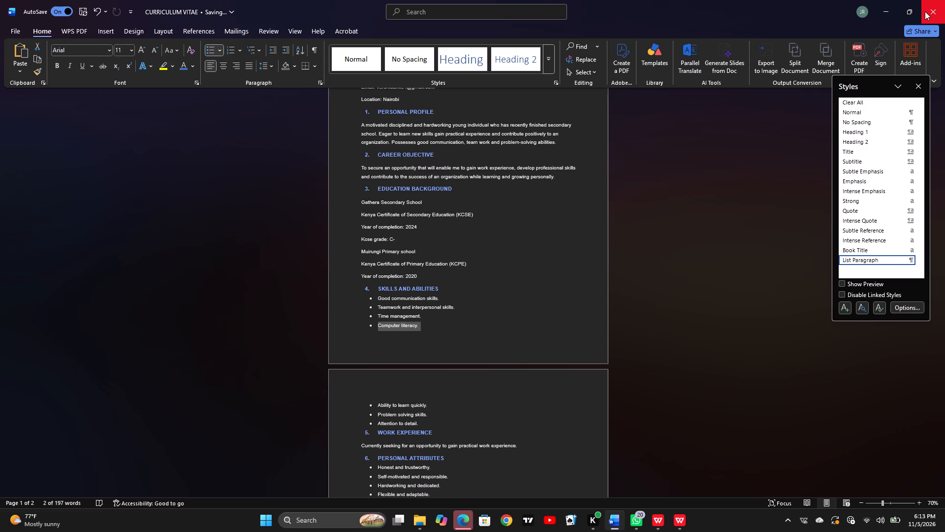
Close the Word document, restart Word and reopen the OneDrive Desktop copy of CURRICULUM VITAE.
click(925, 11)
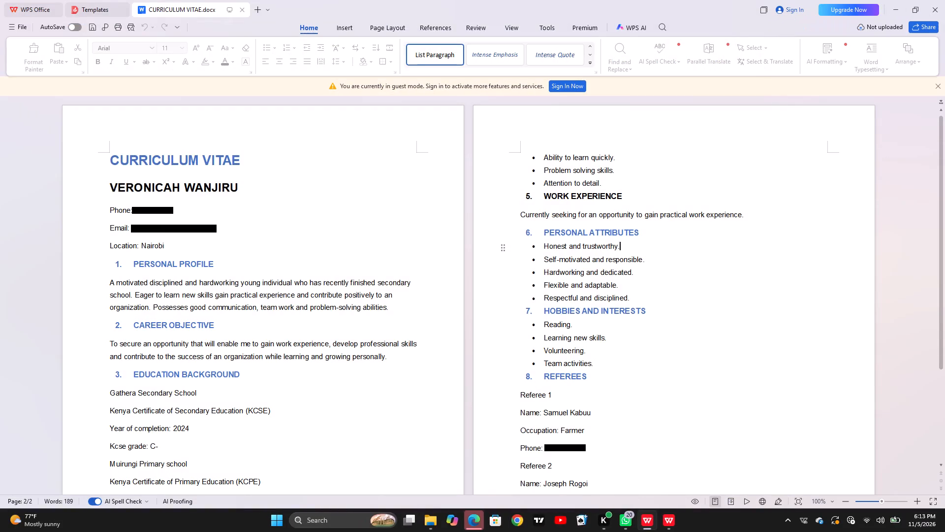
click(277, 517)
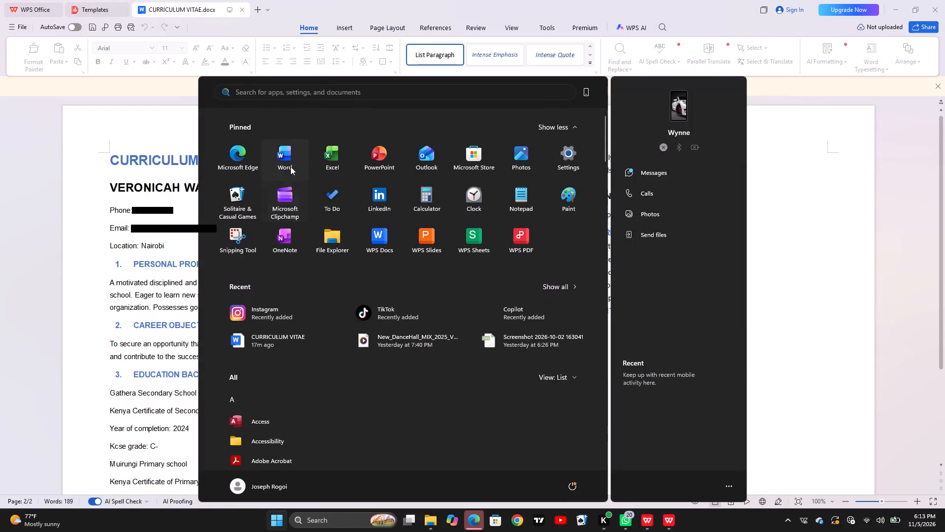
click(287, 157)
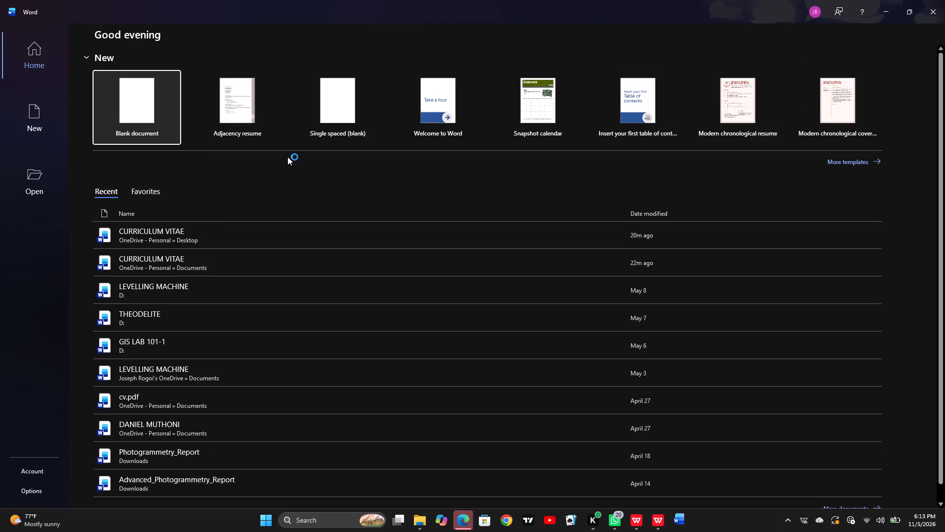
double_click(241, 239)
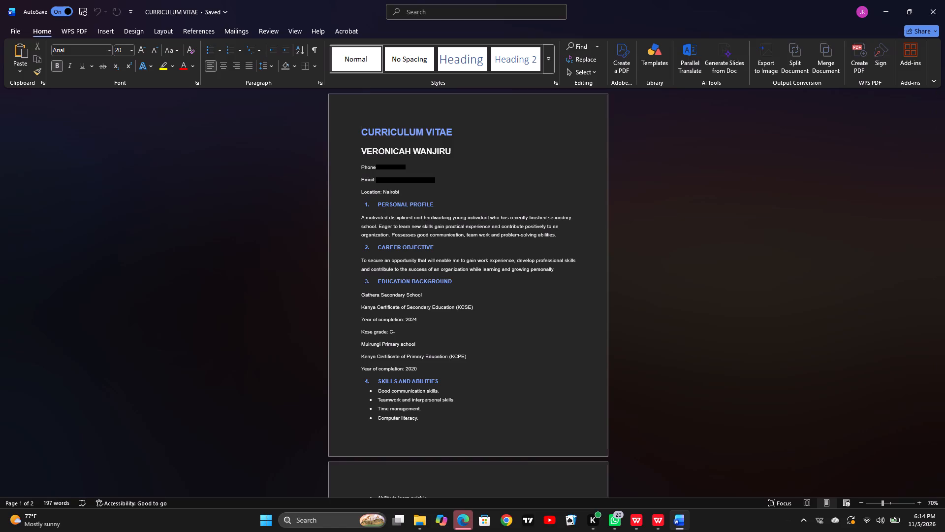
Review both pages of the reopened curriculum vitae down to the referees and save the document.
scroll(394, 244, down, 2)
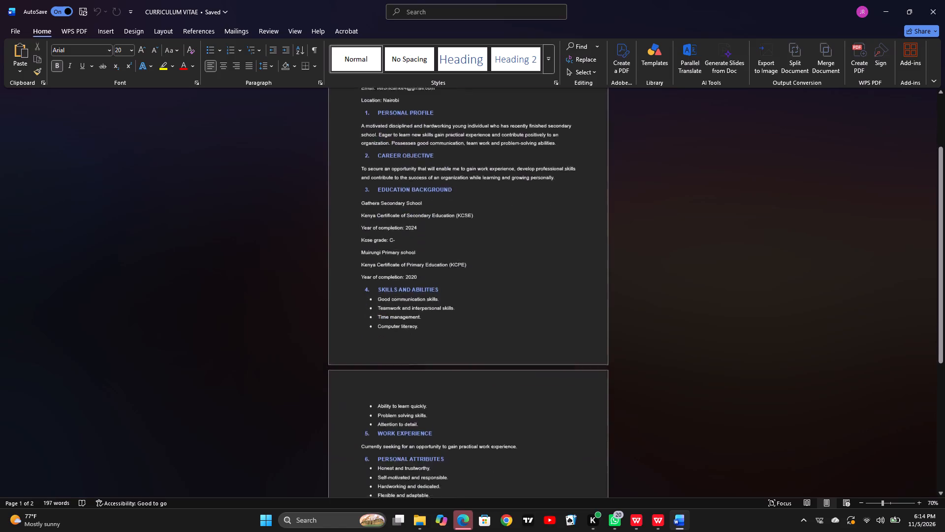
scroll(394, 244, down, 4)
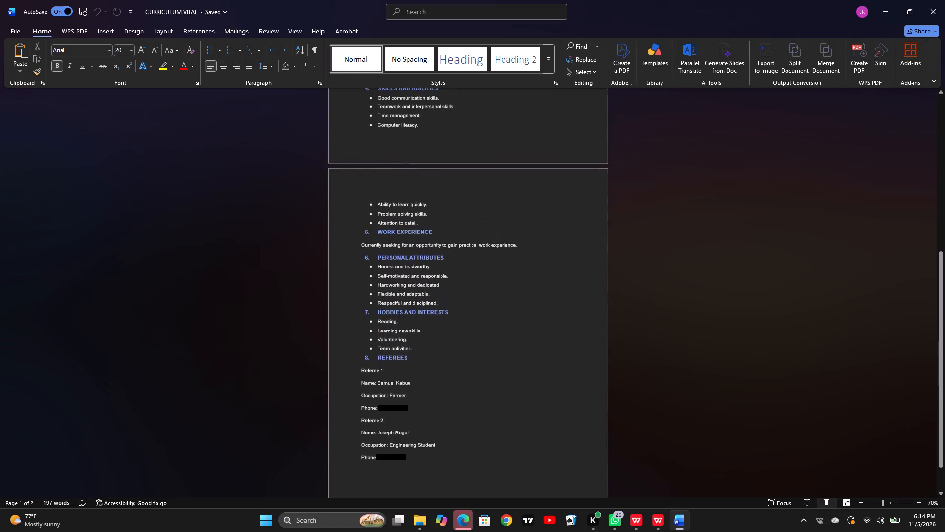
scroll(394, 244, down, 2)
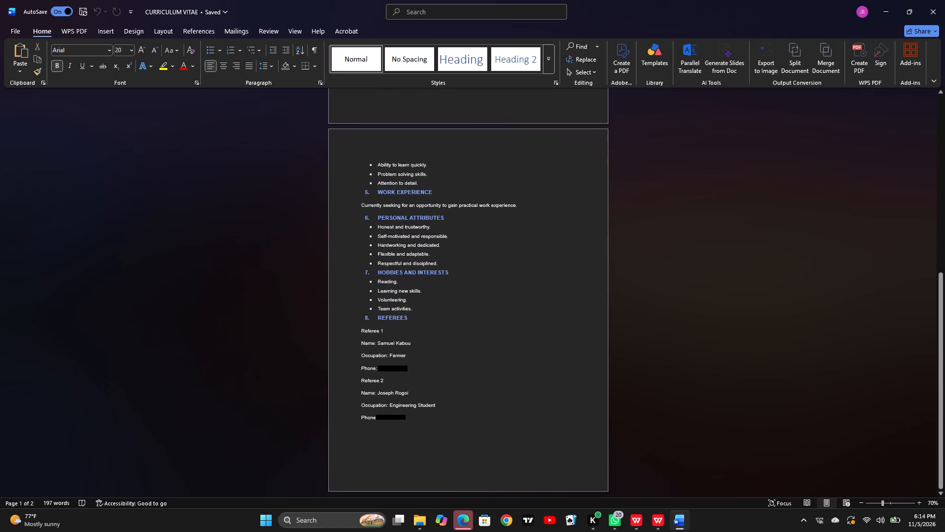
key(ctrl+s)
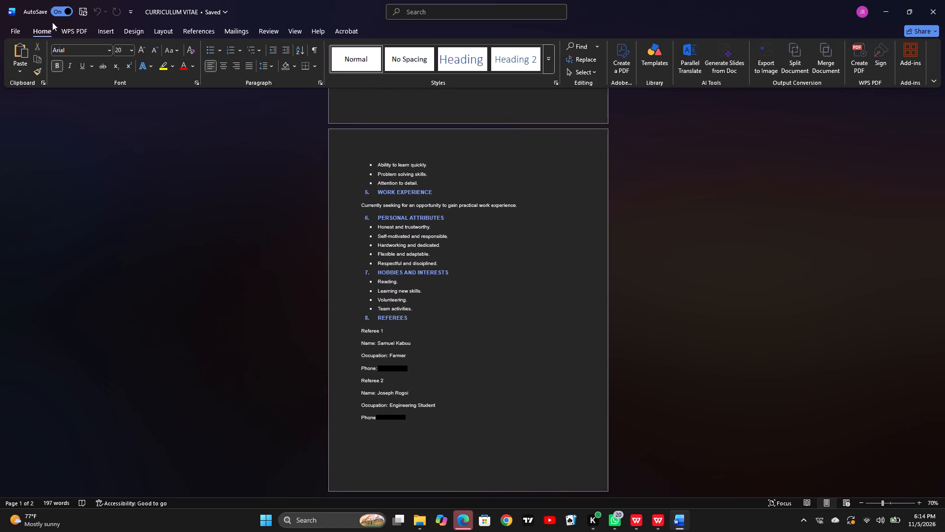
Start Create PDF from WPS PDF and save the document to the OneDrive Desktop folder as CURRICULUM VITAE in PDF format.
click(65, 27)
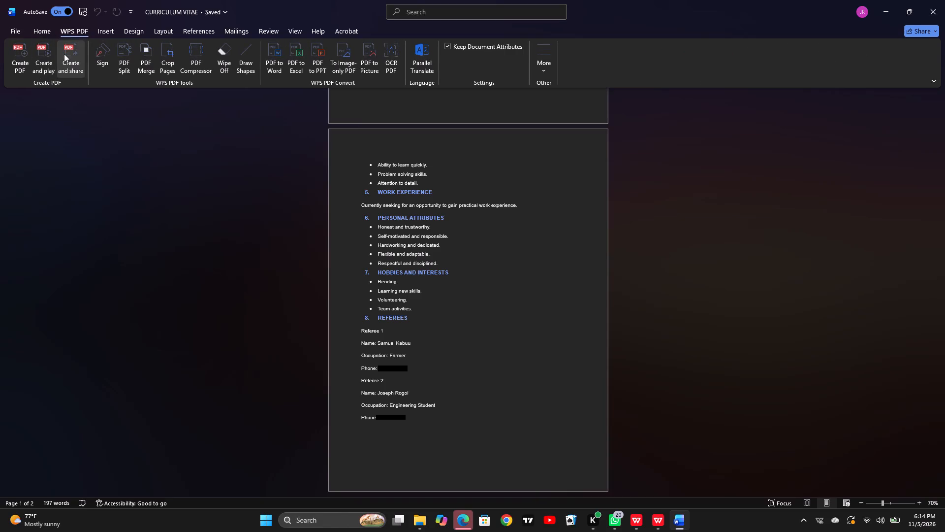
click(28, 51)
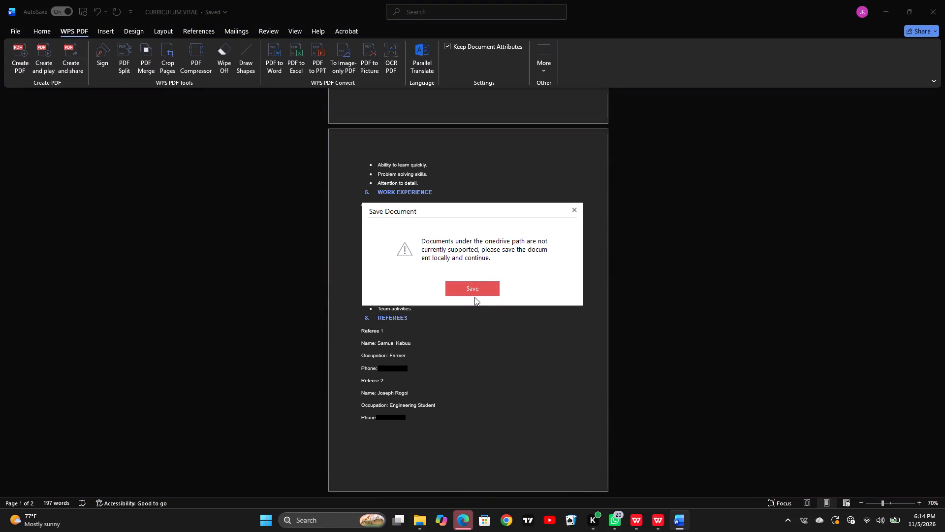
click(475, 297)
click(473, 291)
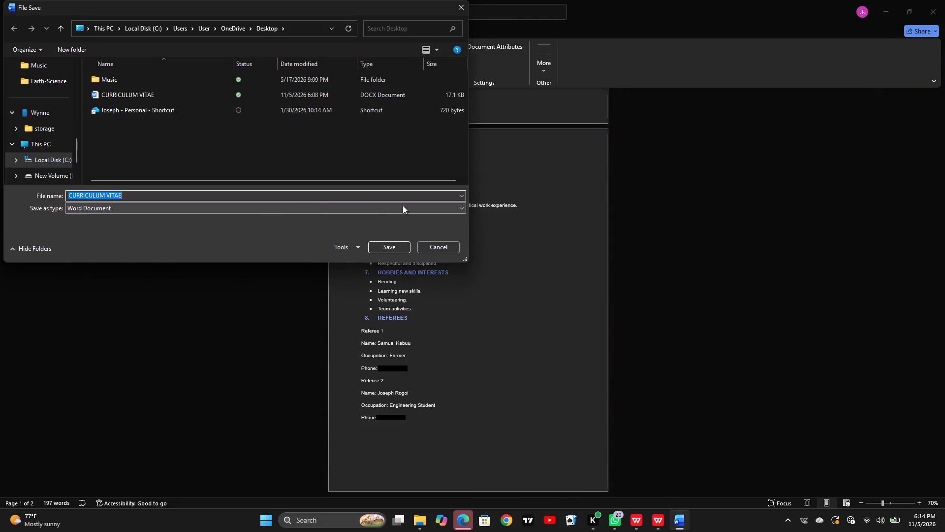
click(453, 205)
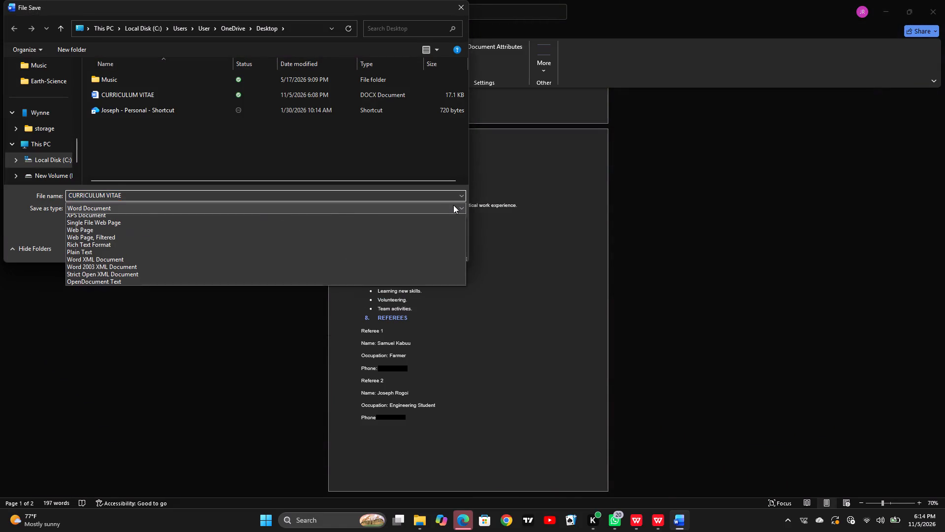
click(144, 260)
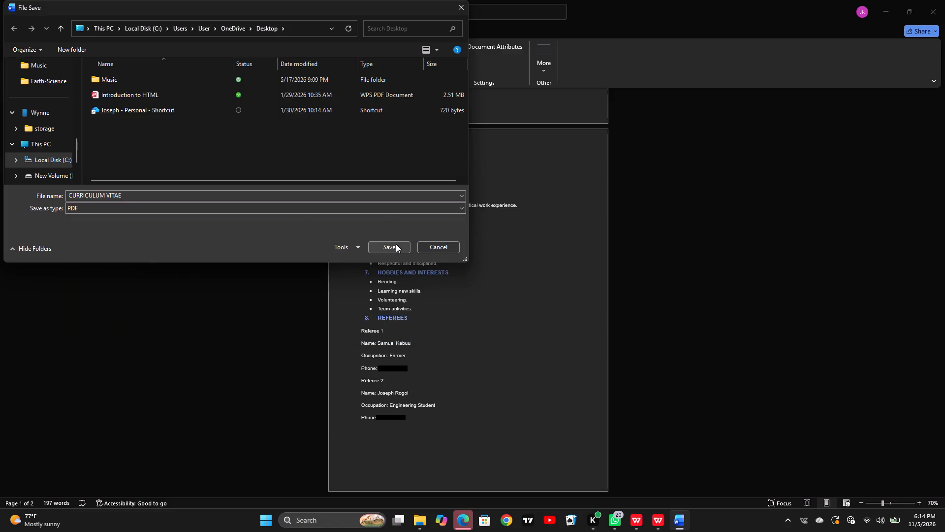
click(396, 244)
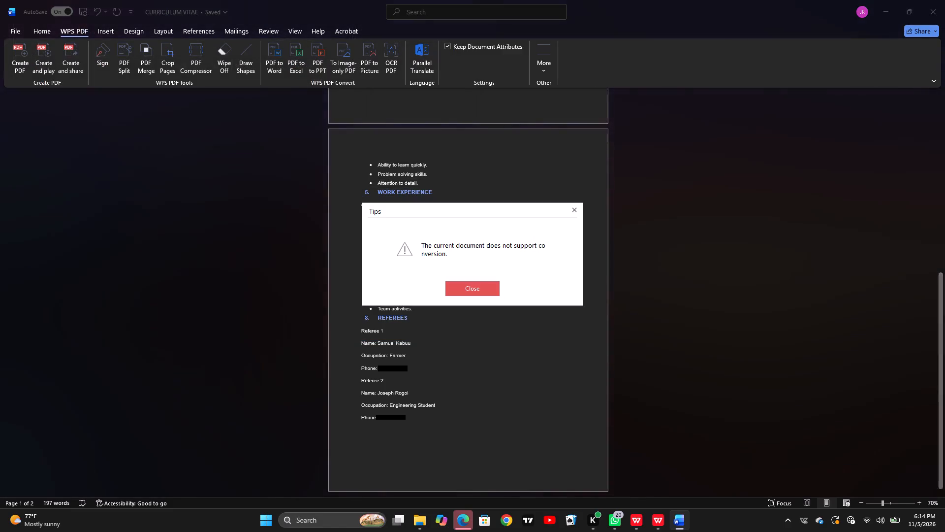
click(480, 285)
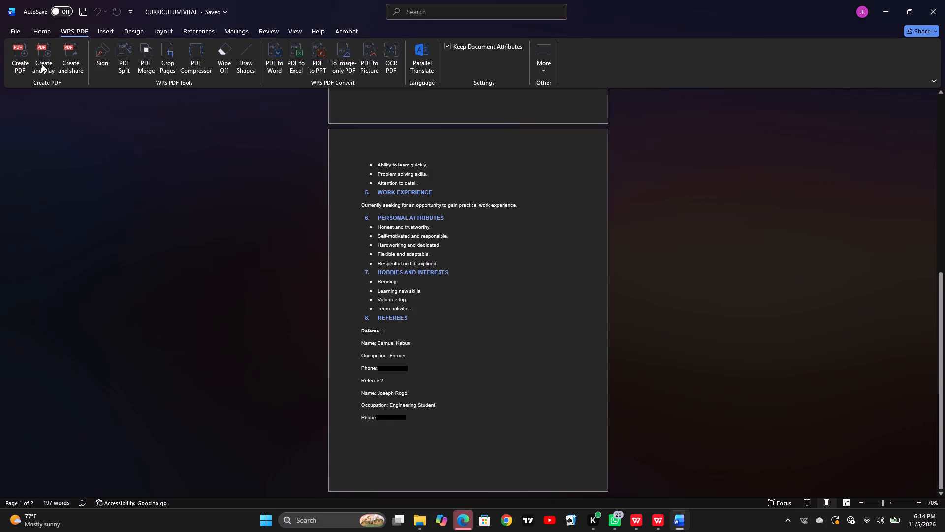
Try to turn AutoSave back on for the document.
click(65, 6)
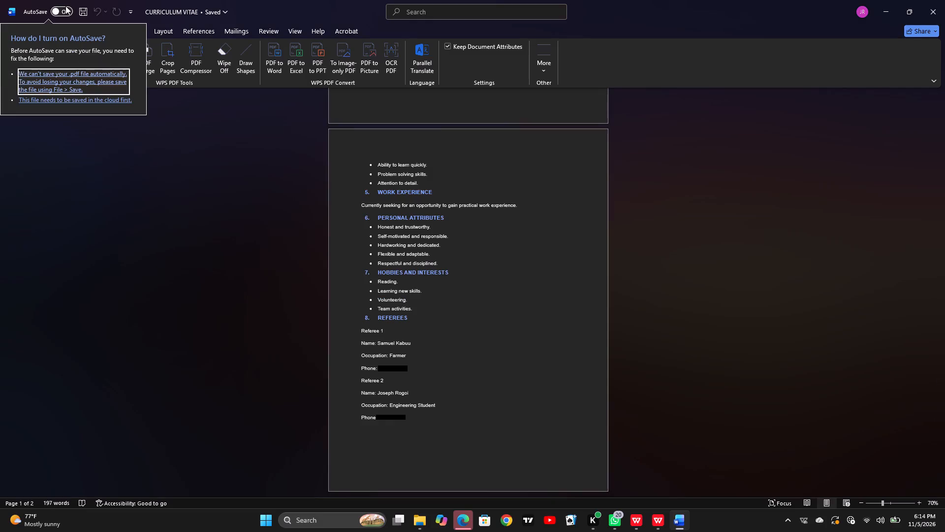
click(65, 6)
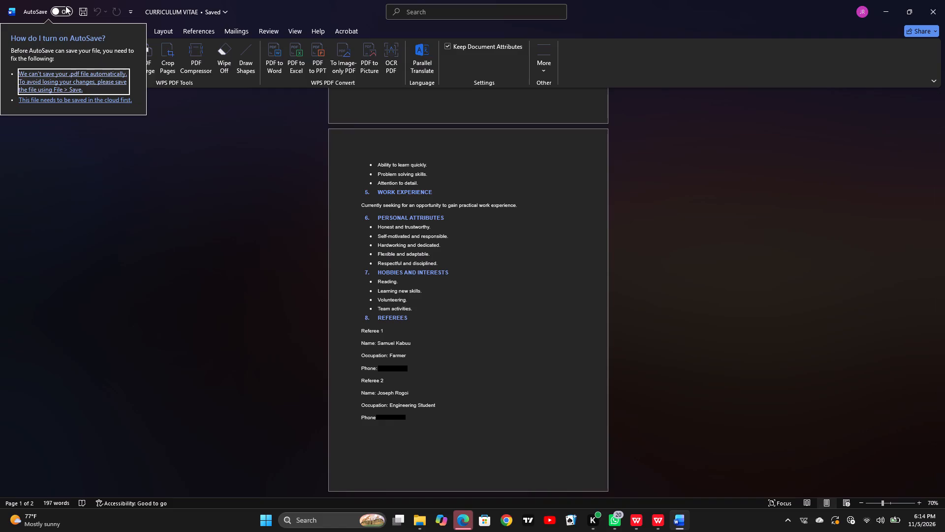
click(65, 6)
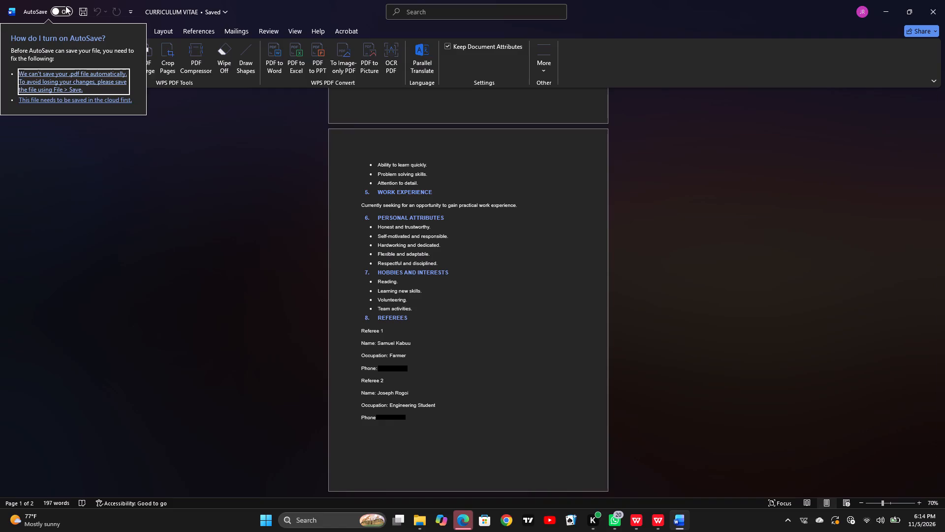
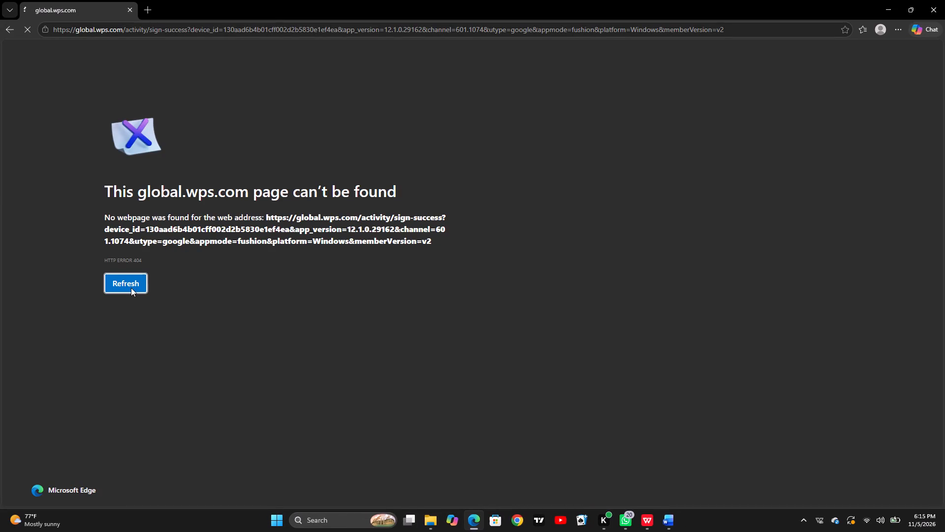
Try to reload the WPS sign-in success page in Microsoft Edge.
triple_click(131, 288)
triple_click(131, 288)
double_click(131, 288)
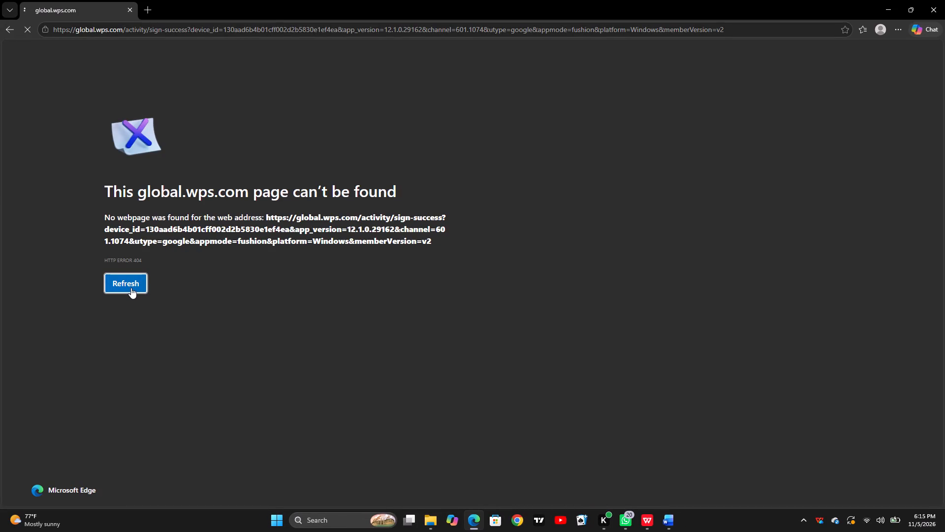
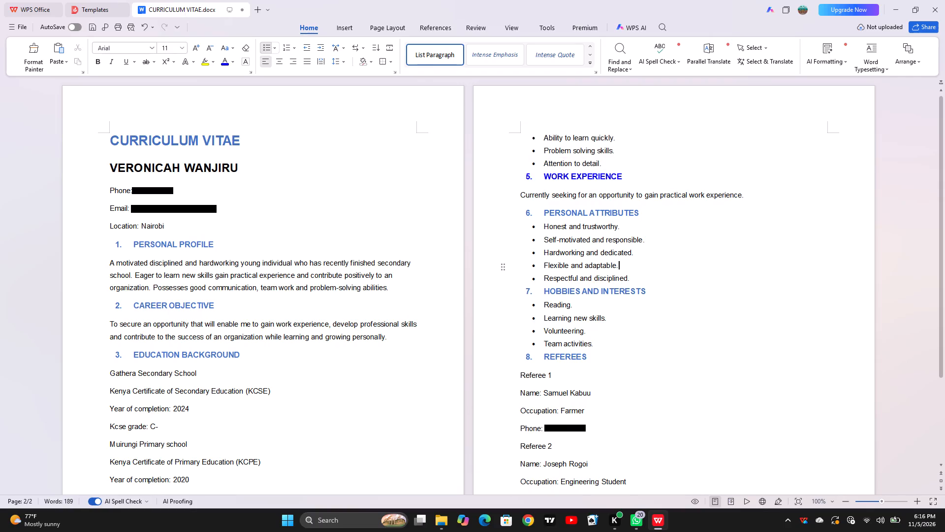
Recolour the WORK EXPERIENCE heading with the same theme blue as the other numbered headings.
drag(626, 175, 543, 173)
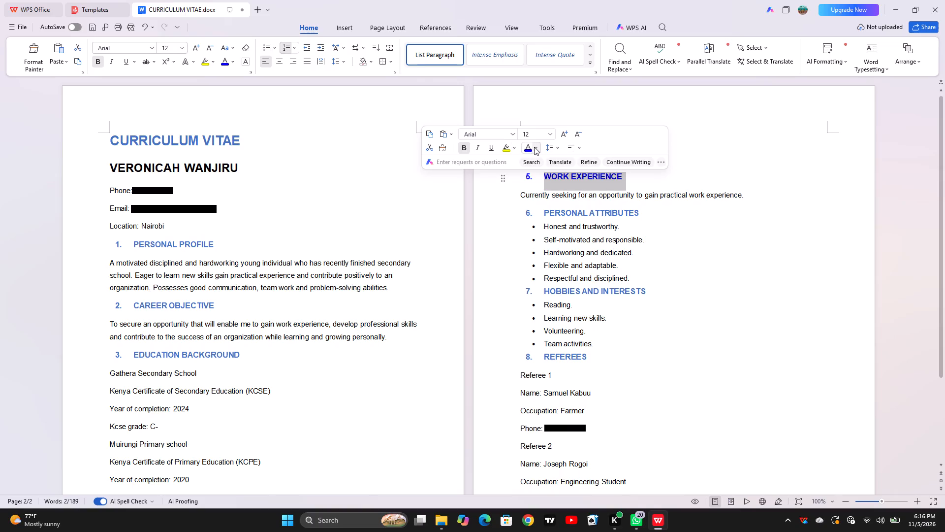
click(534, 147)
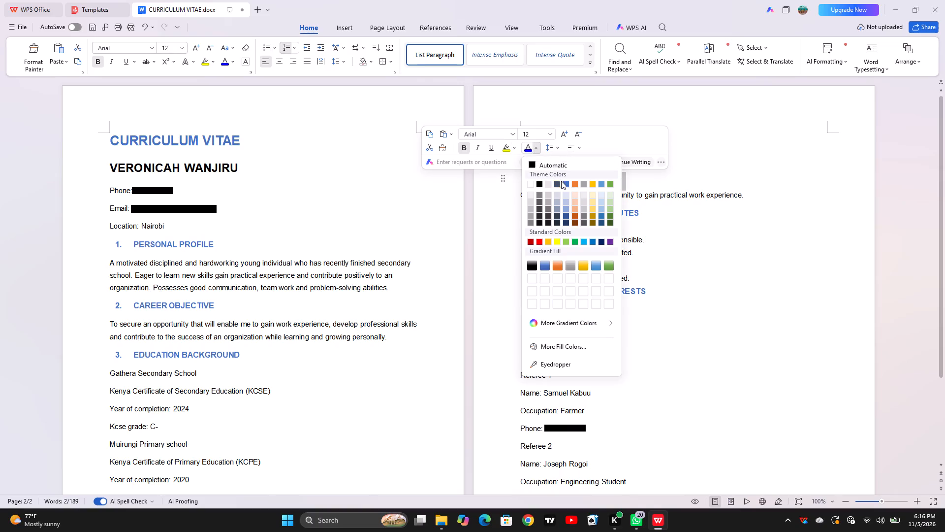
click(567, 181)
click(720, 248)
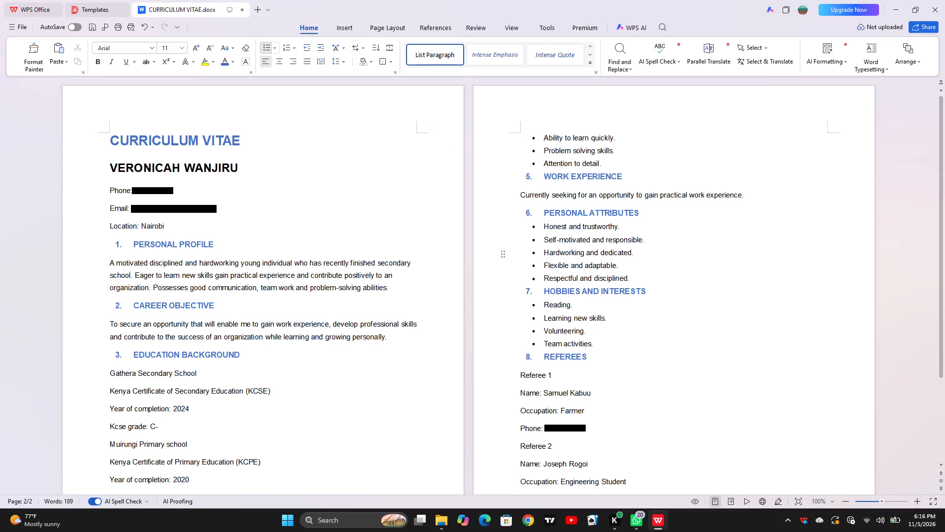
Save the document to WPS Drive as CURRICULUM VITAE.docx, keeping the Word Documents (*.docx) file type.
key(ctrl+s)
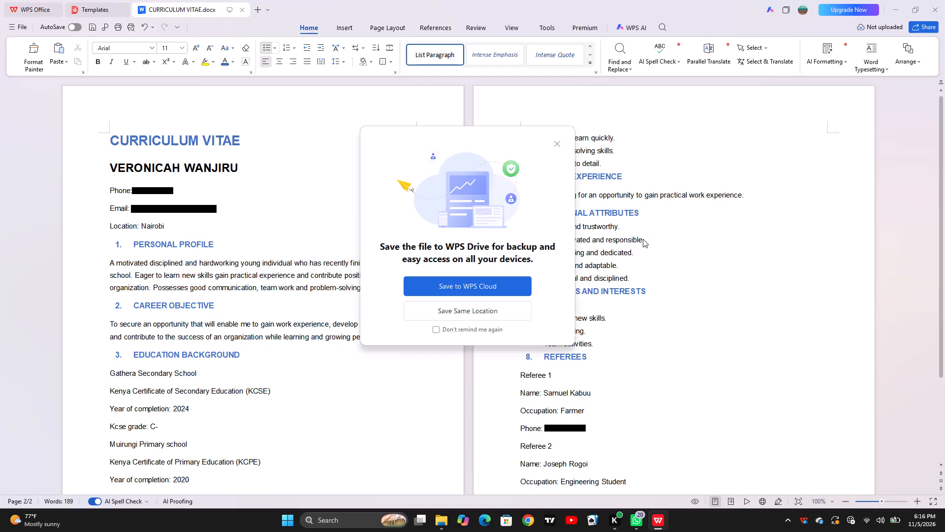
click(491, 285)
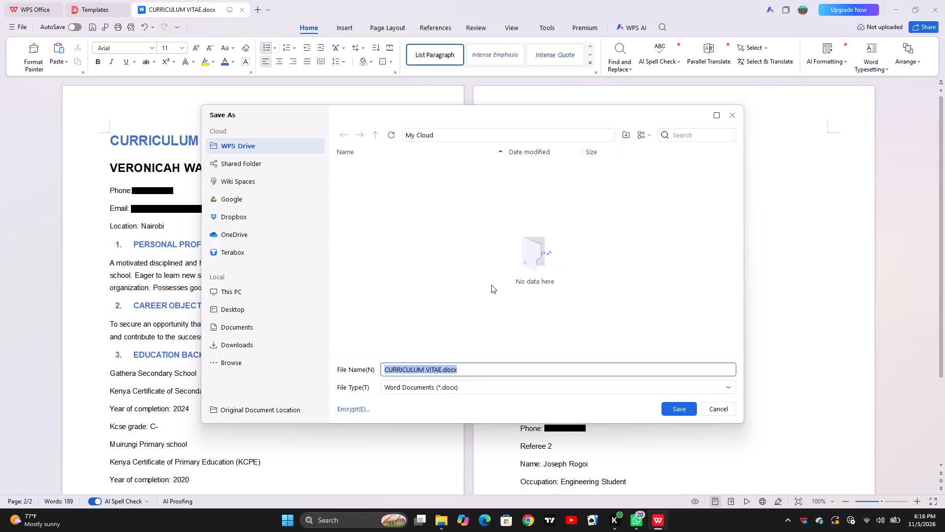
click(730, 391)
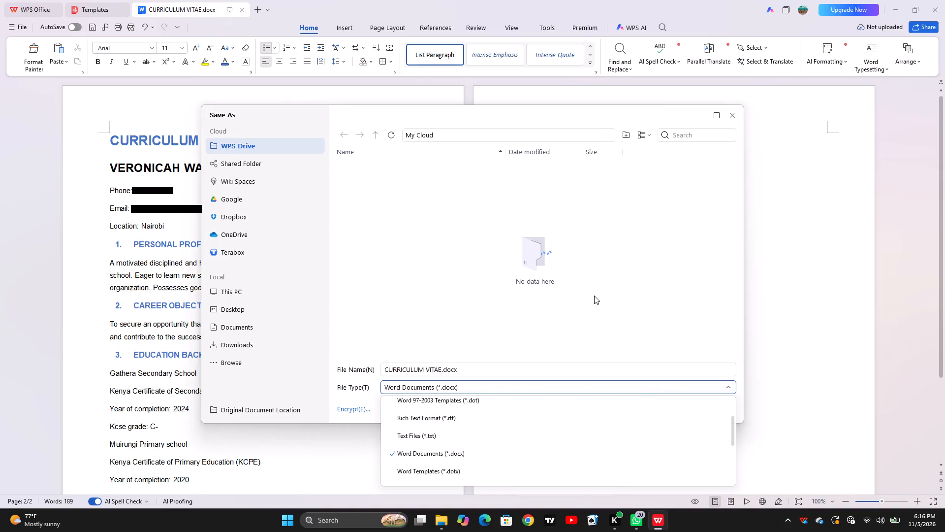
click(603, 279)
click(672, 405)
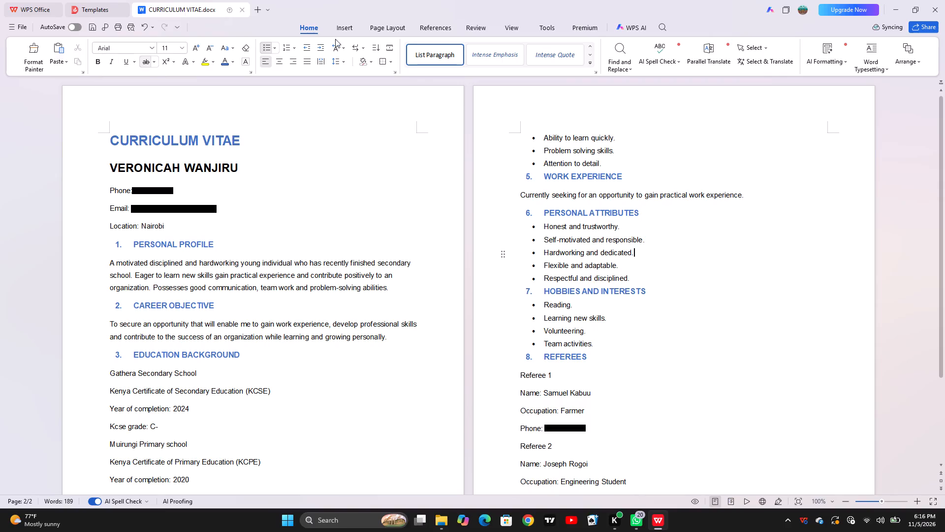
Run AI Spell Check on the CV and dismiss its notice.
click(638, 26)
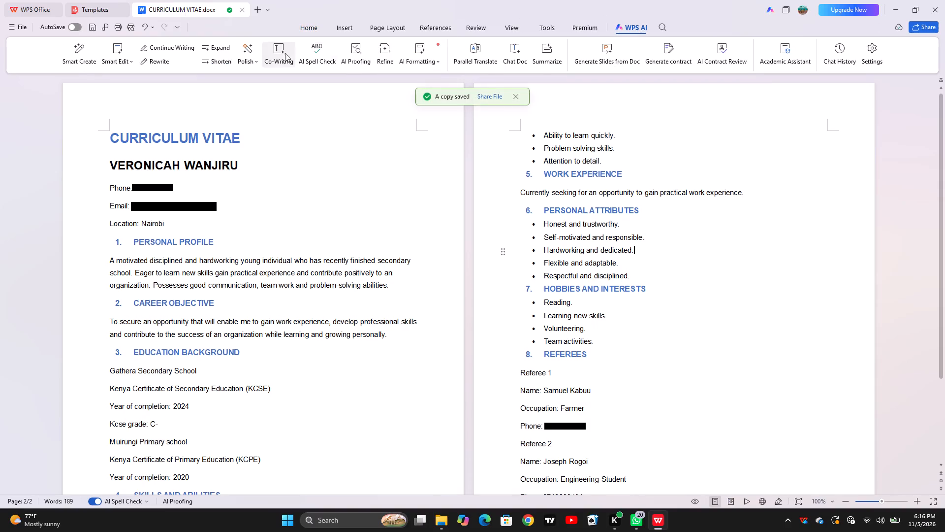
click(520, 29)
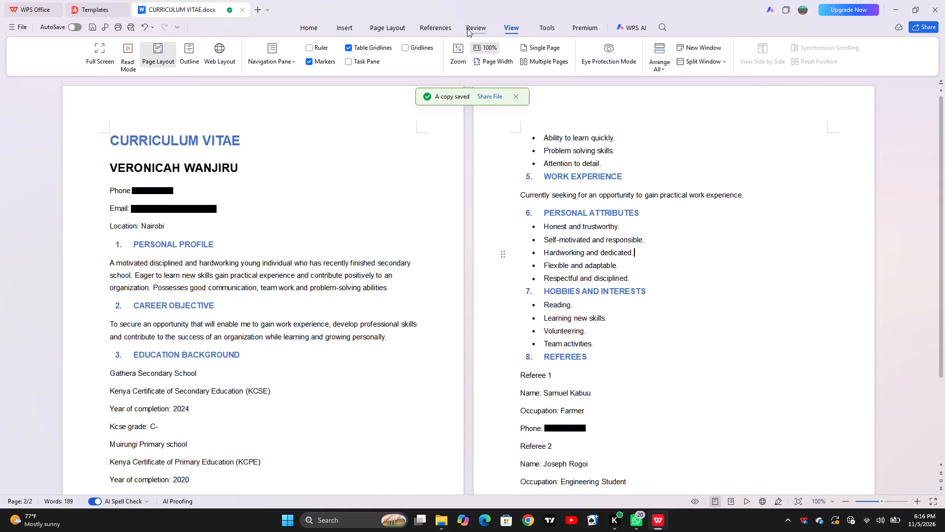
click(467, 29)
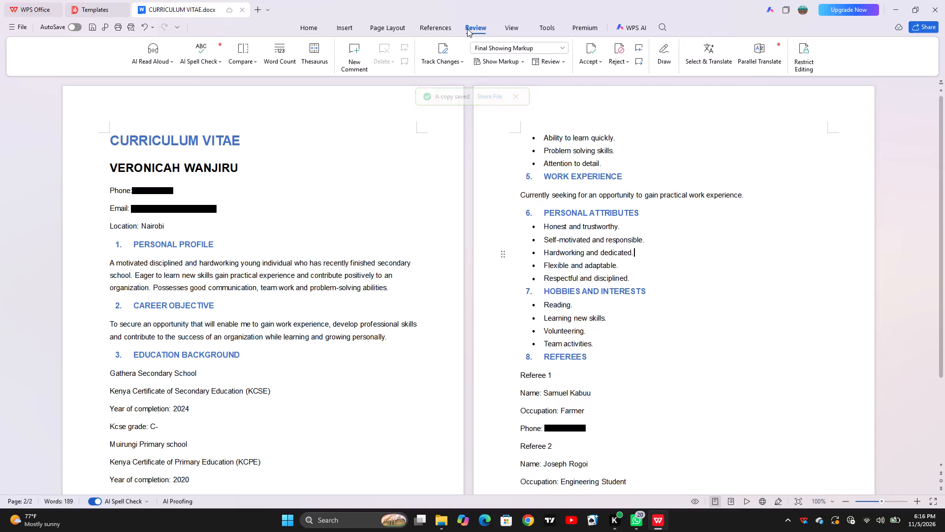
click(206, 47)
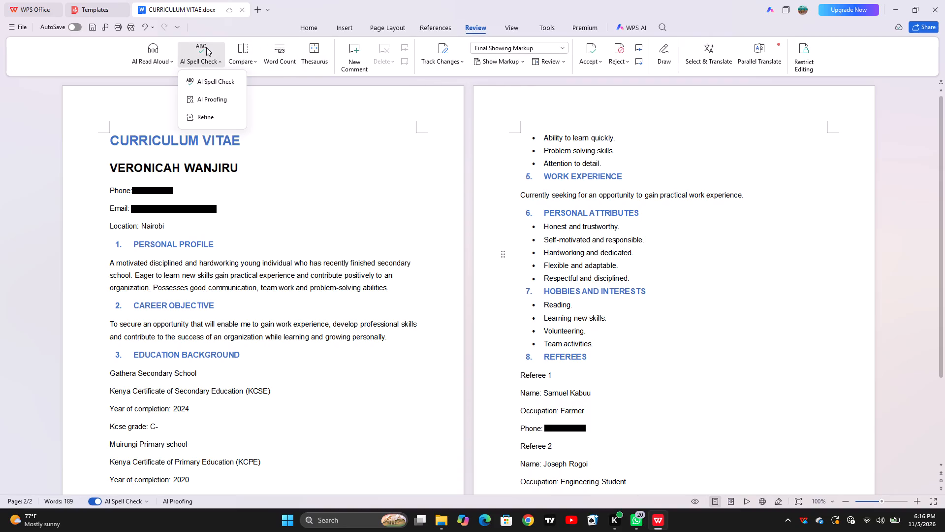
click(217, 82)
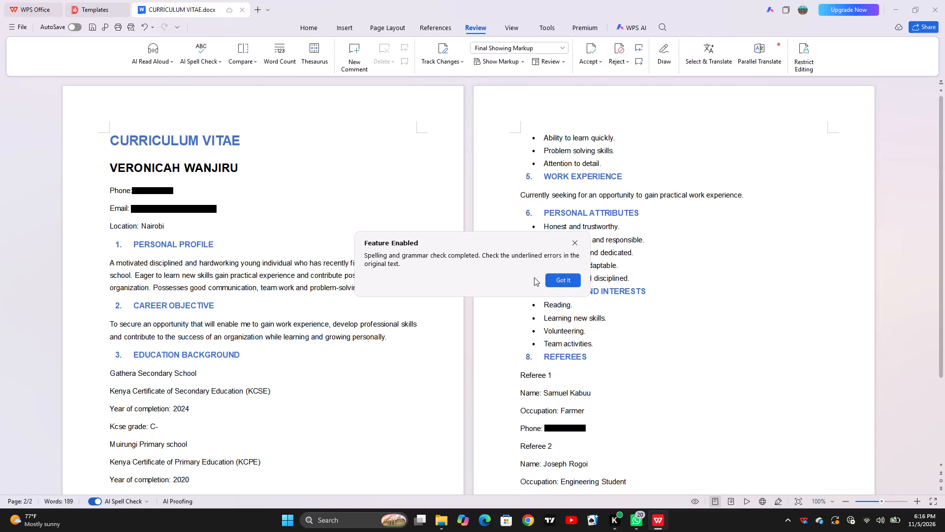
click(560, 279)
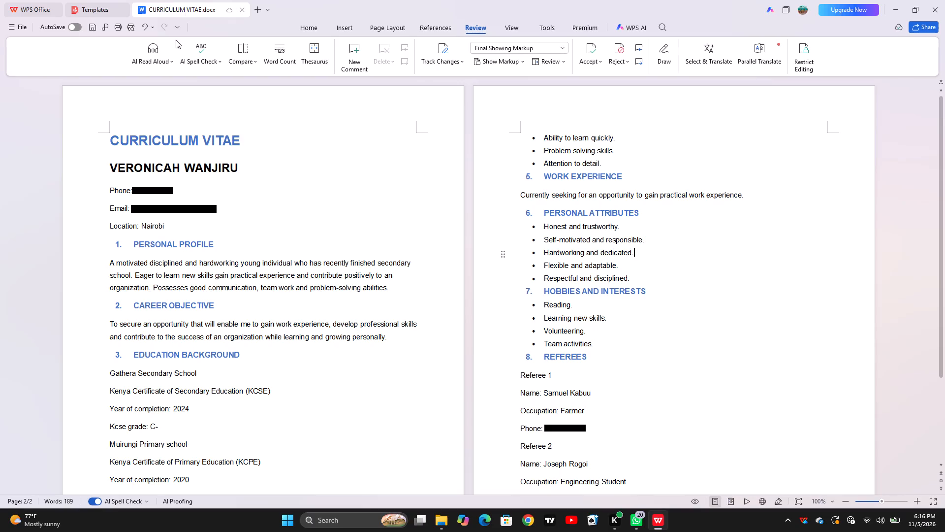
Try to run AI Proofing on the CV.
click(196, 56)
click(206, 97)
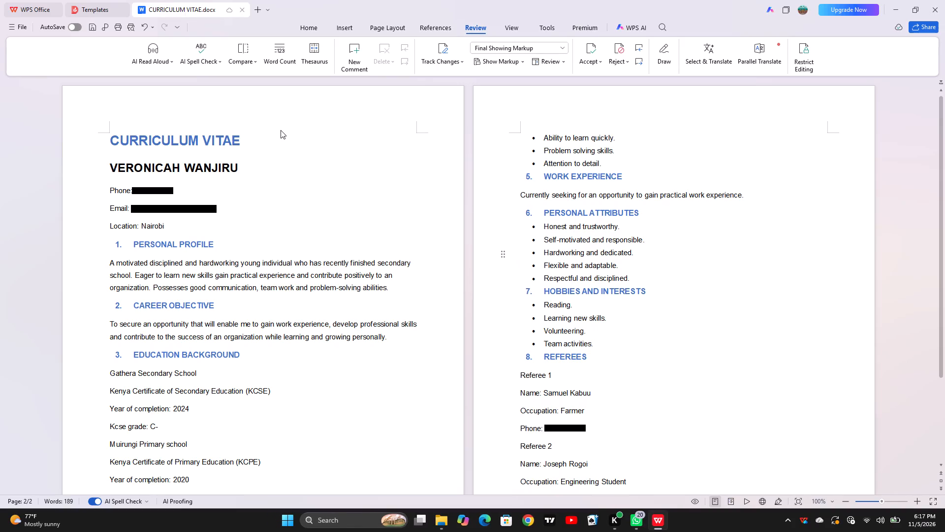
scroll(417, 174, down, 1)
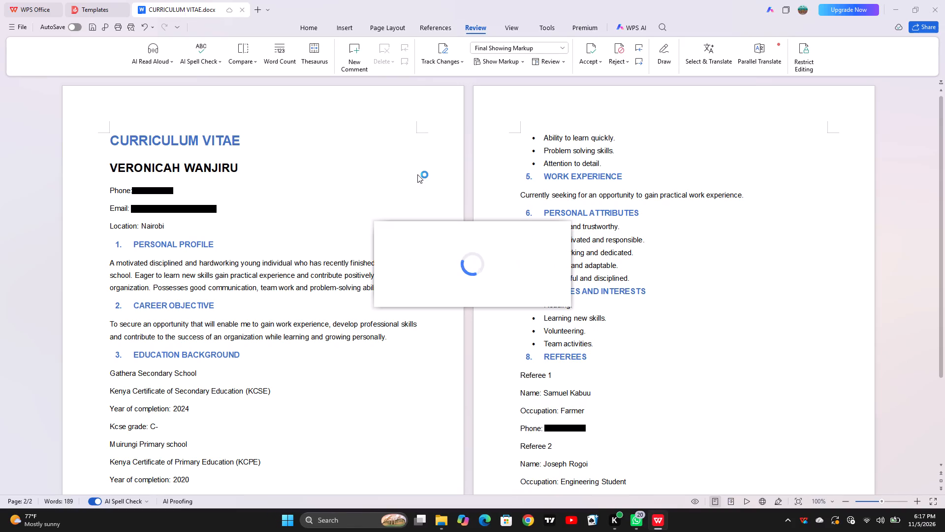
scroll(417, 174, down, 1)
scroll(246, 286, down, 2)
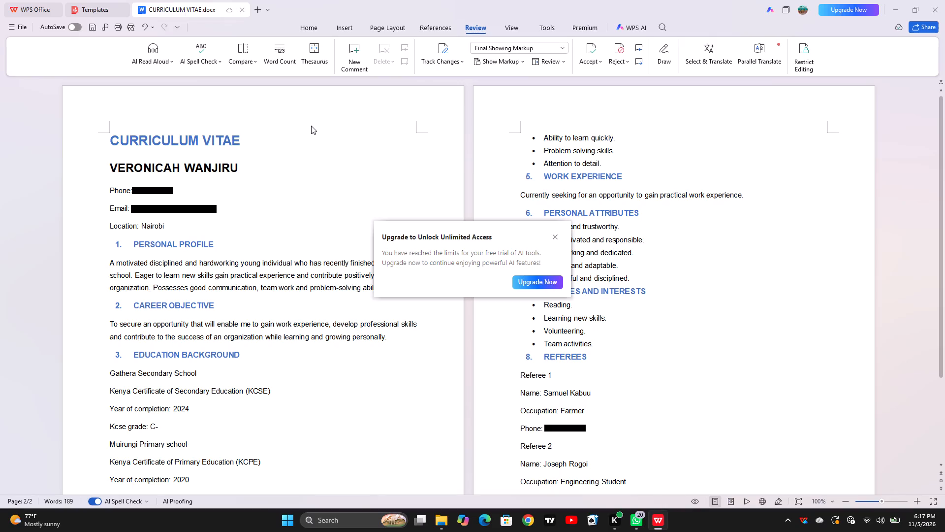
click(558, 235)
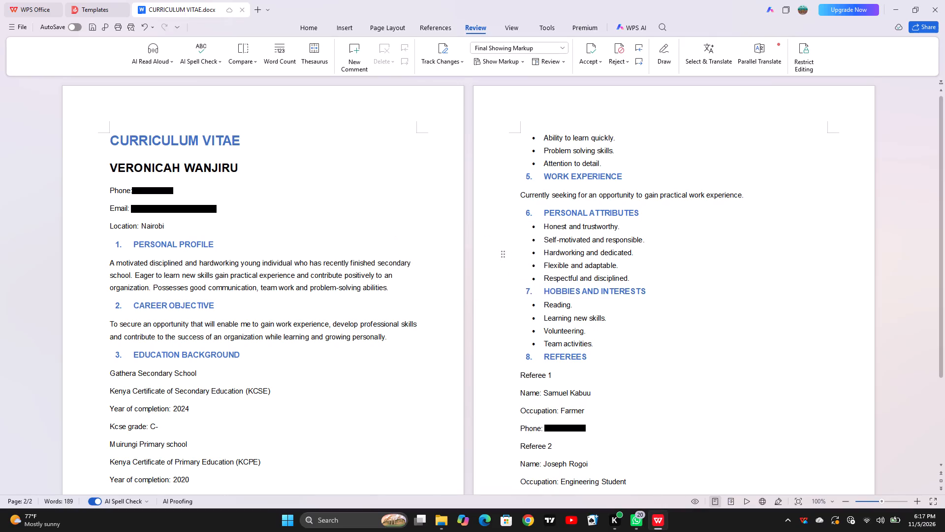
Capitalise the word "School" in the Muirungi Primary School line under EDUCATION BACKGROUND.
scroll(406, 282, down, 4)
scroll(406, 282, right, 1)
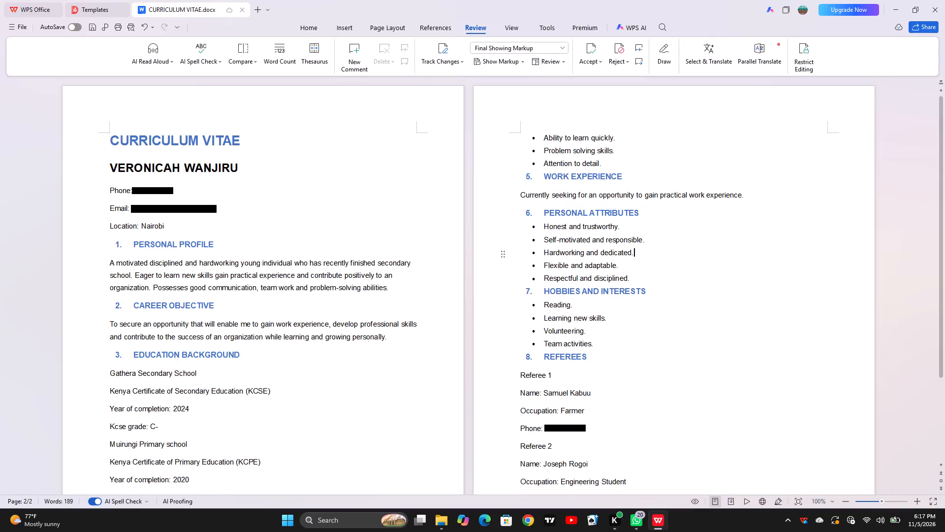
scroll(406, 282, right, 2)
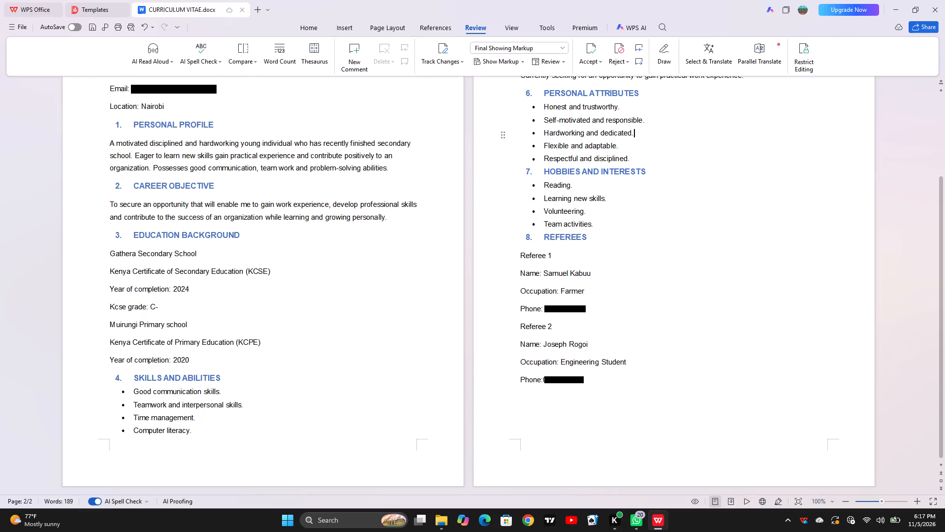
scroll(406, 282, right, 2)
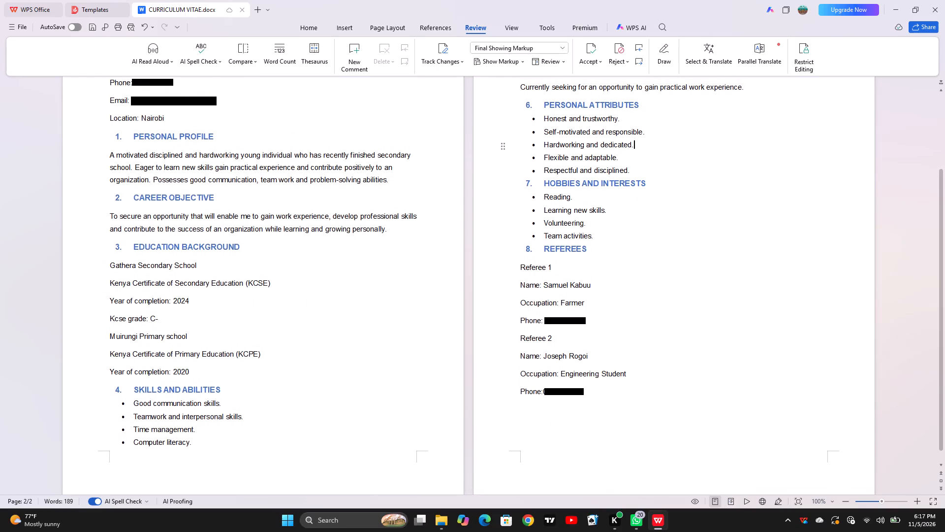
scroll(406, 282, right, 1)
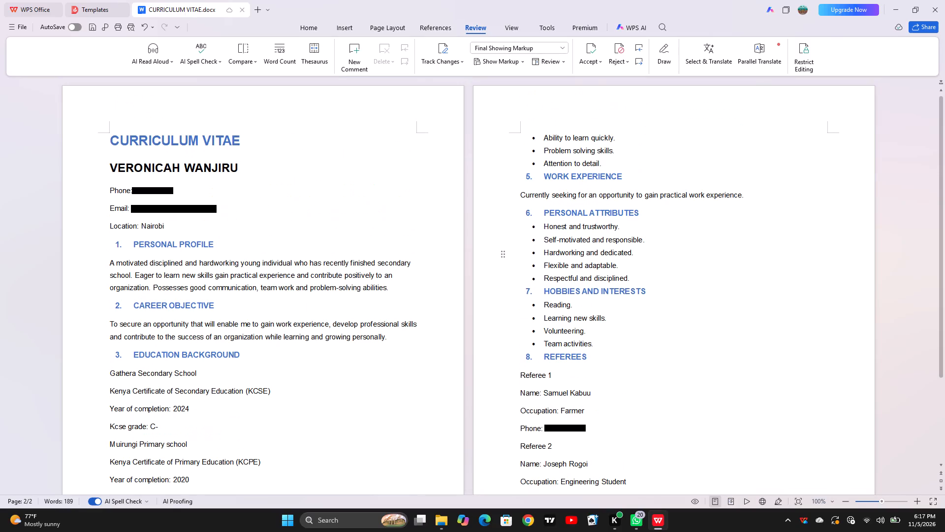
click(168, 444)
key(BackSpace)
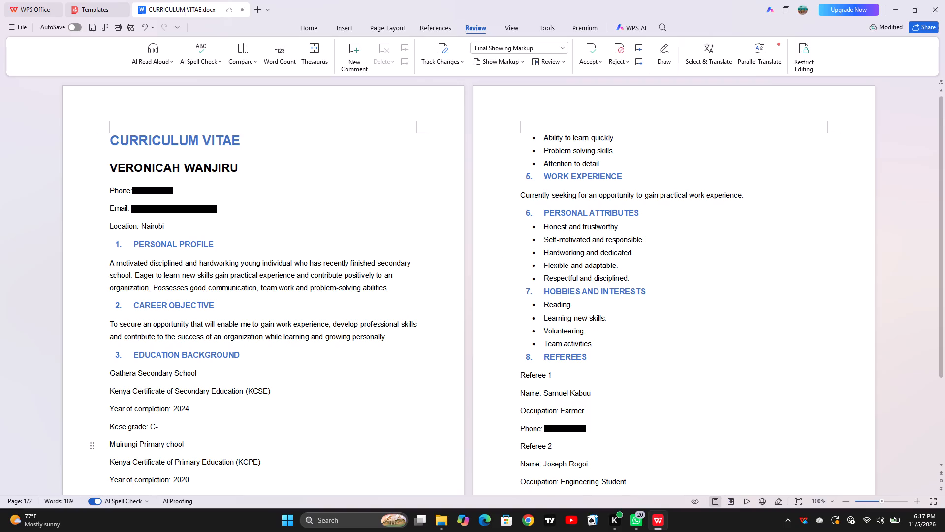
key(s)
click(235, 433)
Save the corrected CV, removing any stray character from the end of the Kcse grade line.
key(ctrl+s)
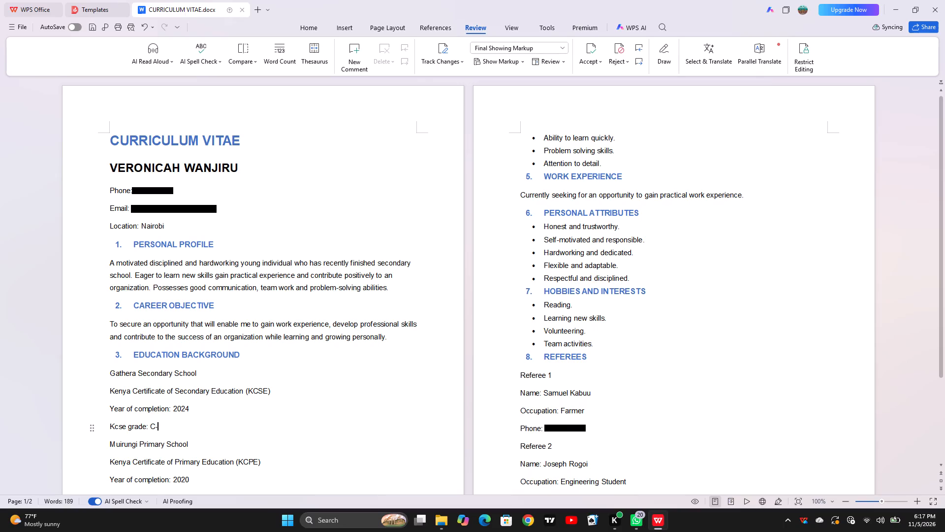
key(ctrl+s)
key(ctrl+s)
key(shift+s)
key(BackSpace)
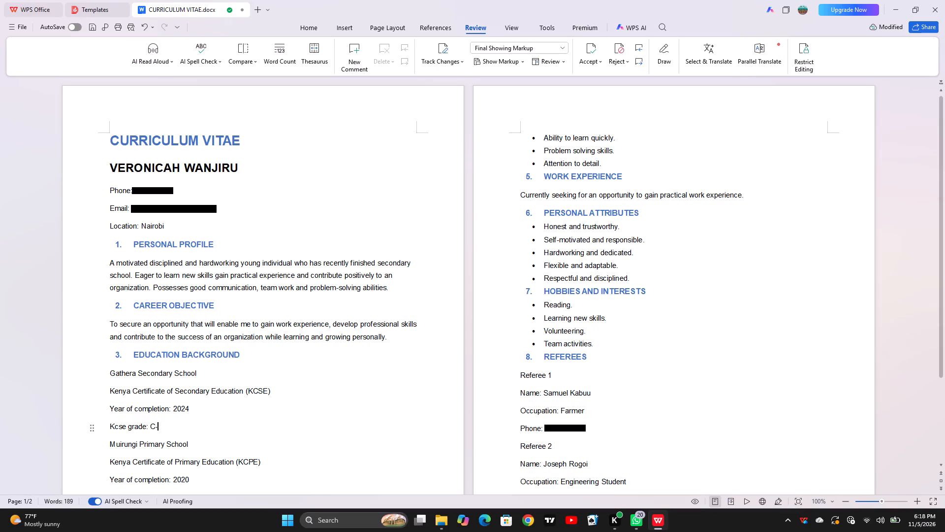
Switch to the File Explorer window showing the OneDrive Documents folder with the CURRICULUM VITAE file selected.
click(448, 526)
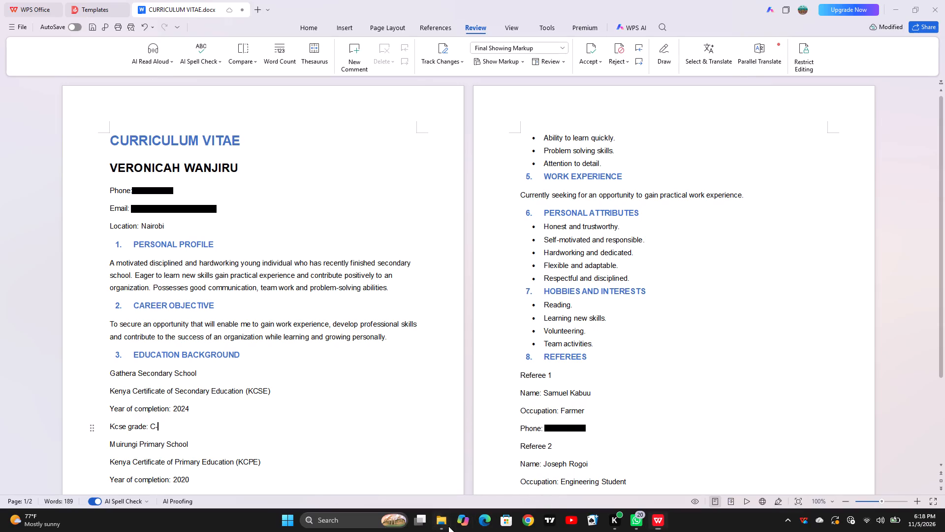
click(444, 525)
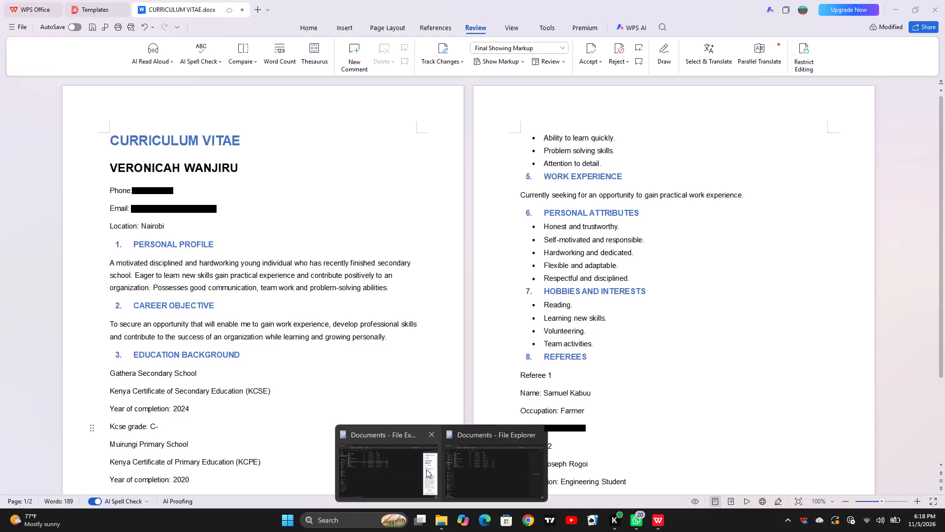
click(425, 470)
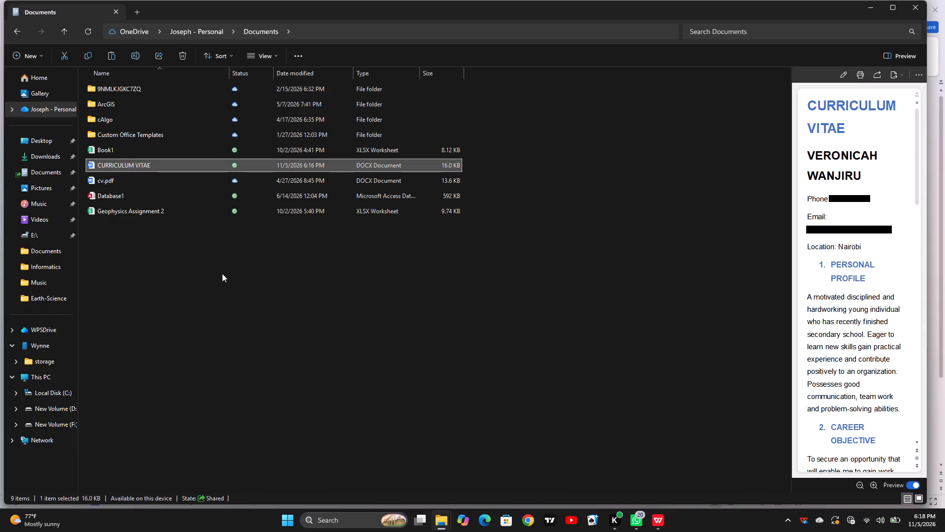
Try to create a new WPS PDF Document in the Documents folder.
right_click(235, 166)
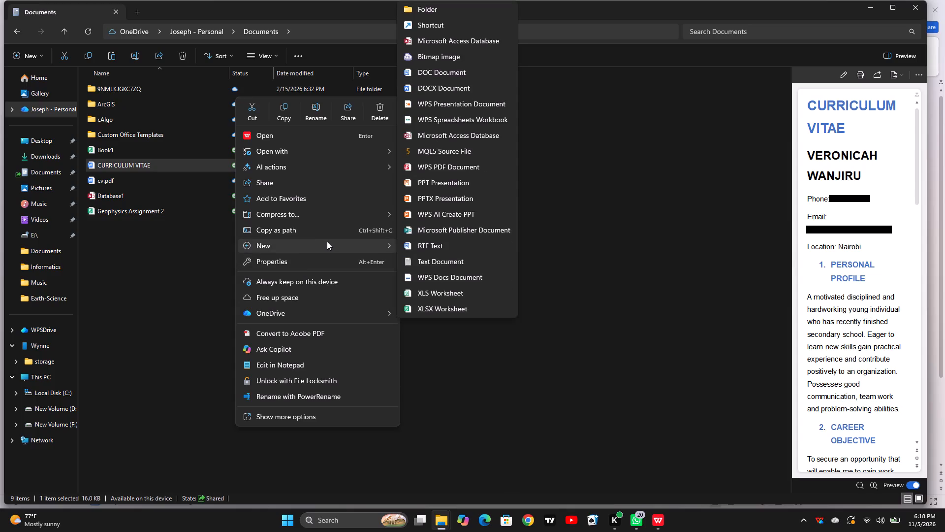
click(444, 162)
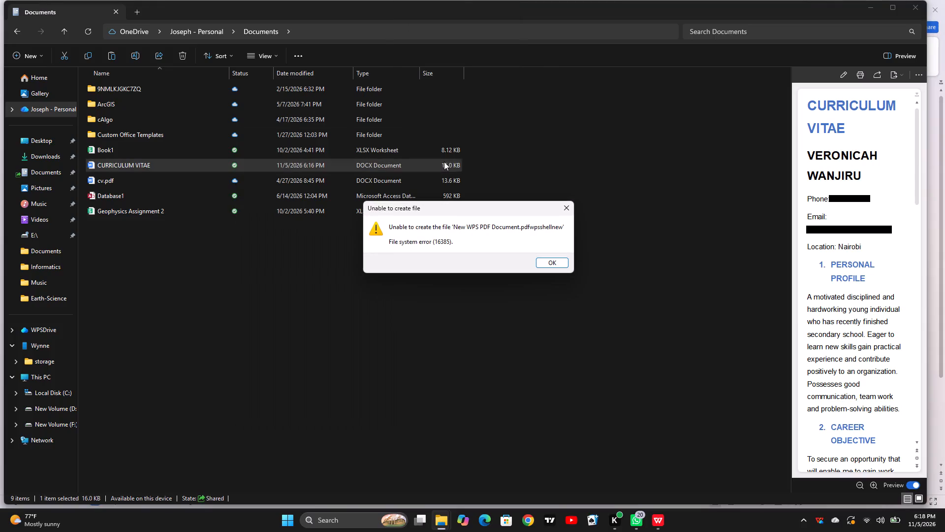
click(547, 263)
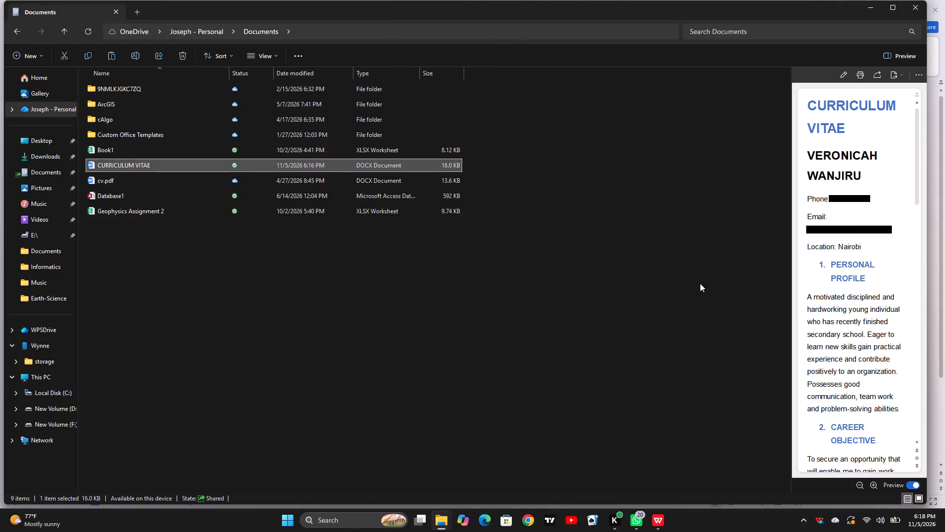
Open the sharing dialog for the CURRICULUM VITAE document in the Documents folder.
right_click(116, 163)
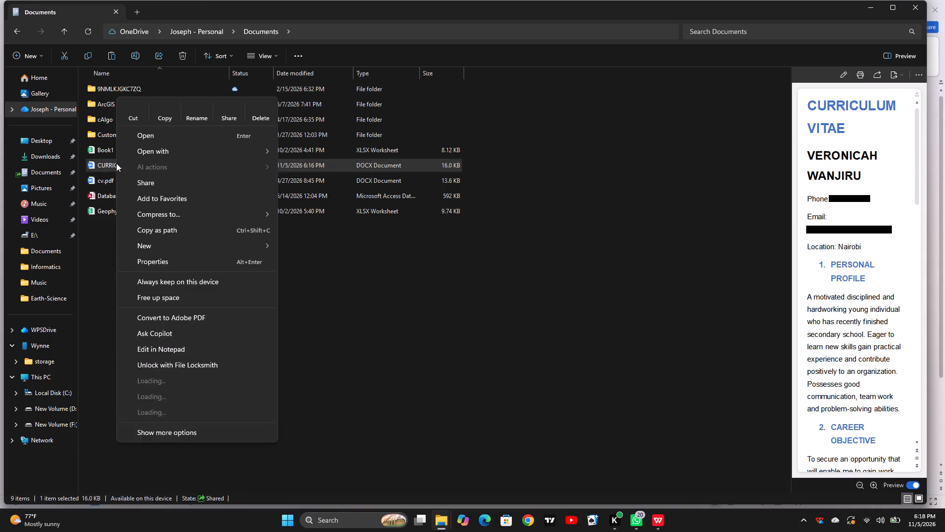
click(234, 103)
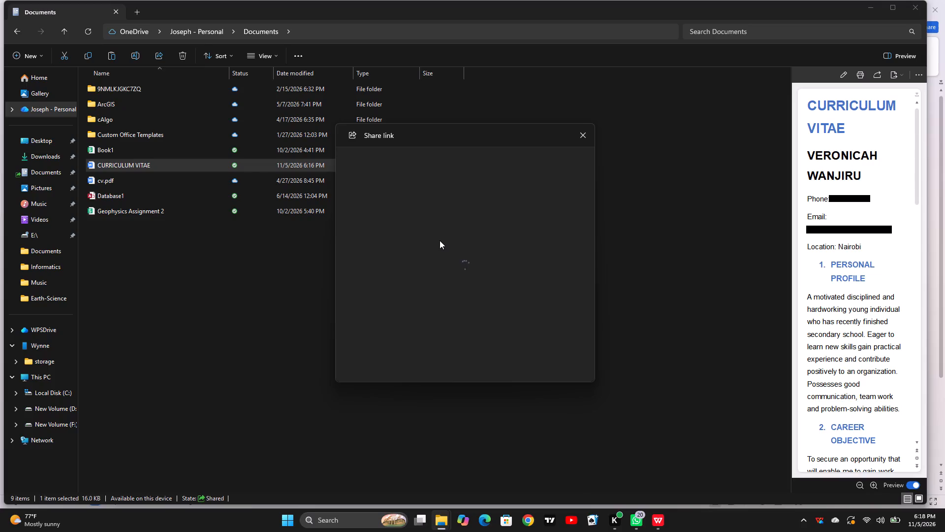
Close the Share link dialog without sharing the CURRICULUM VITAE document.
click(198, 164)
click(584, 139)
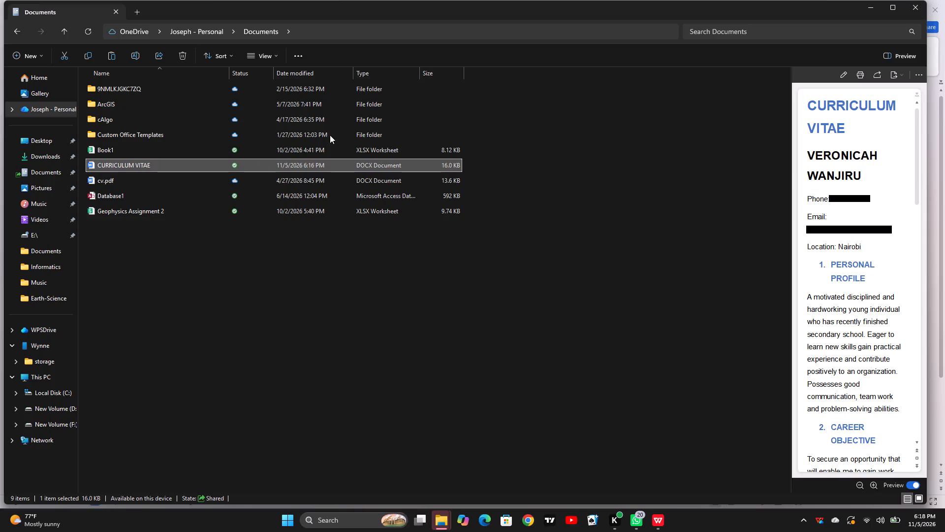
Copy the CURRICULUM VITAE document in the OneDrive Documents folder.
right_click(217, 166)
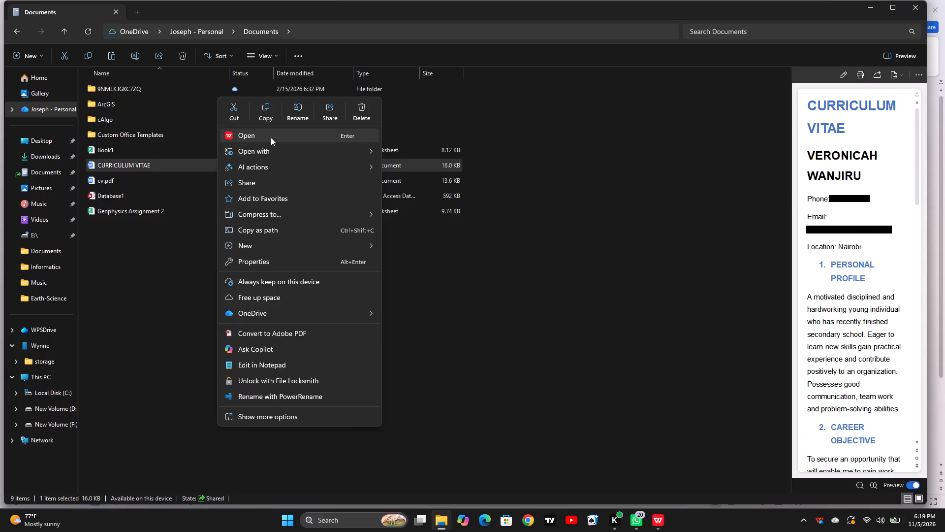
click(265, 110)
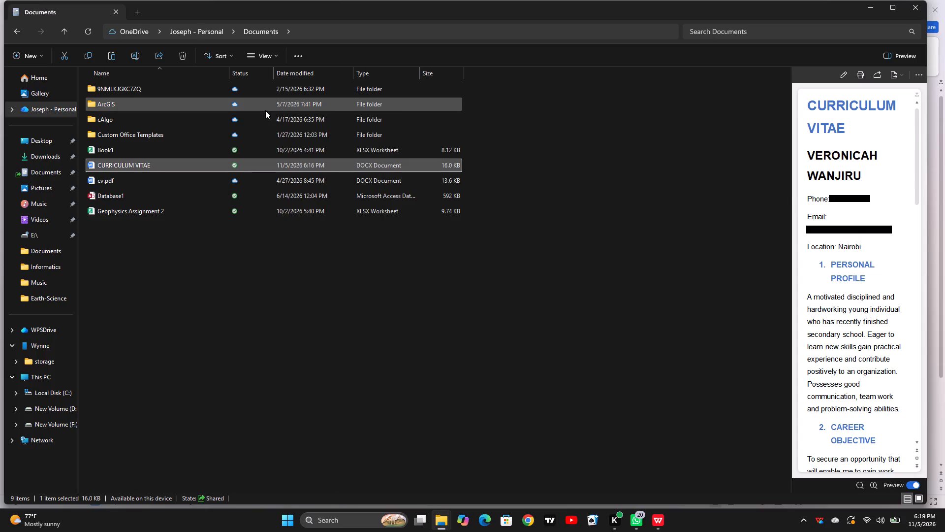
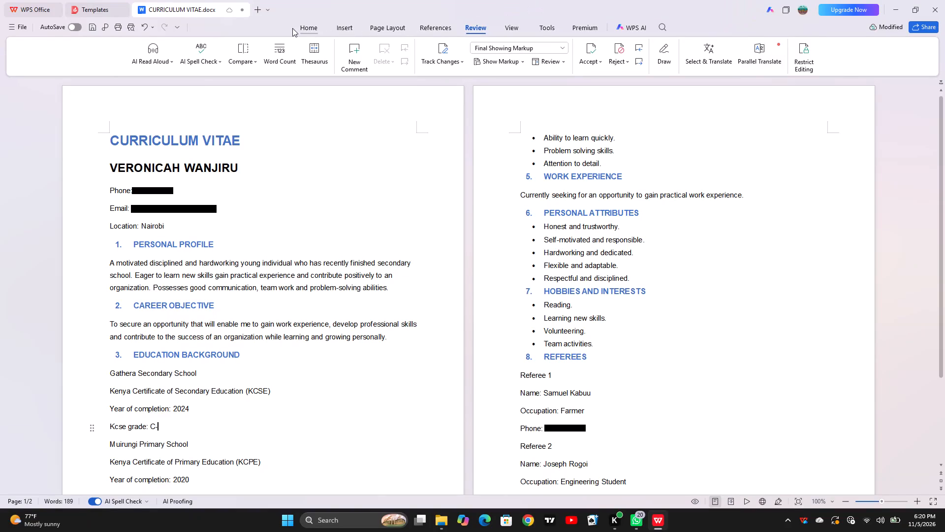
Save the CURRICULUM VITAE document with its current edits.
click(308, 30)
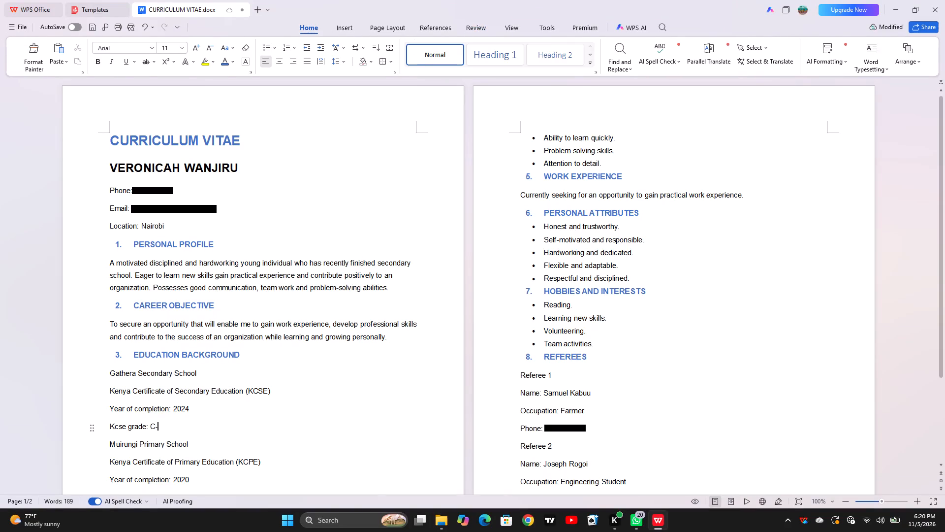
key(ctrl+s)
Start exporting the CURRICULUM VITAE document to PDF by opening its export settings.
click(24, 26)
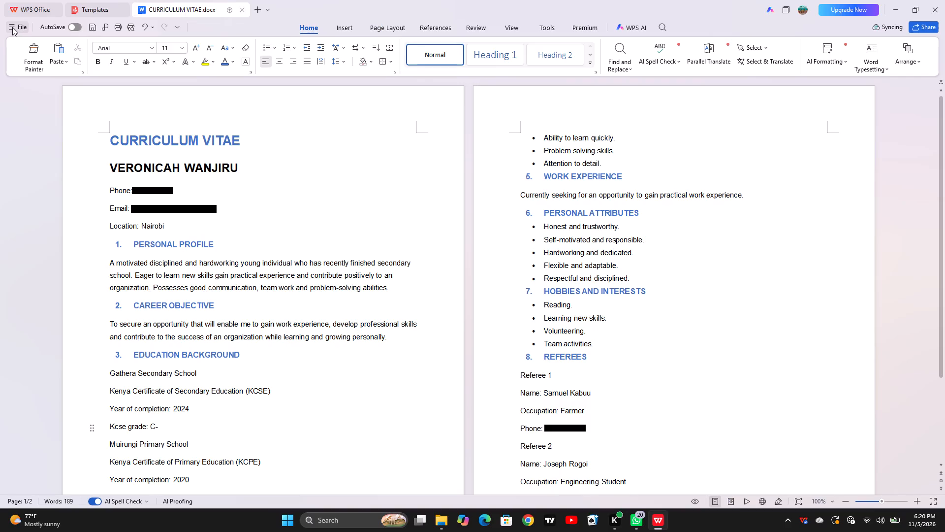
click(12, 27)
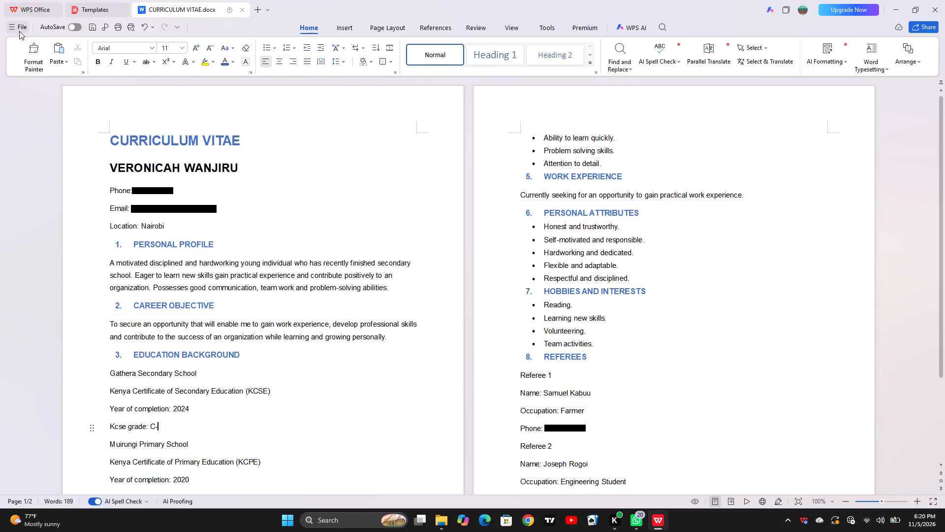
click(19, 31)
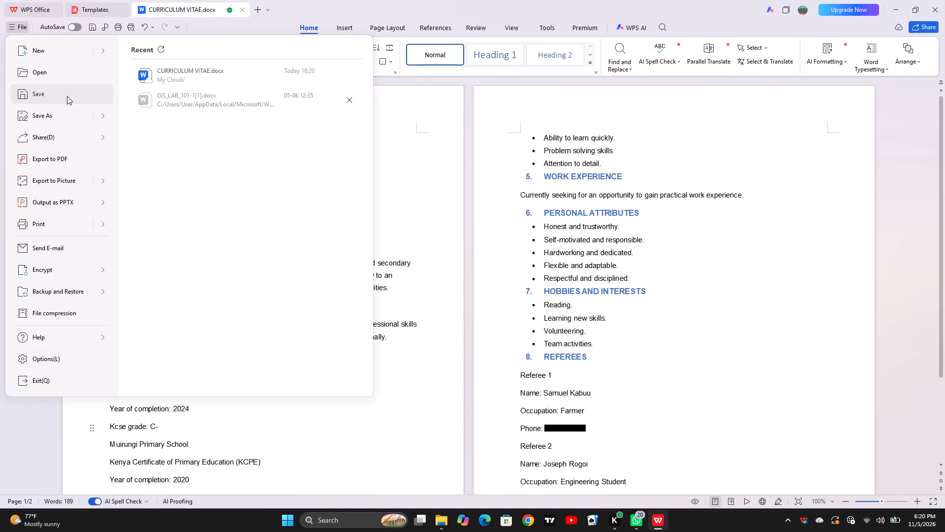
click(61, 161)
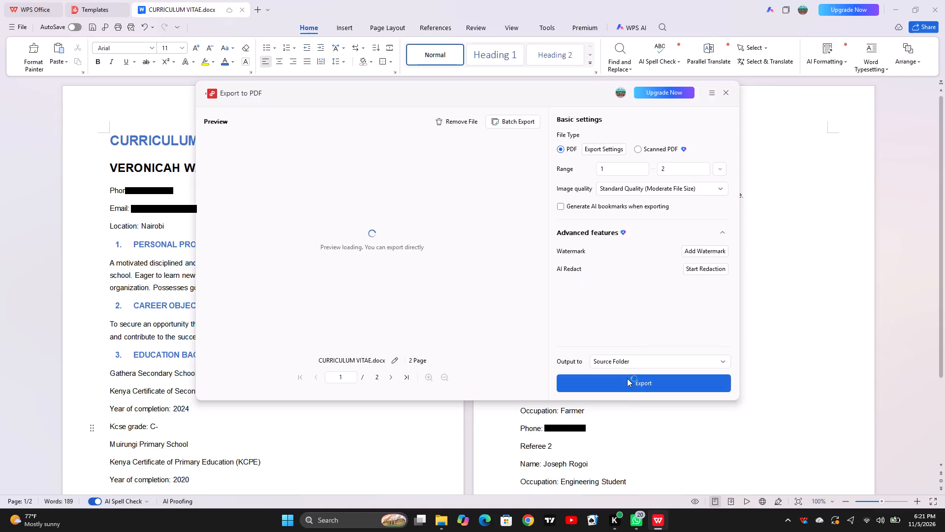
Export pages 1 to 2 of the CV as a standard-quality PDF into the source folder.
click(651, 361)
click(651, 361)
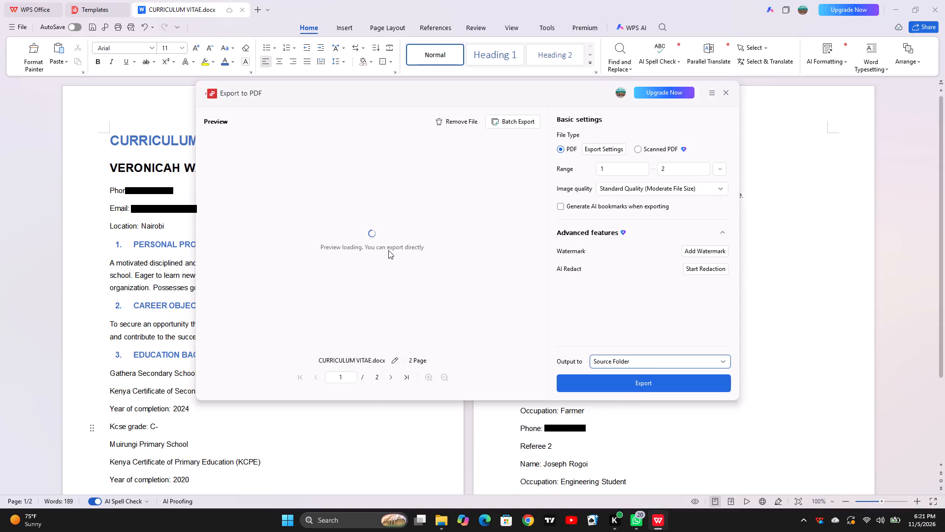
click(590, 383)
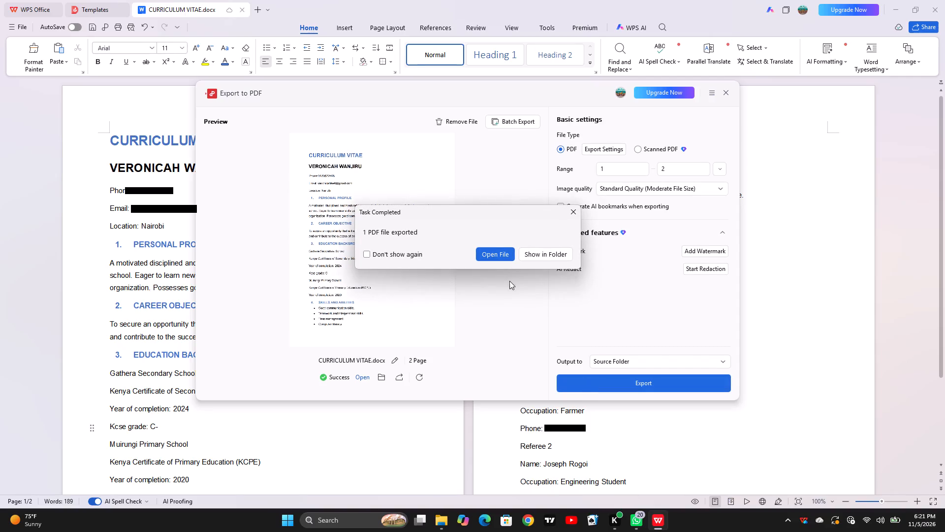
Open the exported CURRICULUM VITAE.pdf and enlarge its window to full size.
click(499, 258)
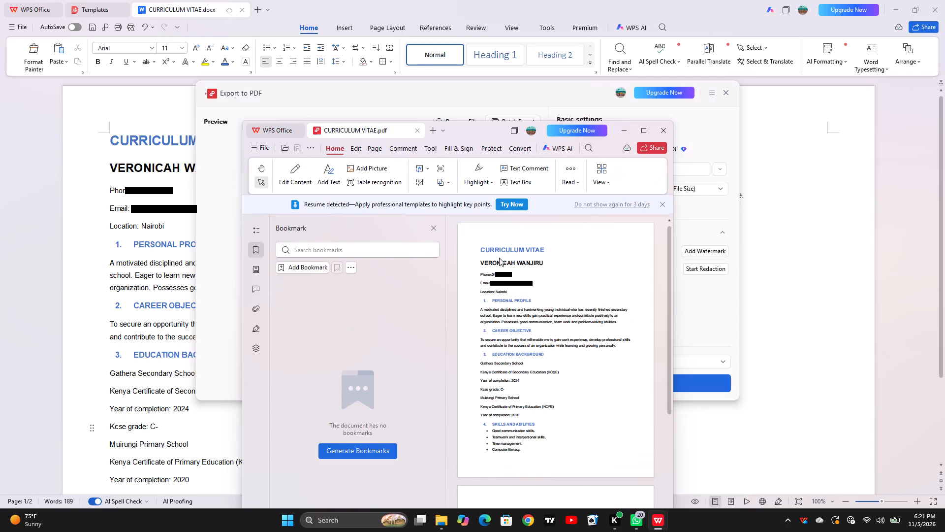
click(642, 131)
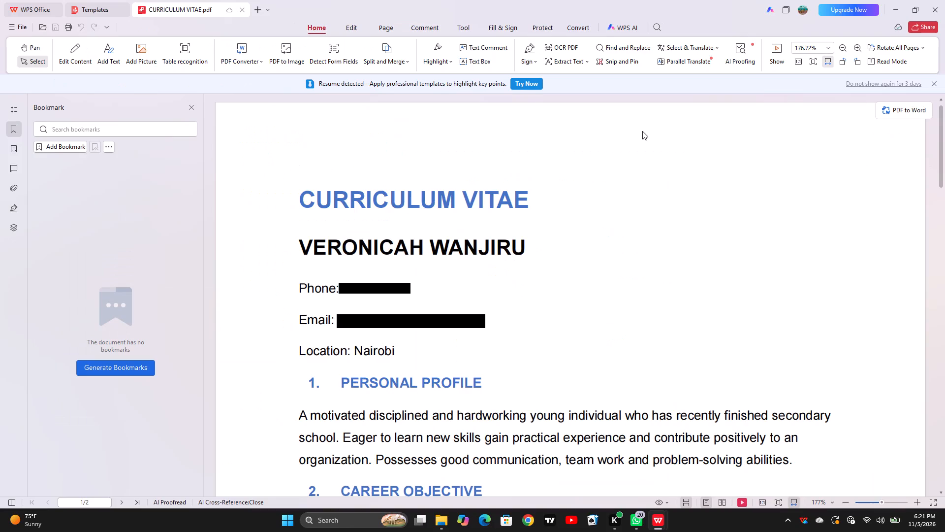
Review both pages of the exported CV, from the personal profile through to the referees, checking content and layout.
scroll(677, 212, down, 4)
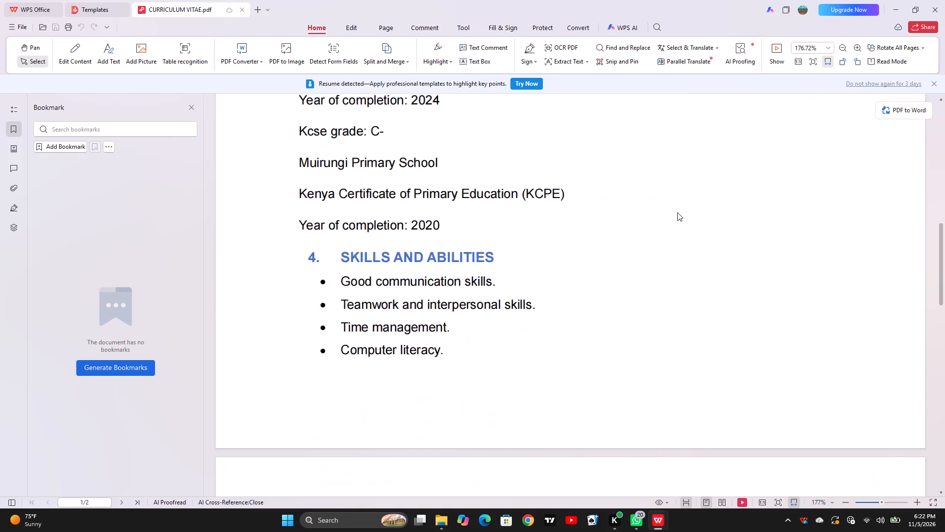
scroll(677, 212, down, 1)
ctrl+scroll(677, 212, down, 1)
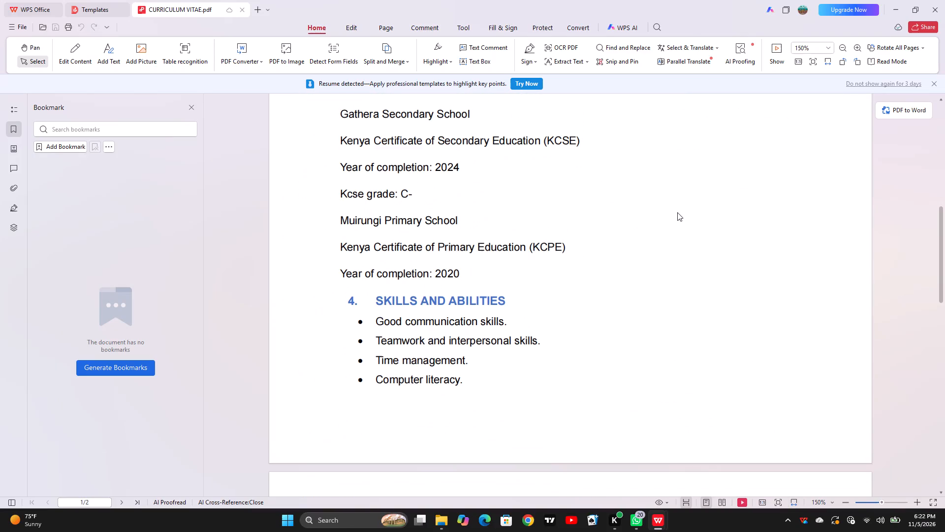
scroll(676, 212, down, 3)
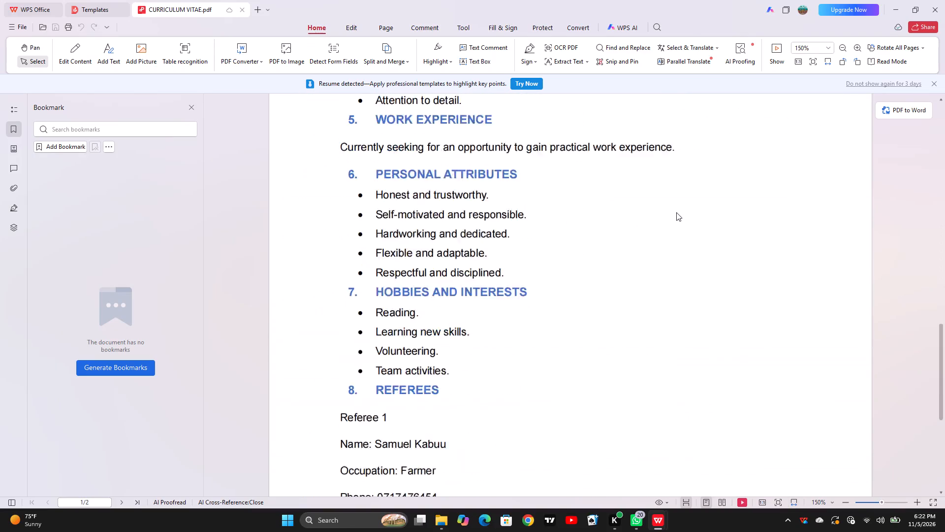
scroll(676, 212, down, 3)
scroll(676, 212, up, 3)
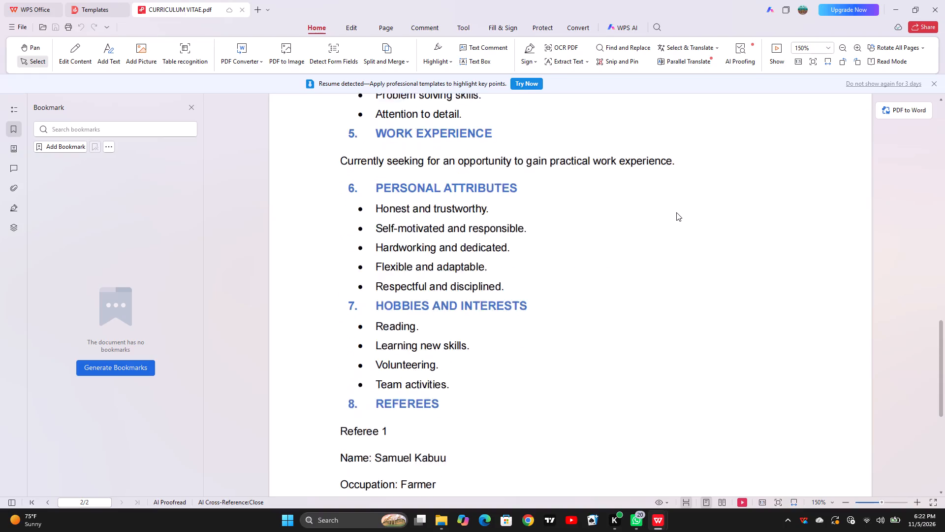
scroll(676, 212, up, 5)
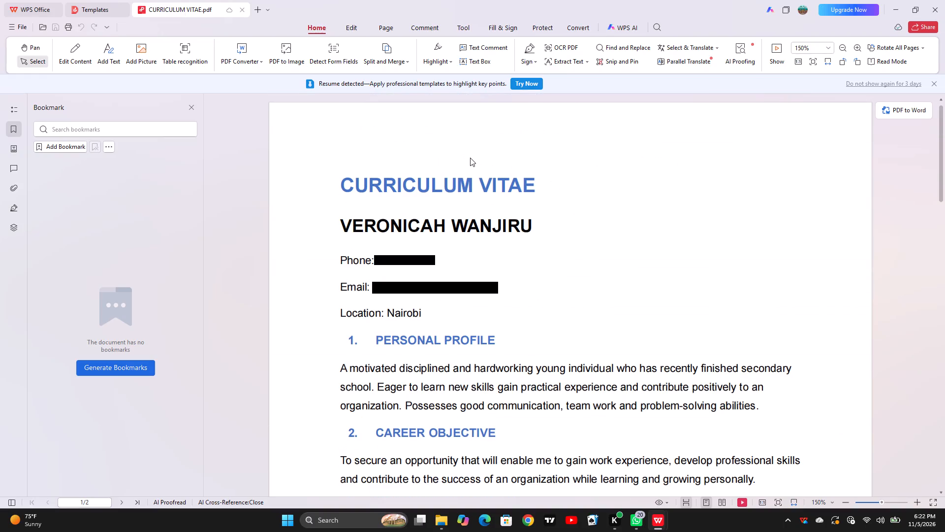
Save the CURRICULUM VITAE.pdf file.
key(ctrl+s)
key(ctrl+s)
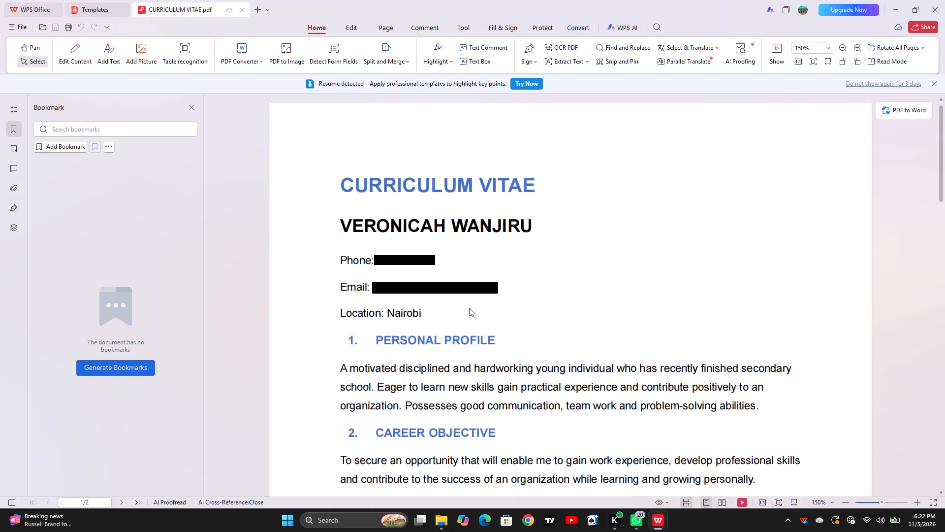
Switch to File Explorer, find the CURRICULUM VITAE PDF stored on the Desktop among the recent files, and copy it.
click(441, 511)
click(392, 486)
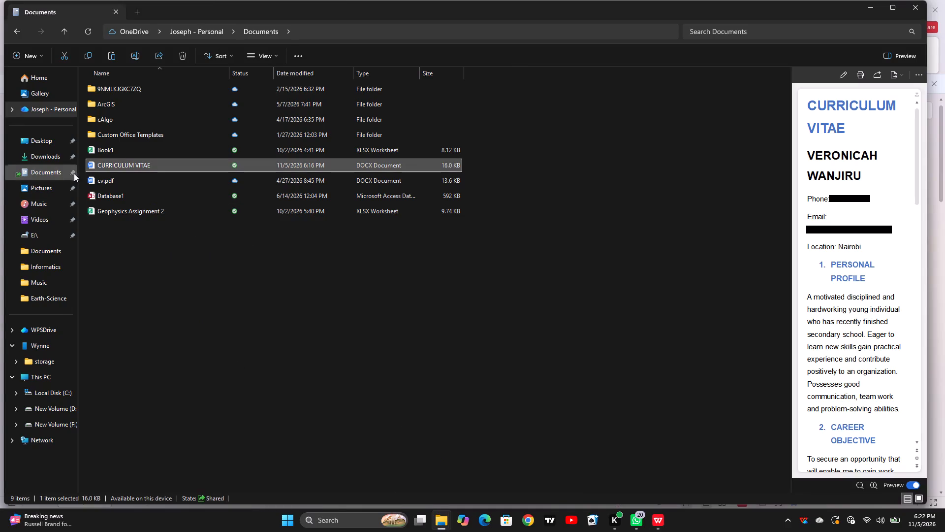
click(48, 111)
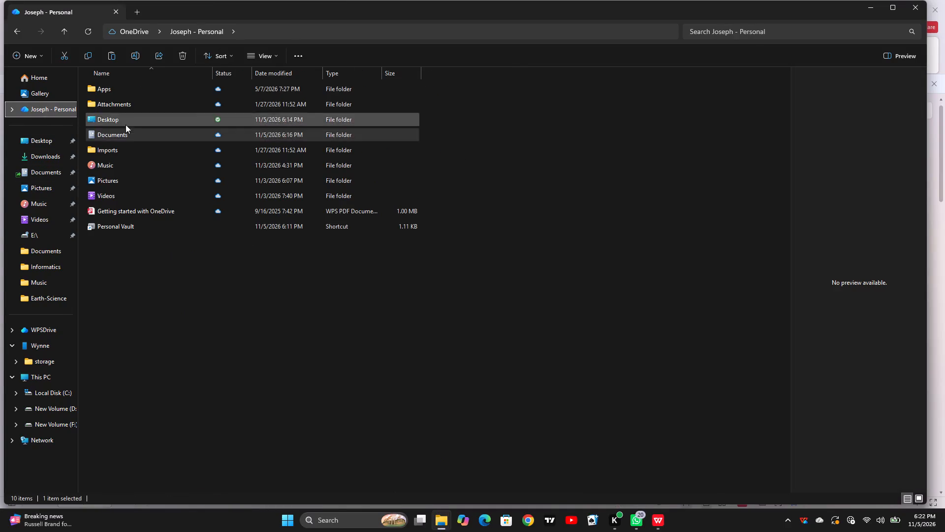
click(131, 133)
double_click(131, 133)
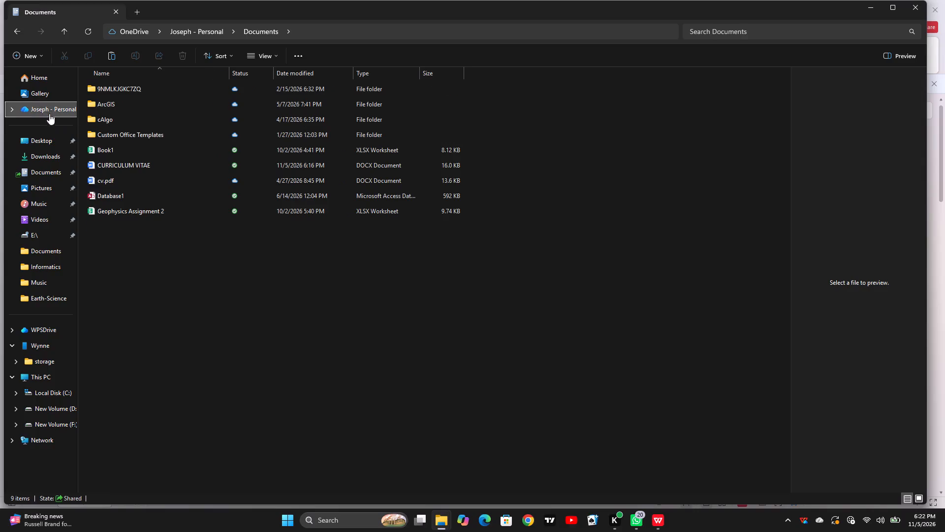
click(43, 74)
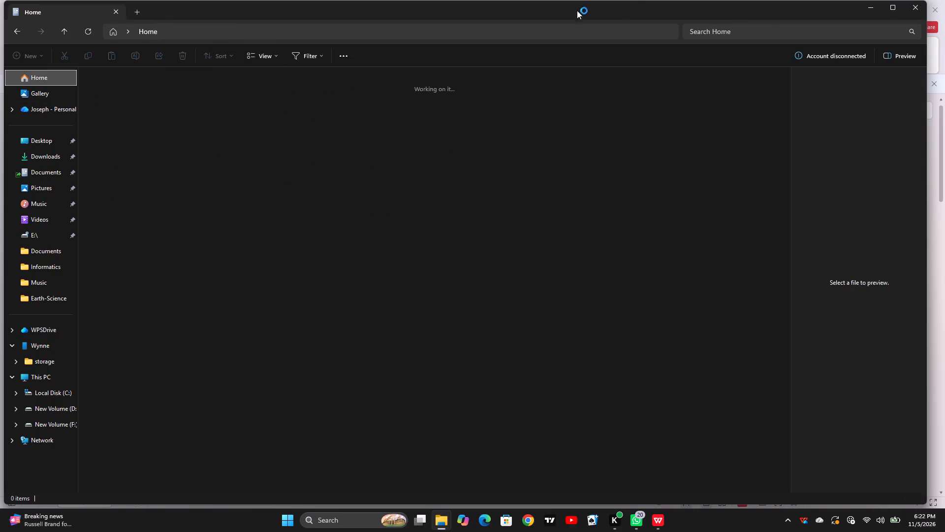
click(711, 26)
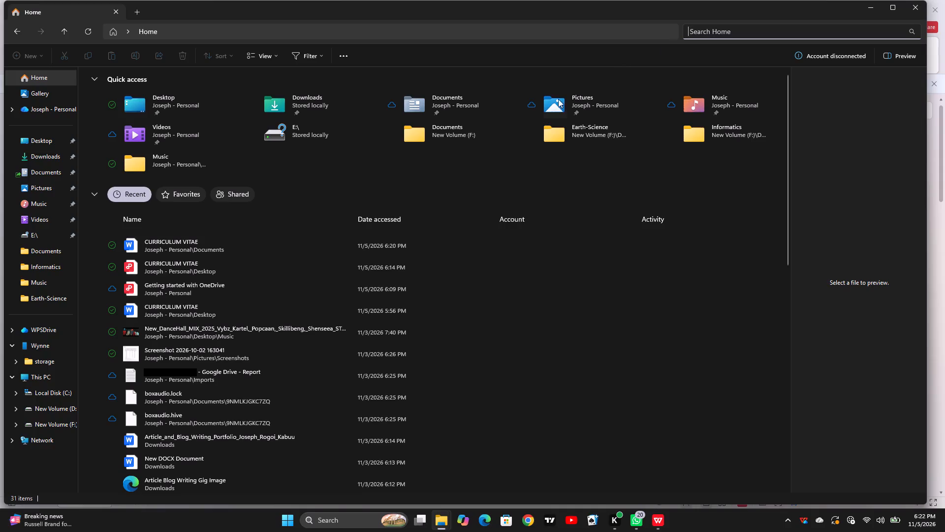
right_click(199, 269)
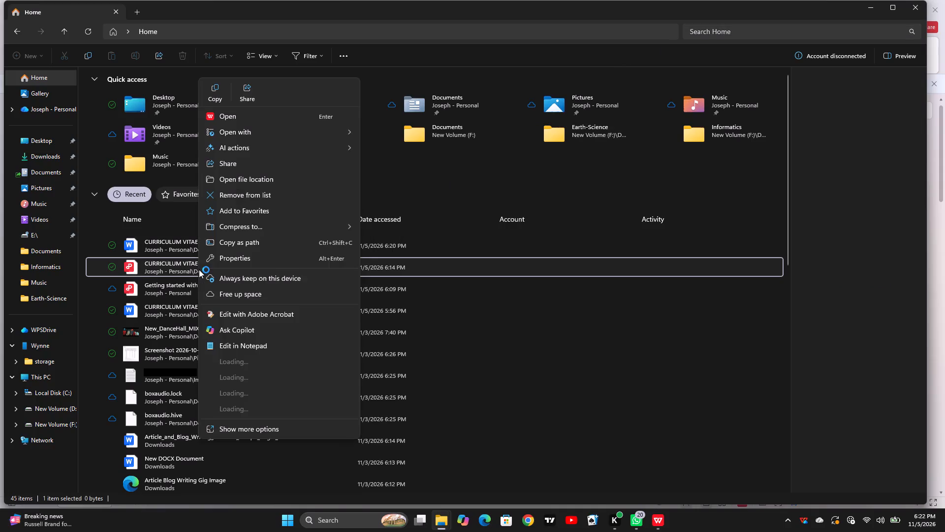
click(211, 88)
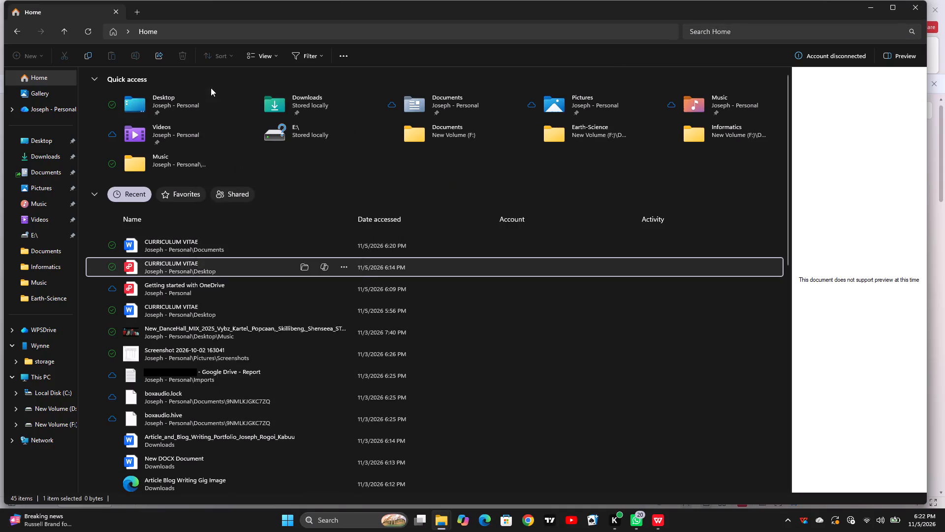
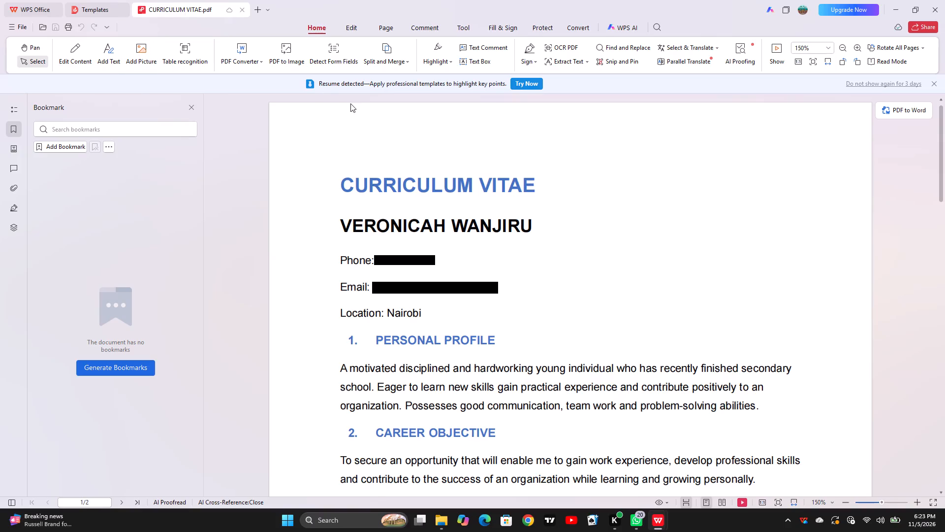
scroll(636, 358, down, 4)
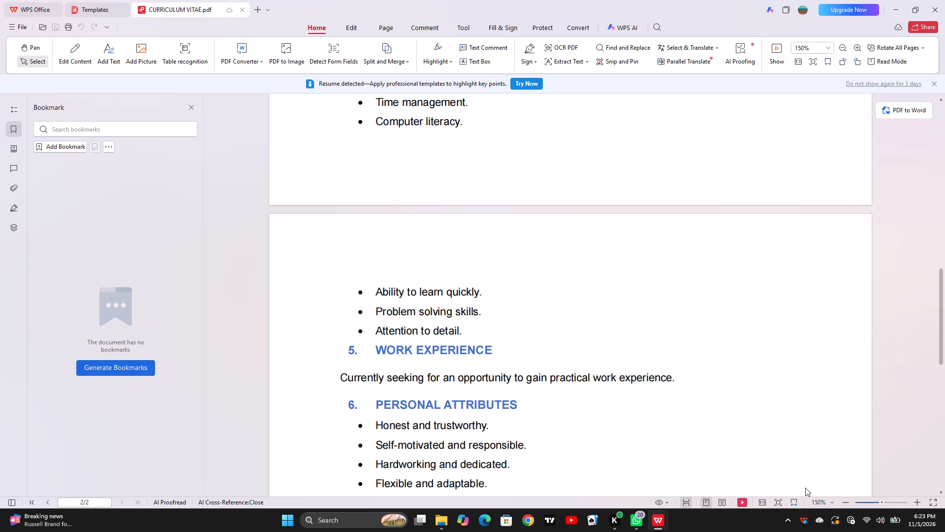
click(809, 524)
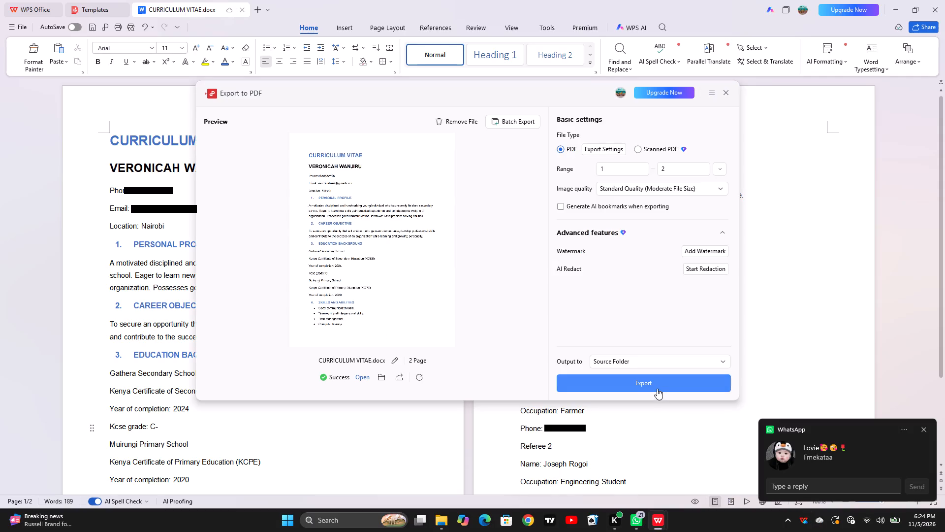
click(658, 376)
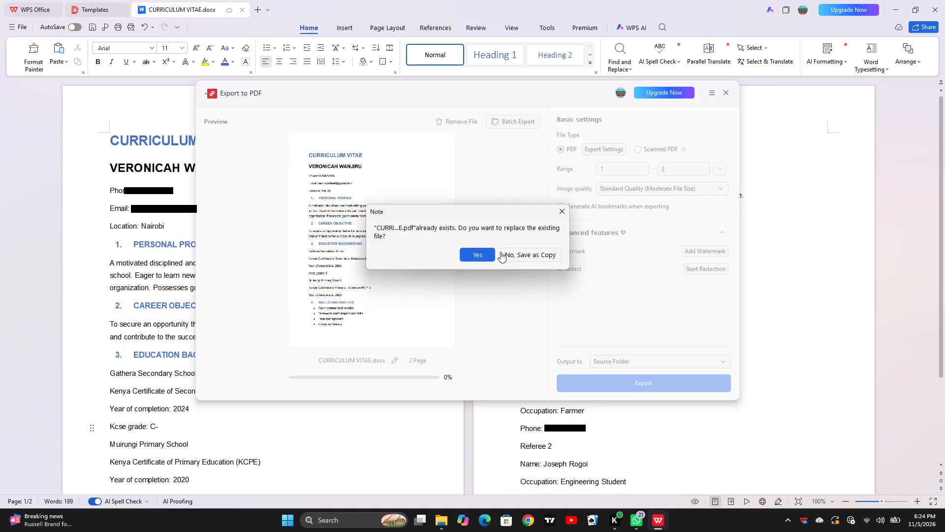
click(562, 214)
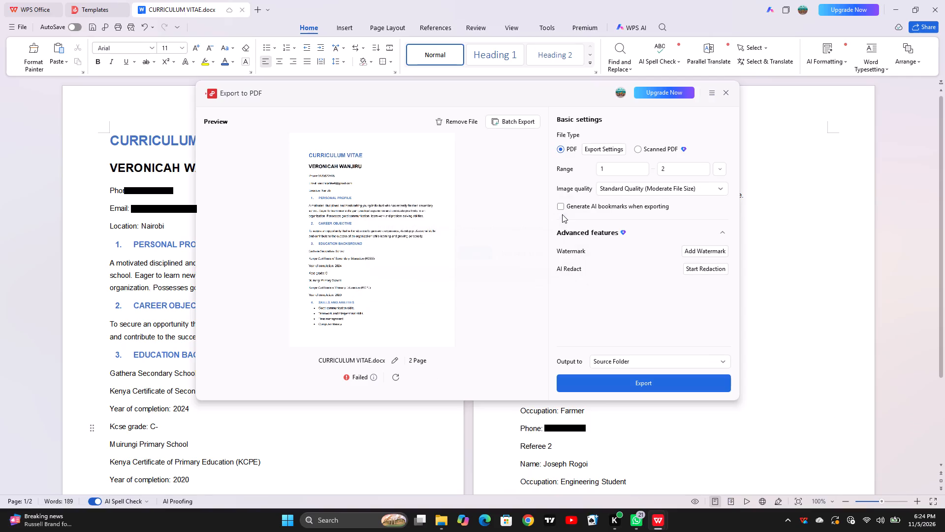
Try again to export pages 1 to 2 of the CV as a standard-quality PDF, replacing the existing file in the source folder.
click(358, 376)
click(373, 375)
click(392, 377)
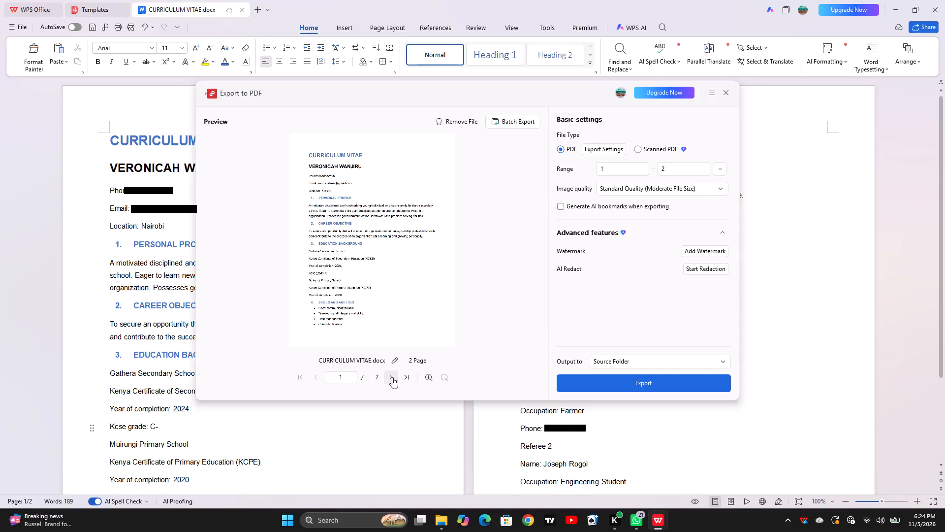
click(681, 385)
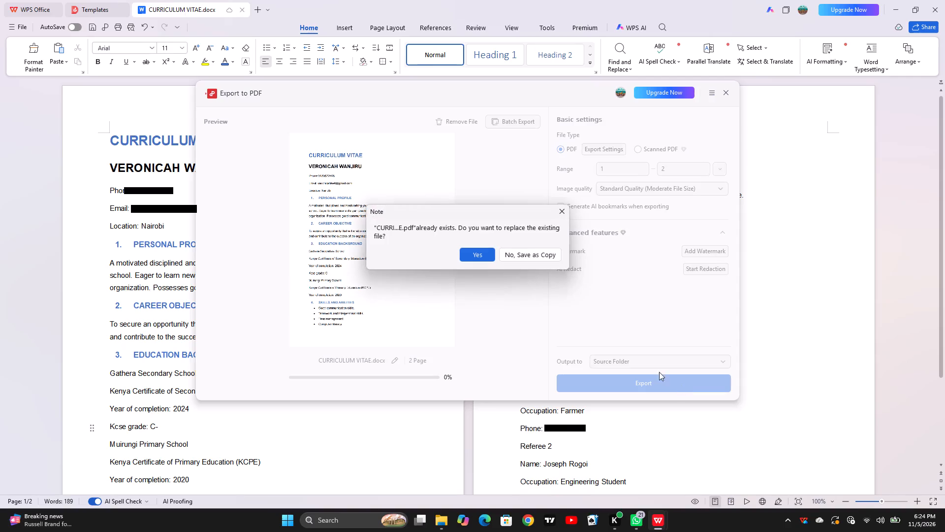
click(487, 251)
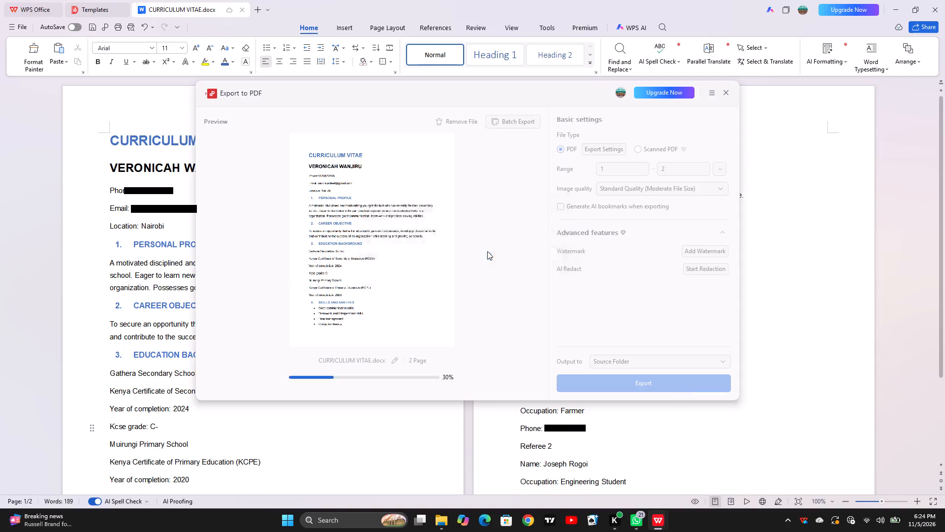
Choose a custom output folder and browse the Documents, Desktop and Music folders for an export destination.
click(650, 361)
click(644, 398)
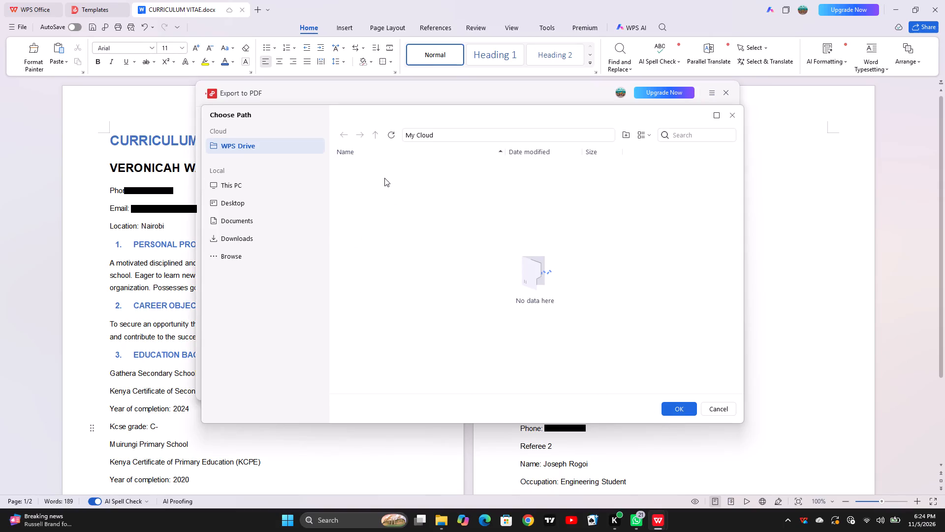
click(256, 188)
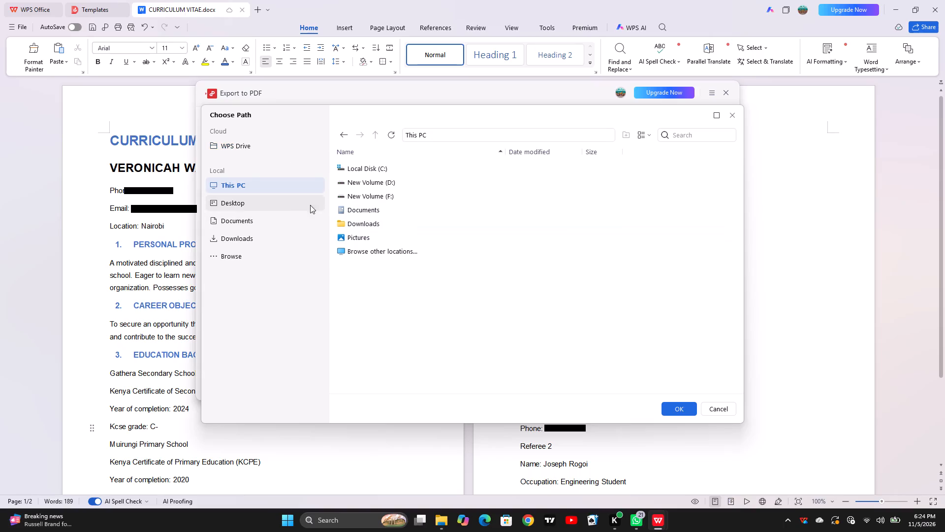
click(370, 211)
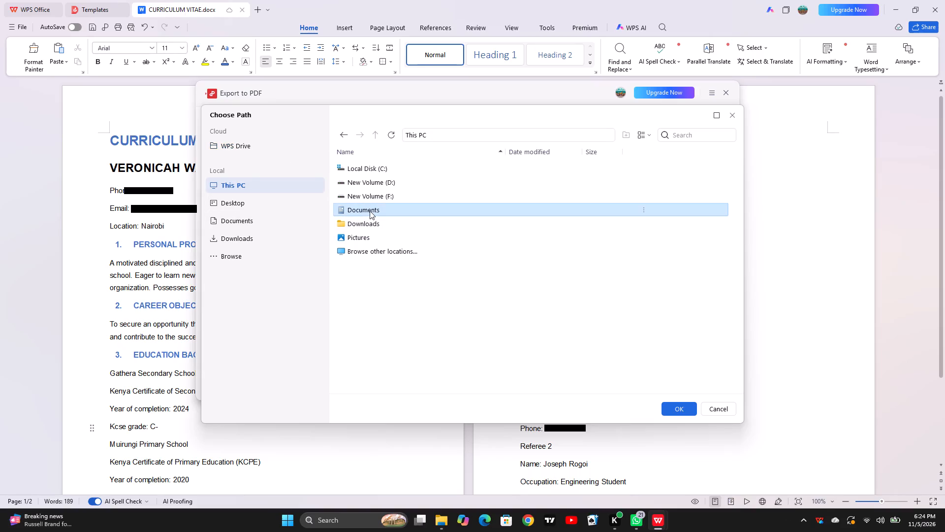
double_click(370, 211)
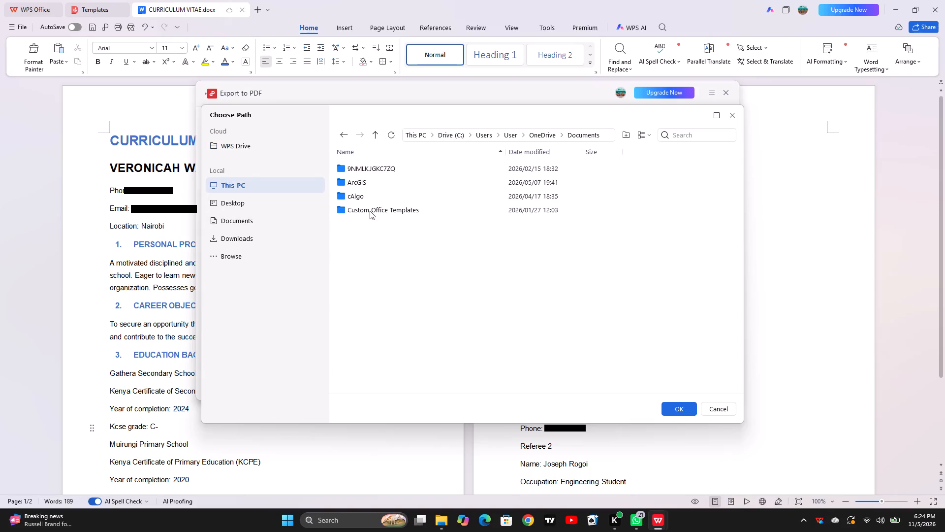
click(269, 203)
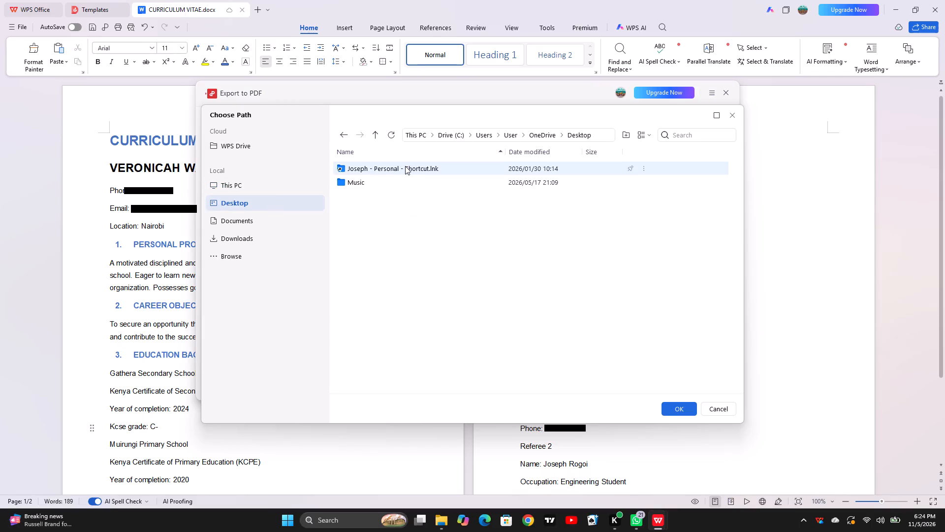
double_click(396, 169)
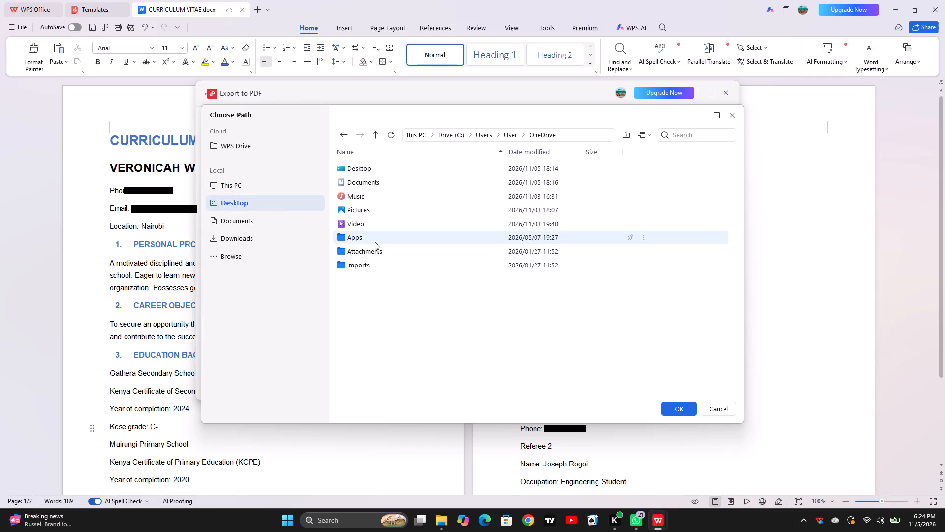
double_click(372, 190)
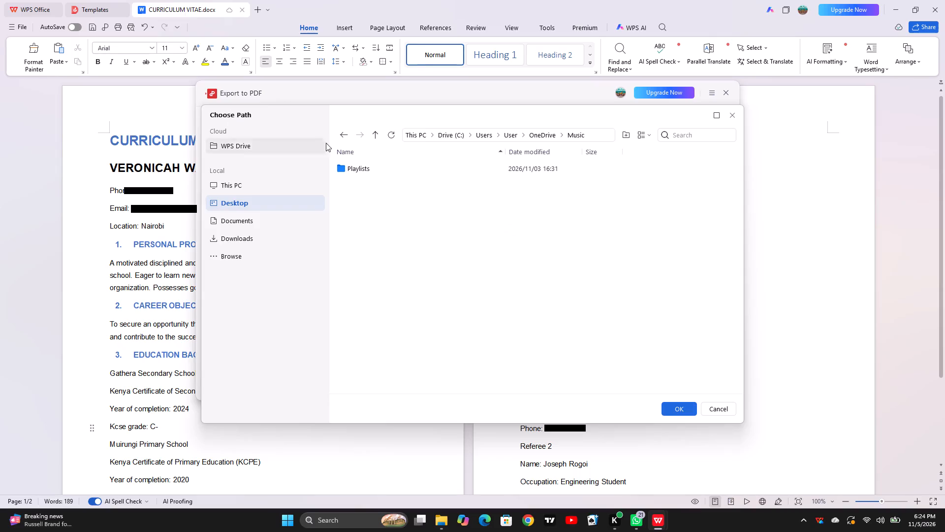
click(339, 138)
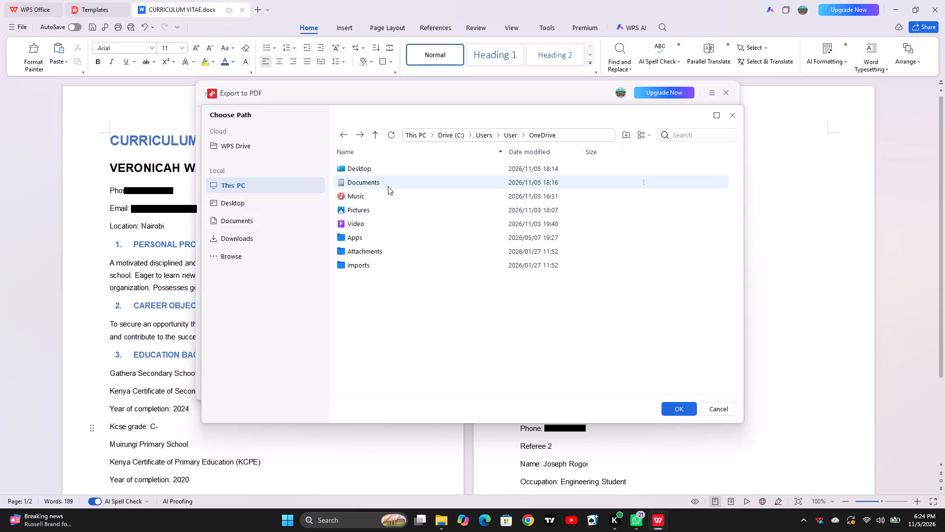
double_click(387, 185)
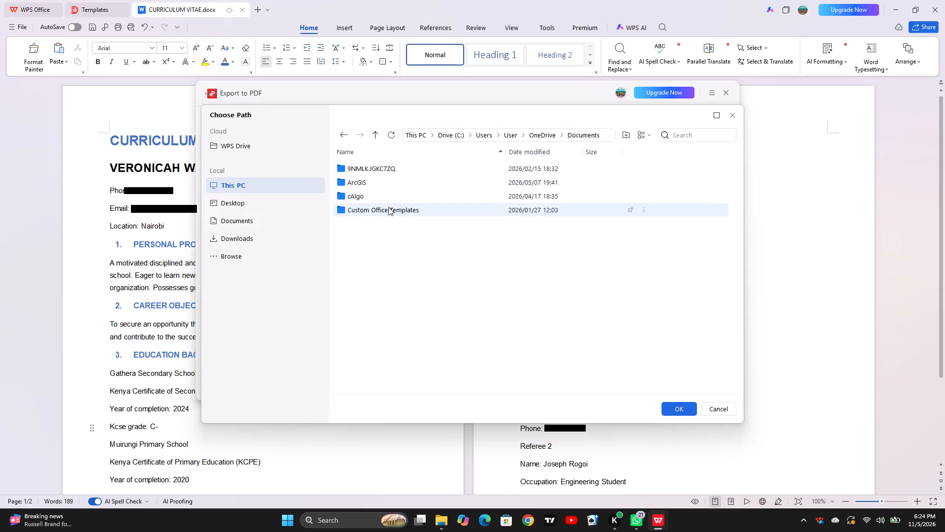
scroll(230, 237, down, 1)
Browse other locations for the export destination, search the personal OneDrive folder for CU, and cancel the folder choice.
click(238, 254)
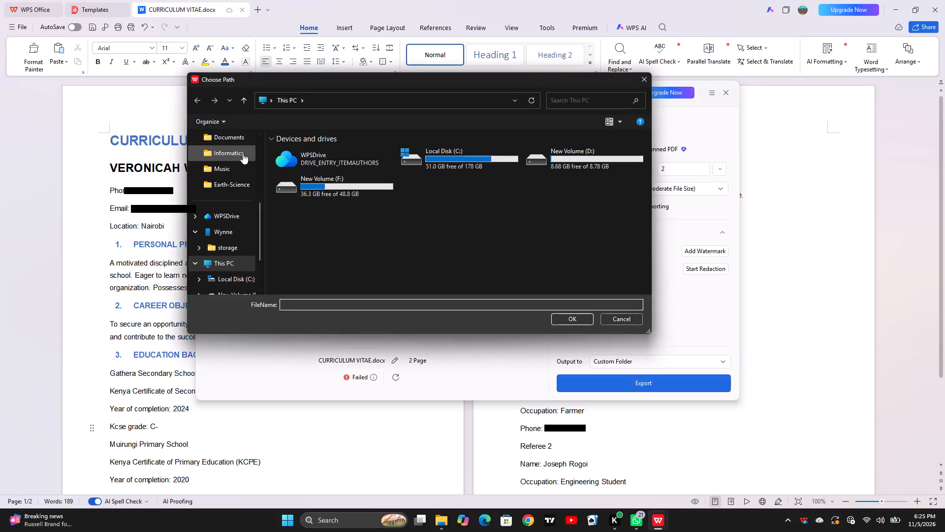
scroll(242, 158, up, 5)
double_click(242, 158)
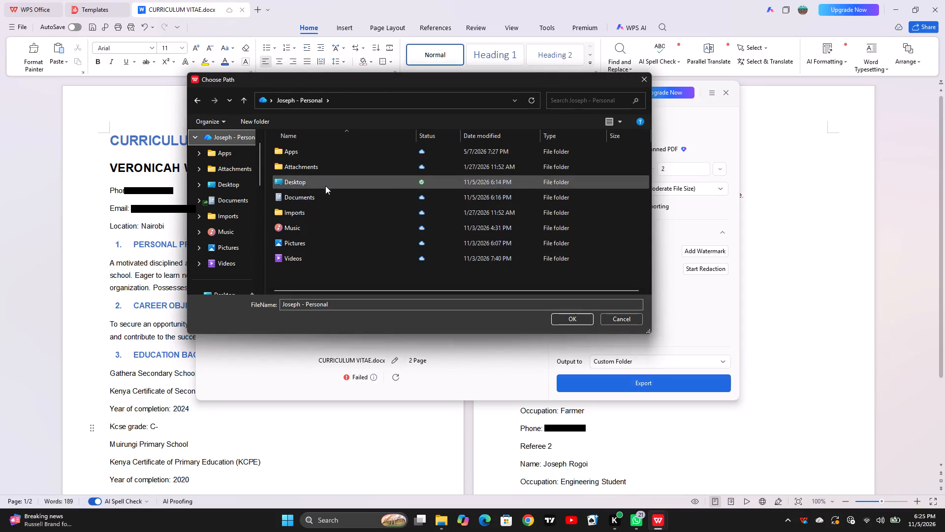
double_click(324, 193)
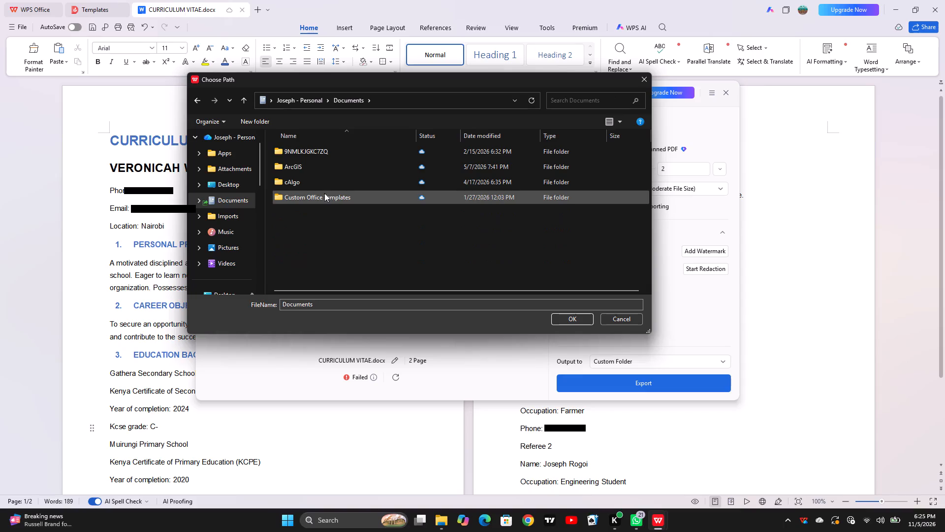
scroll(238, 160, up, 1)
click(238, 160)
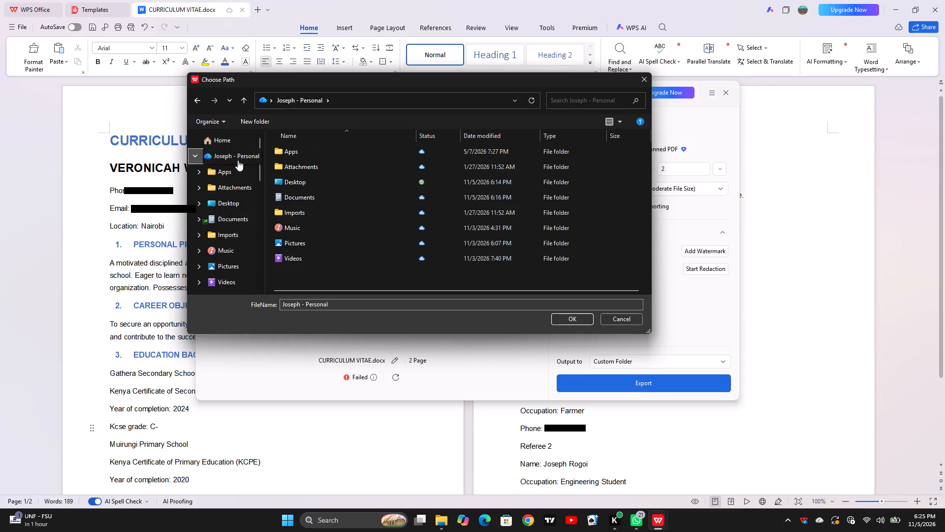
scroll(240, 176, down, 1)
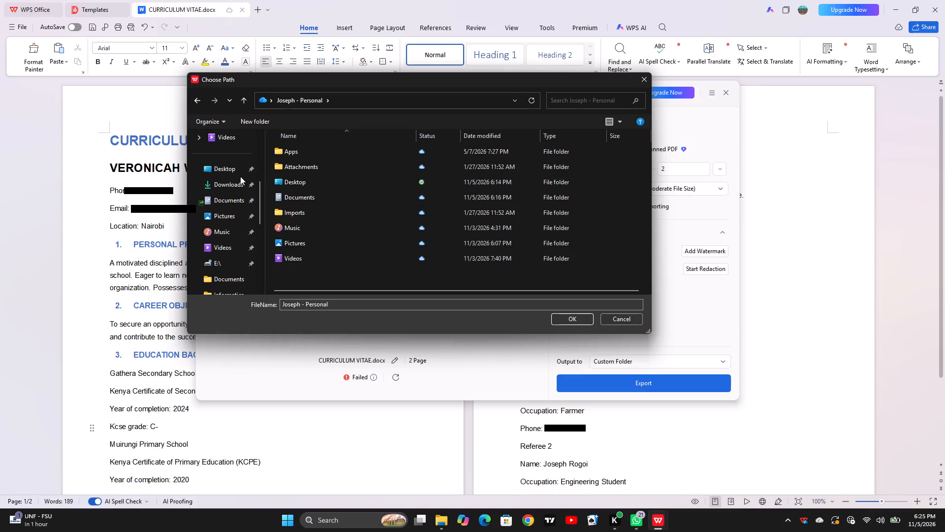
scroll(240, 176, up, 3)
click(590, 101)
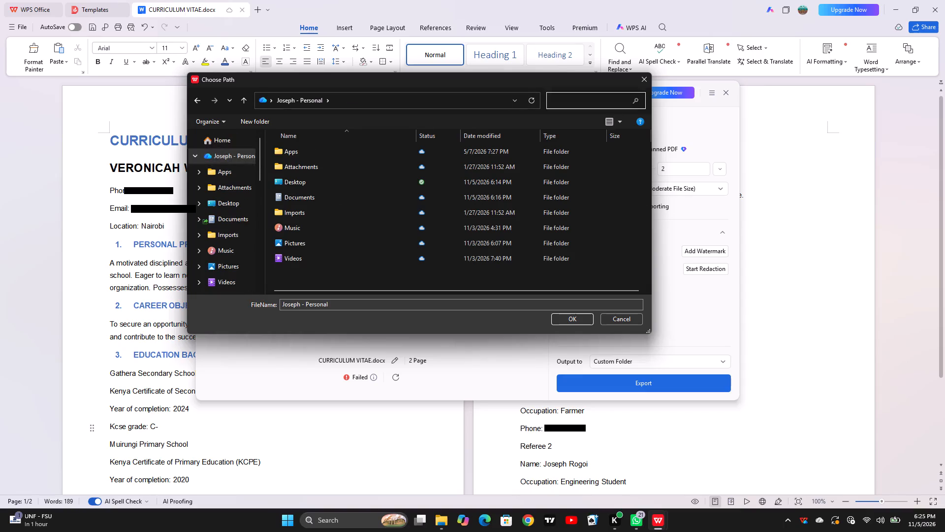
key(c)
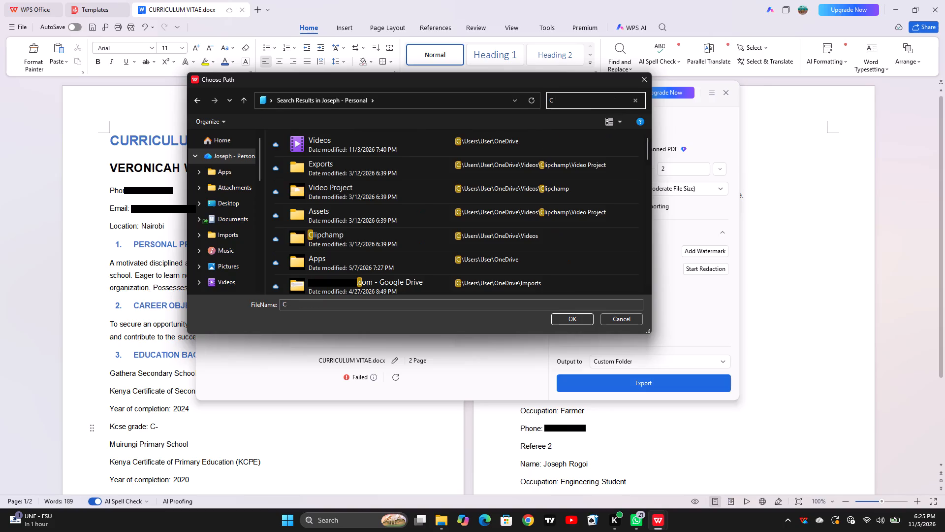
key(u)
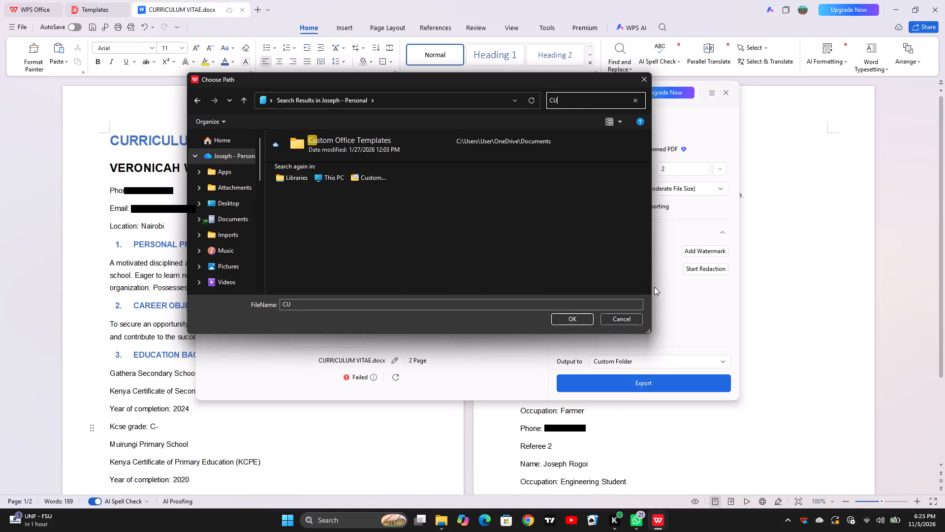
click(623, 318)
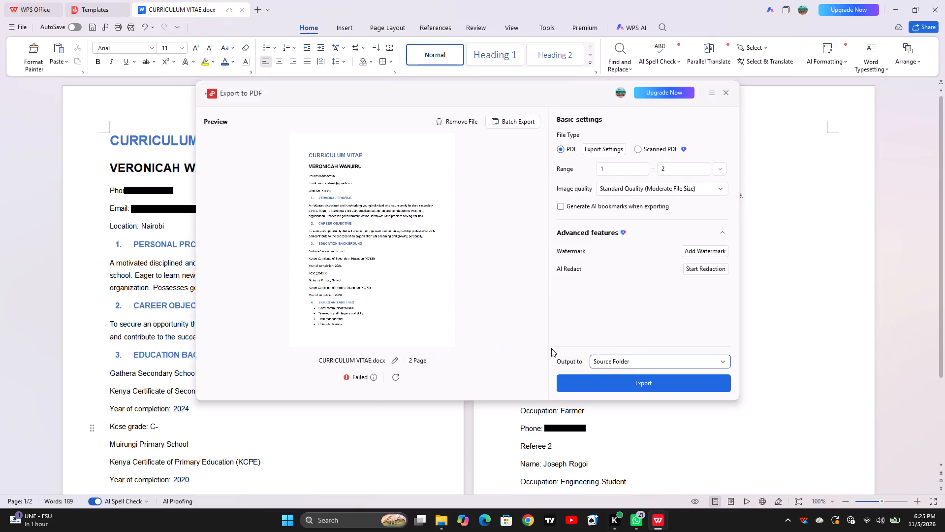
Check the available output folder choices and the PDF export settings, leaving both as they are.
click(640, 361)
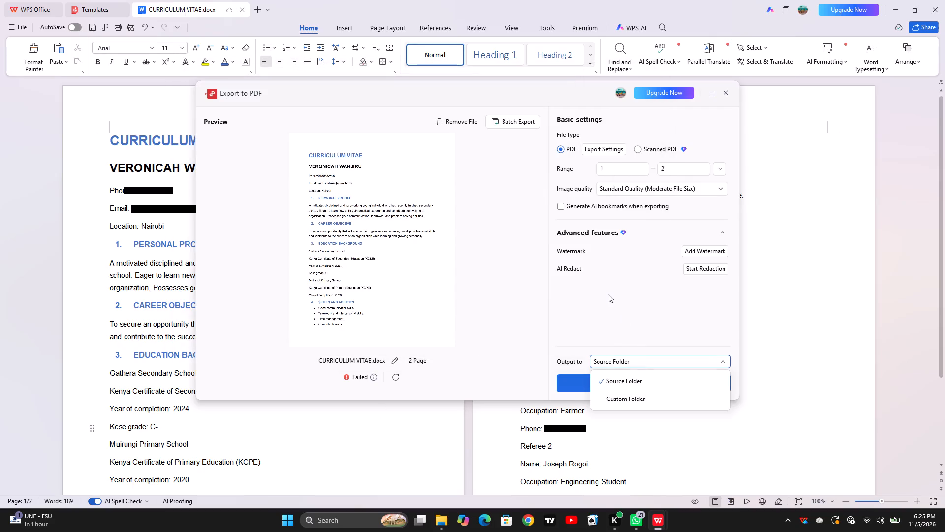
click(608, 294)
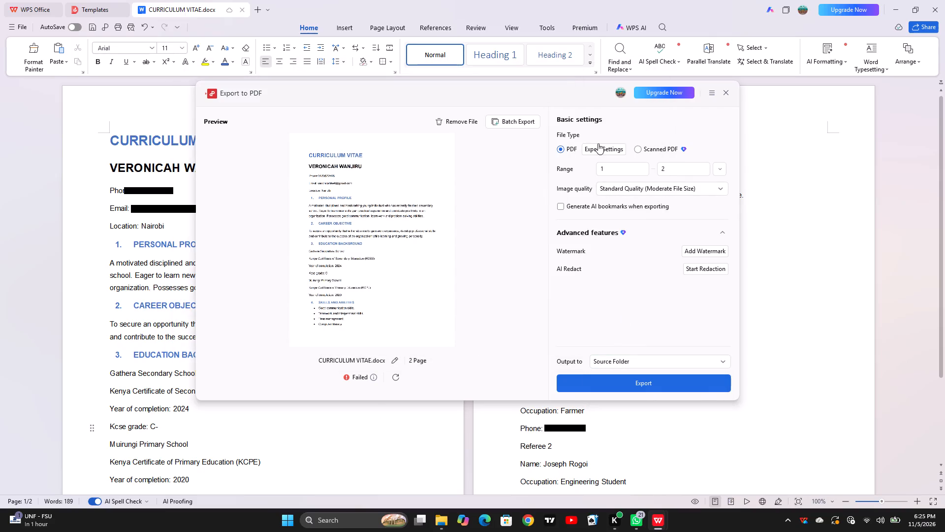
click(605, 145)
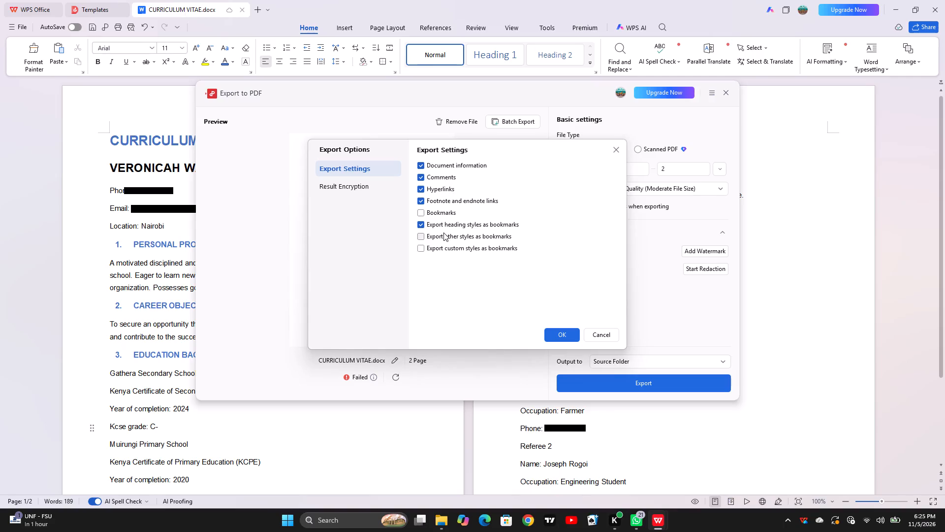
click(563, 335)
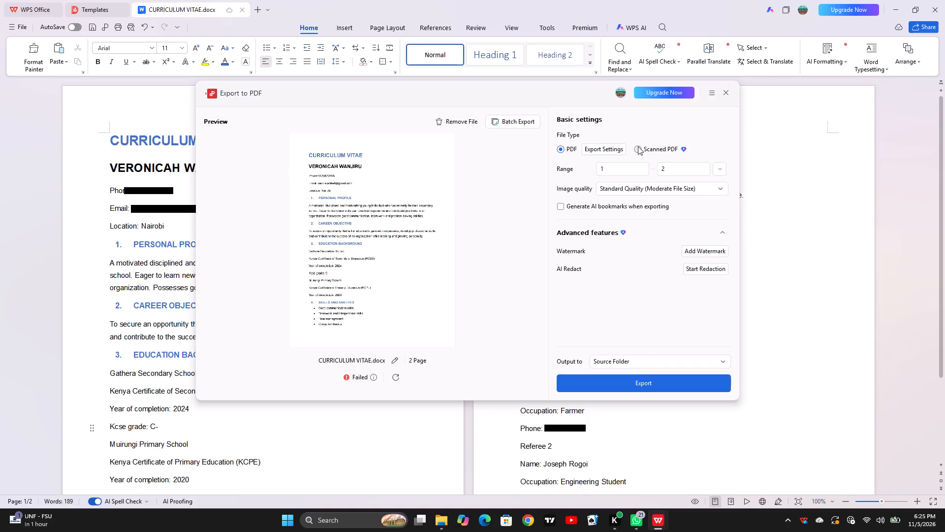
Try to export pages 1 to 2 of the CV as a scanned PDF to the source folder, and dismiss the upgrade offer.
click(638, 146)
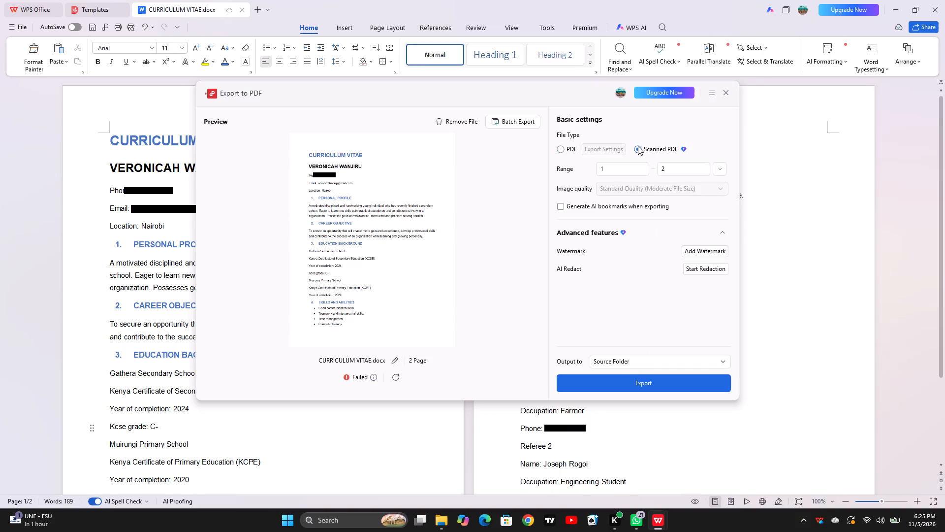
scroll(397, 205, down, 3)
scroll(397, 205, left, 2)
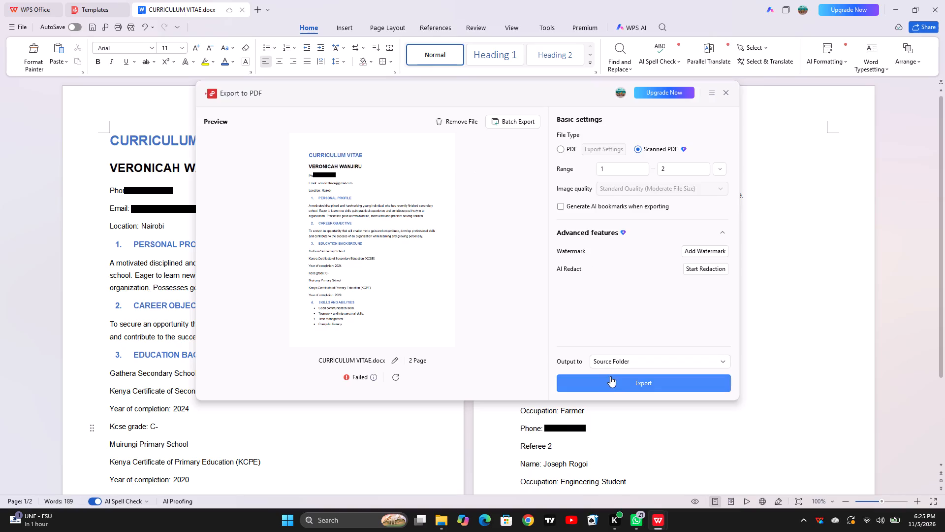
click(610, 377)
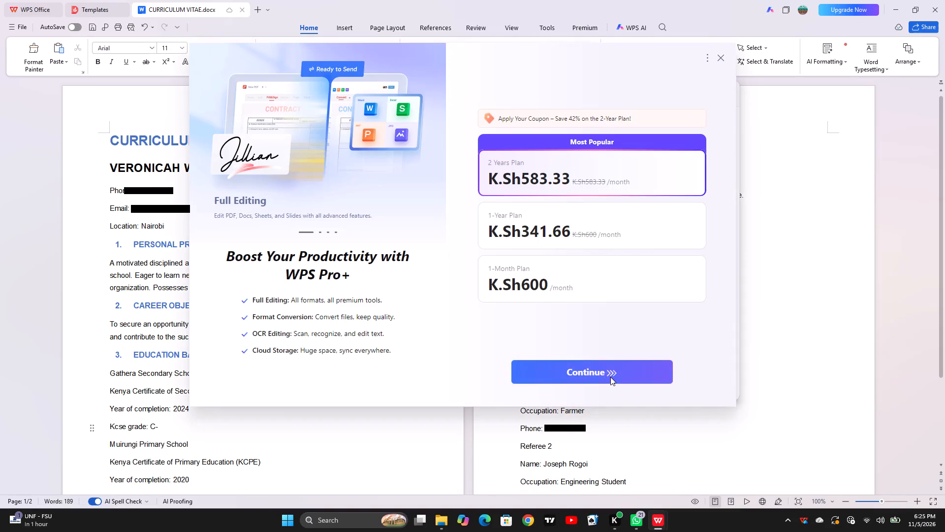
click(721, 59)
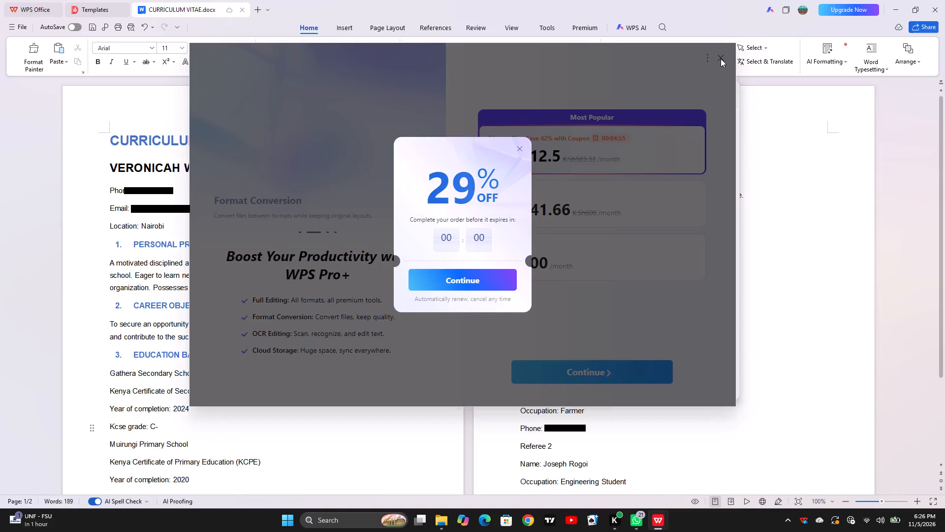